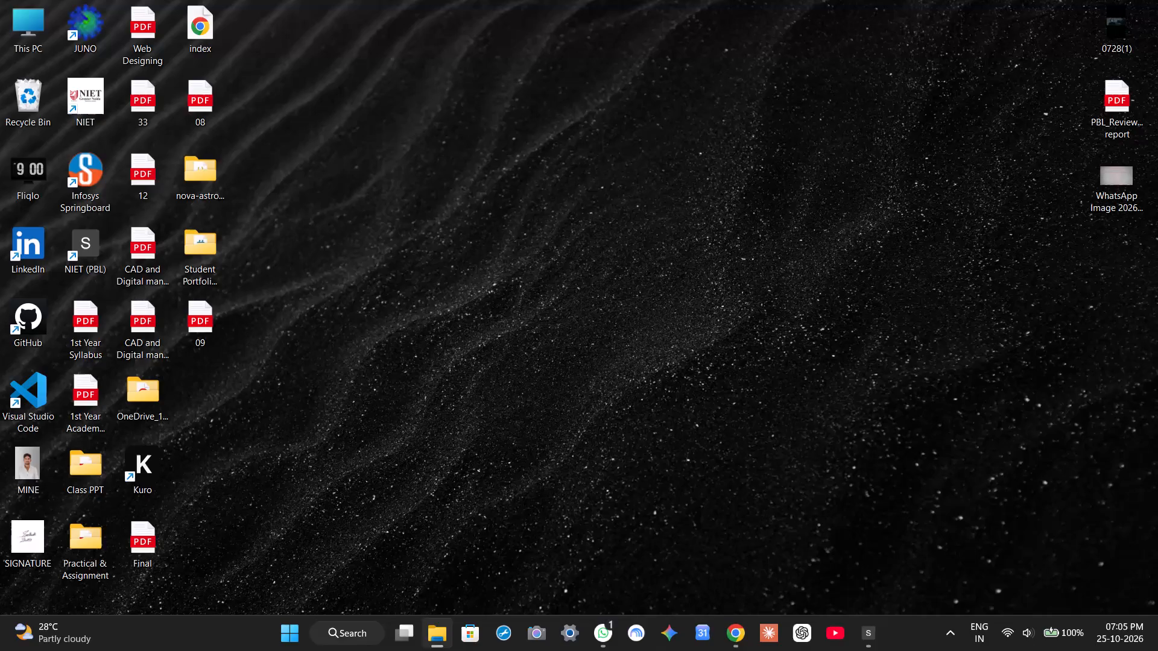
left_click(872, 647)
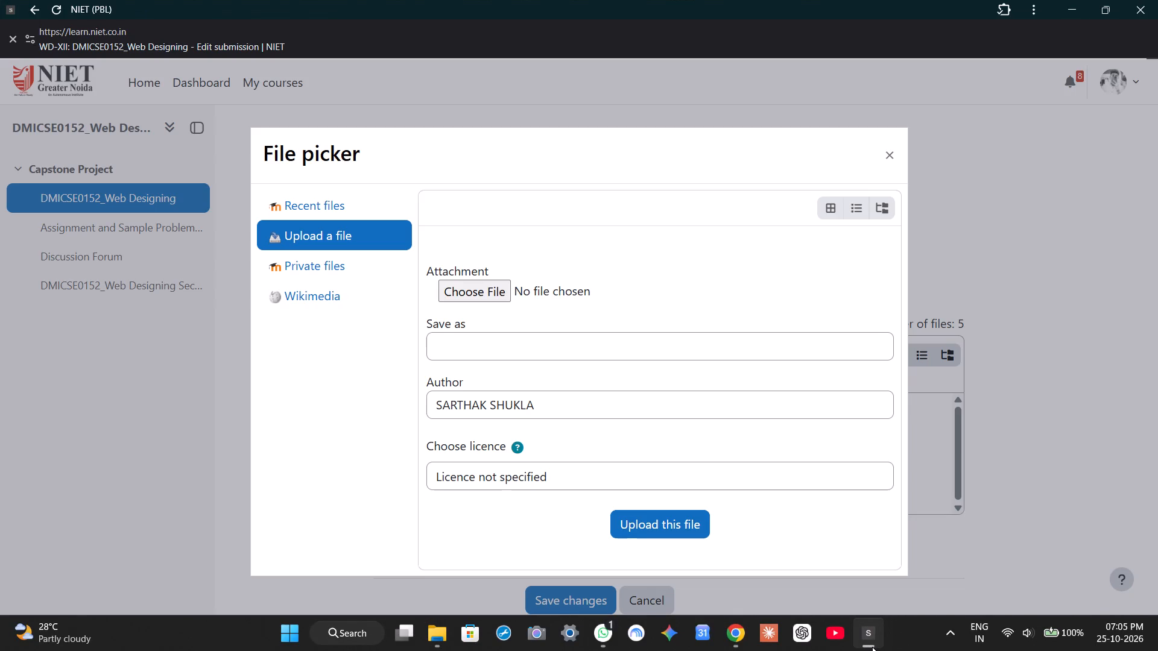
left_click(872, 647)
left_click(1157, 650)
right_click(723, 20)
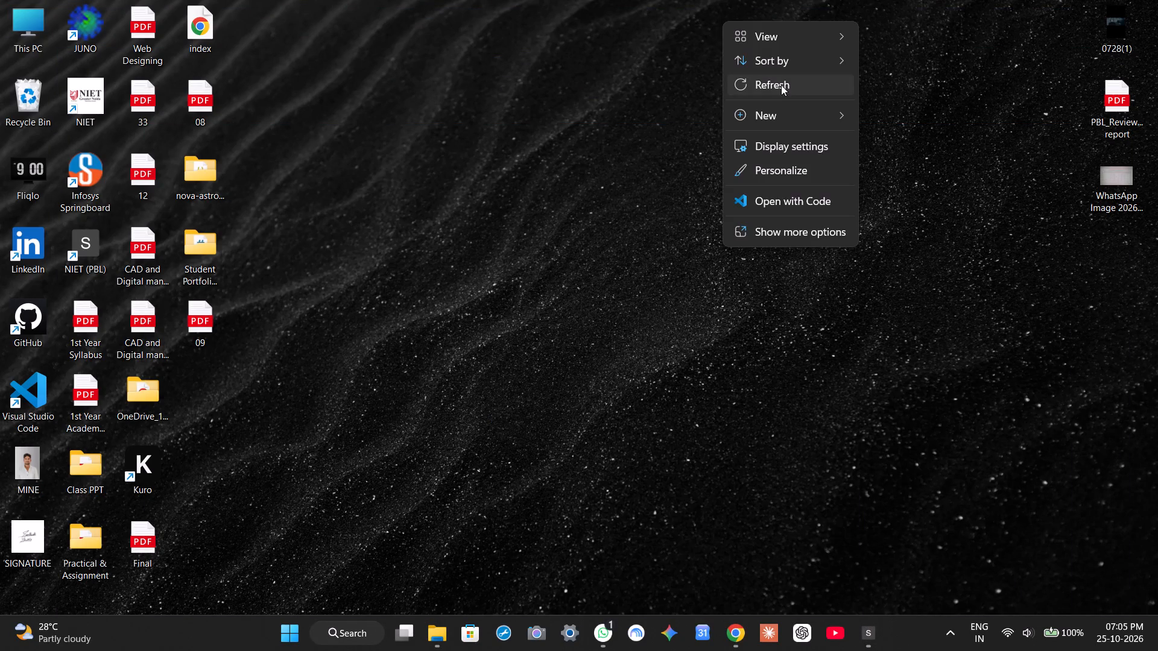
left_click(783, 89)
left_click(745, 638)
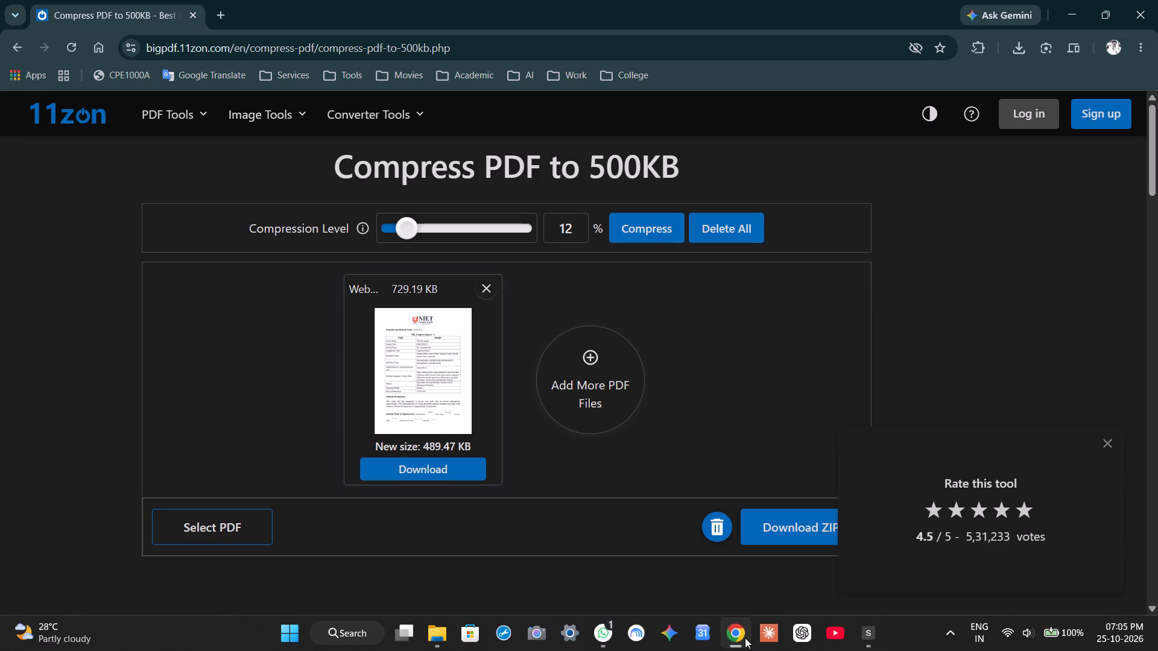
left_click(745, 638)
Move the six 2026-10-25 portfolio screenshots 183440, 183456, 183506, 183521, 183532 and 183539 from the Screenshots folder in Pictures to the Desktop.
double_click(46, 31)
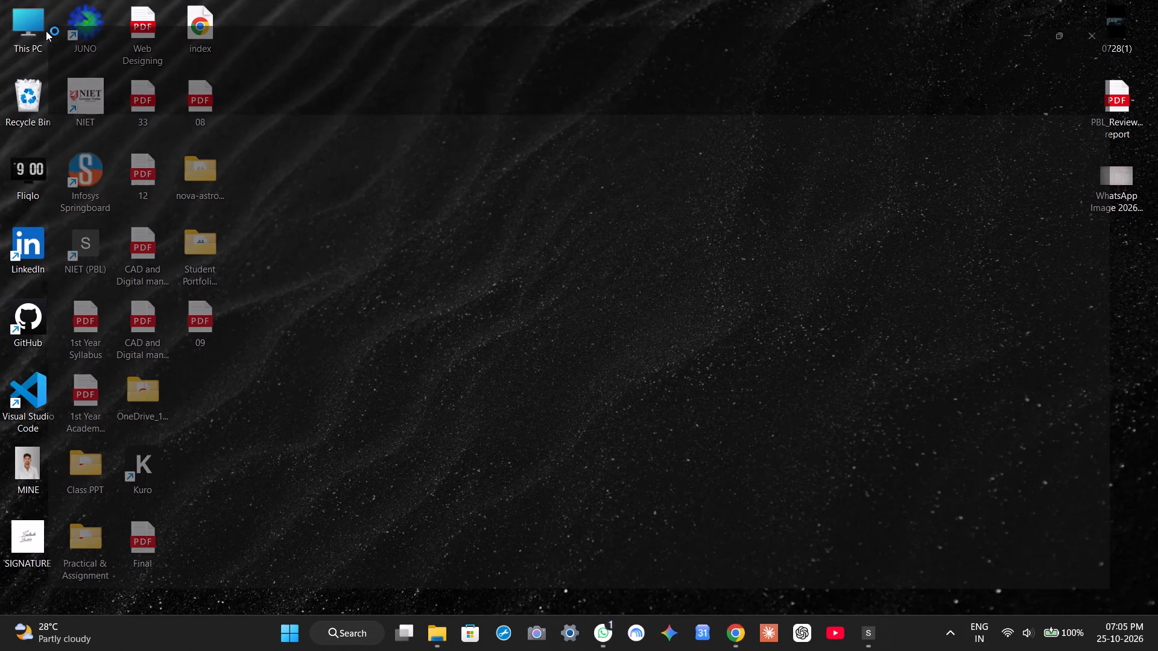
left_click(73, 283)
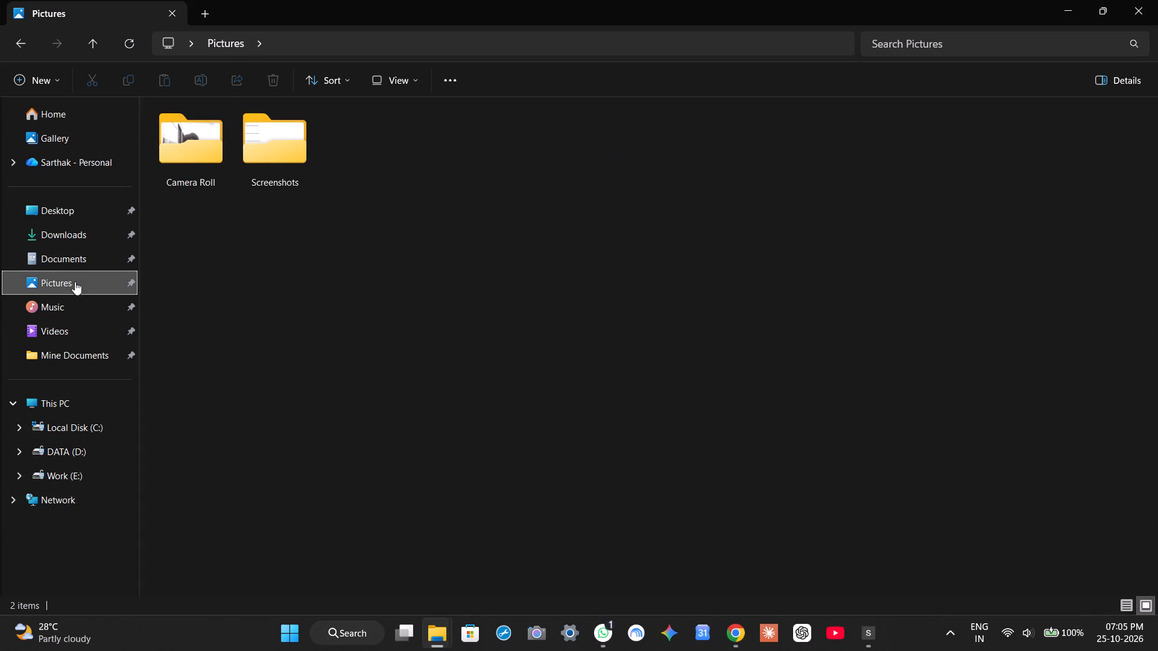
double_click(261, 140)
scroll(428, 201, "down", 17)
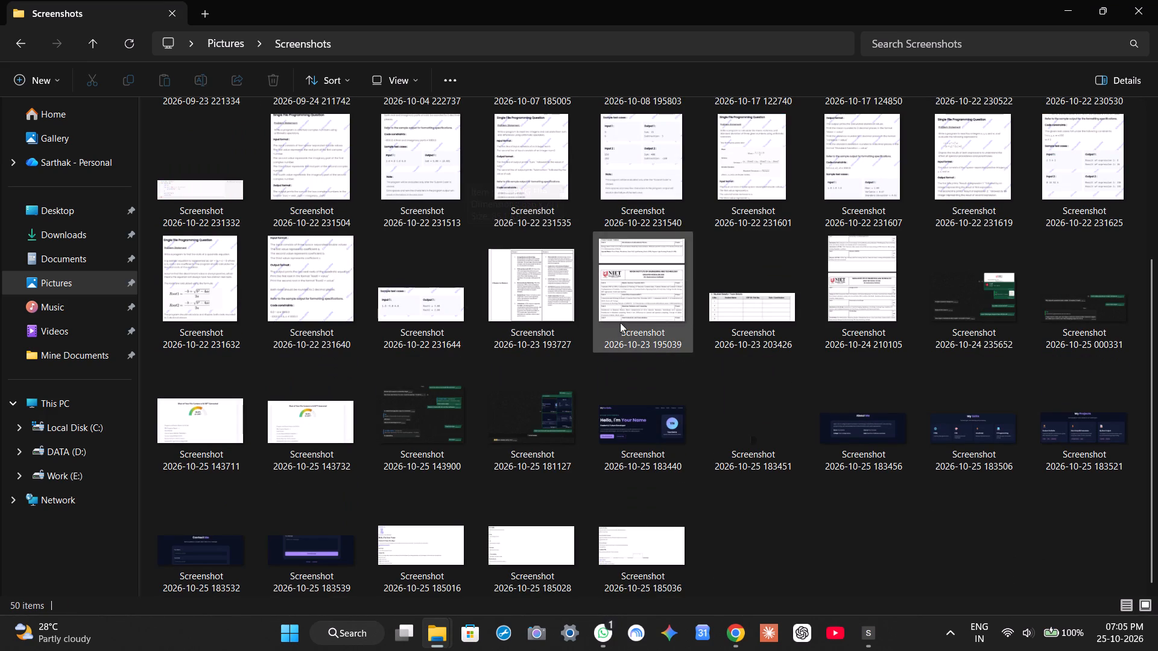
left_click(633, 436, "ctrl")
left_click(869, 433, "ctrl")
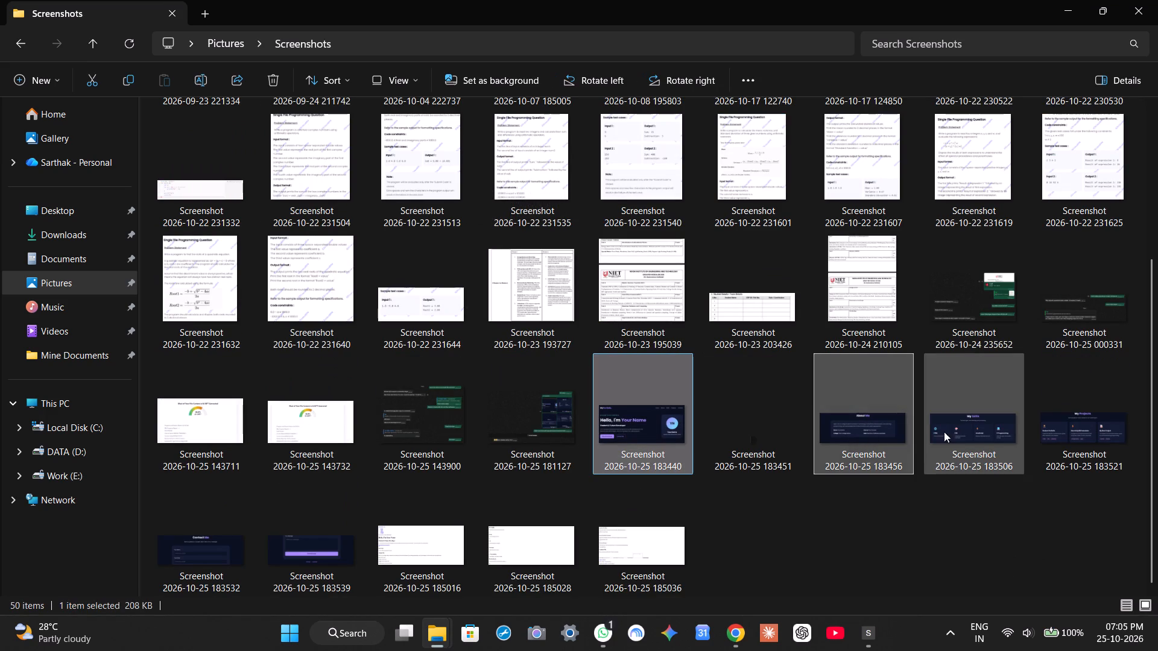
left_click(955, 430, "ctrl")
left_click(1071, 421, "ctrl")
left_click(207, 542, "ctrl")
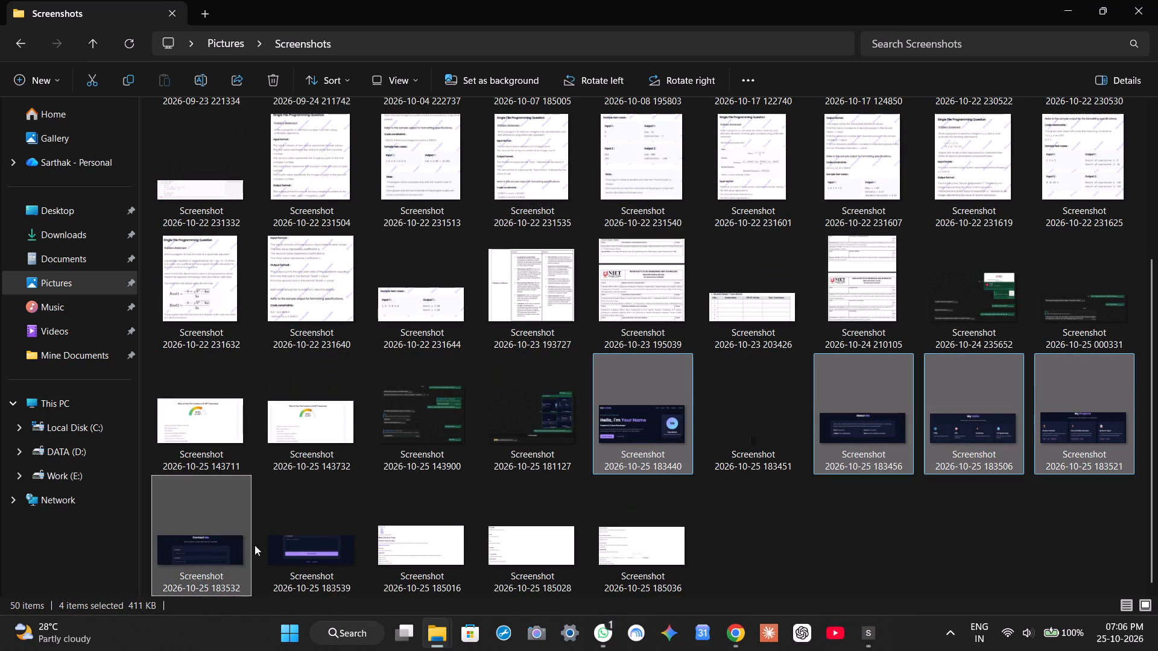
left_click(294, 544, "ctrl")
left_click_drag(861, 398, 31, 197)
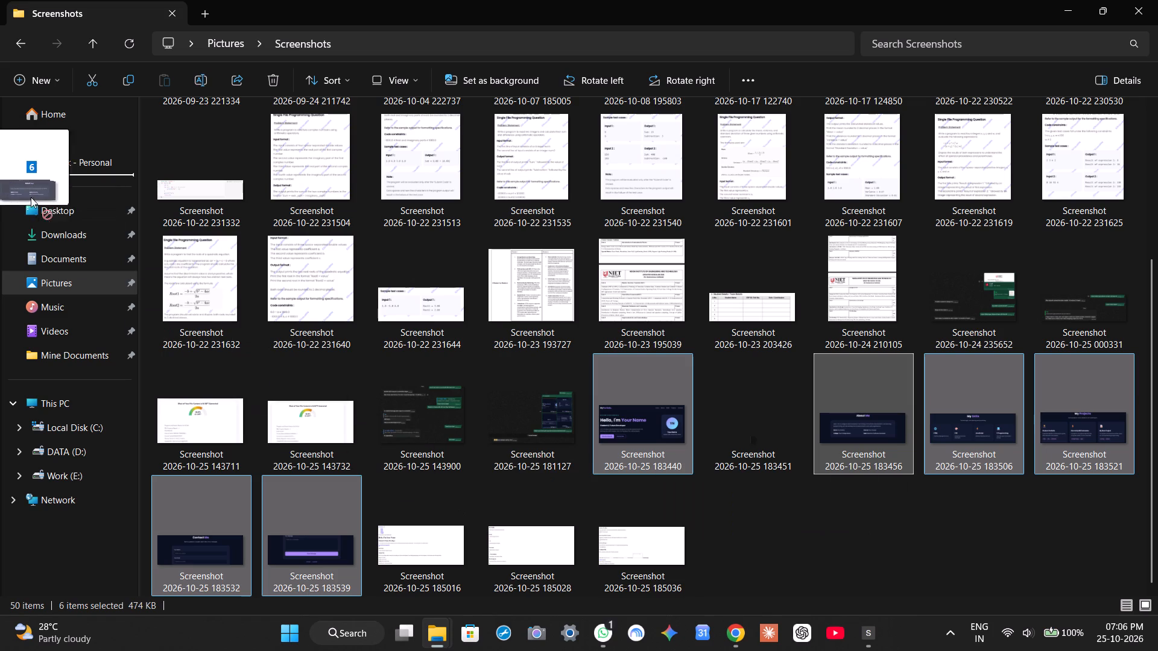
left_click_drag(31, 197, 48, 215)
Move the 2026-10-25 screenshots 185016, 185028 and 185036 to the Desktop, close the folder window and refresh the desktop.
scroll(688, 406, "down", 5)
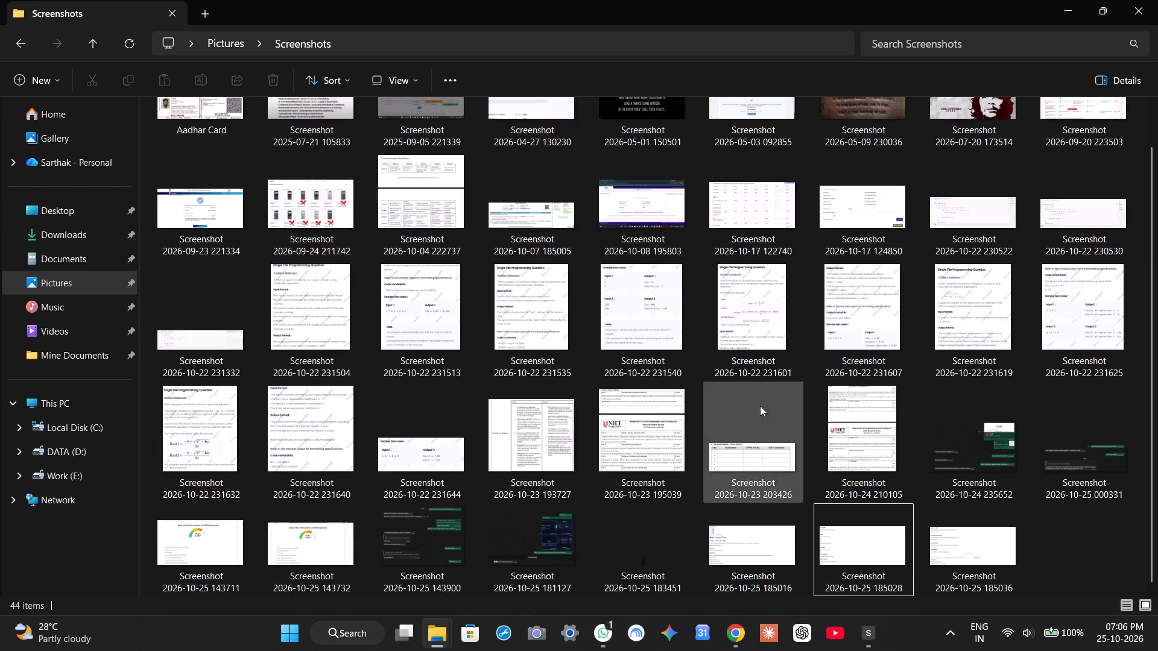
left_click_drag(1063, 546, 749, 542)
left_click_drag(742, 544, 22, 199)
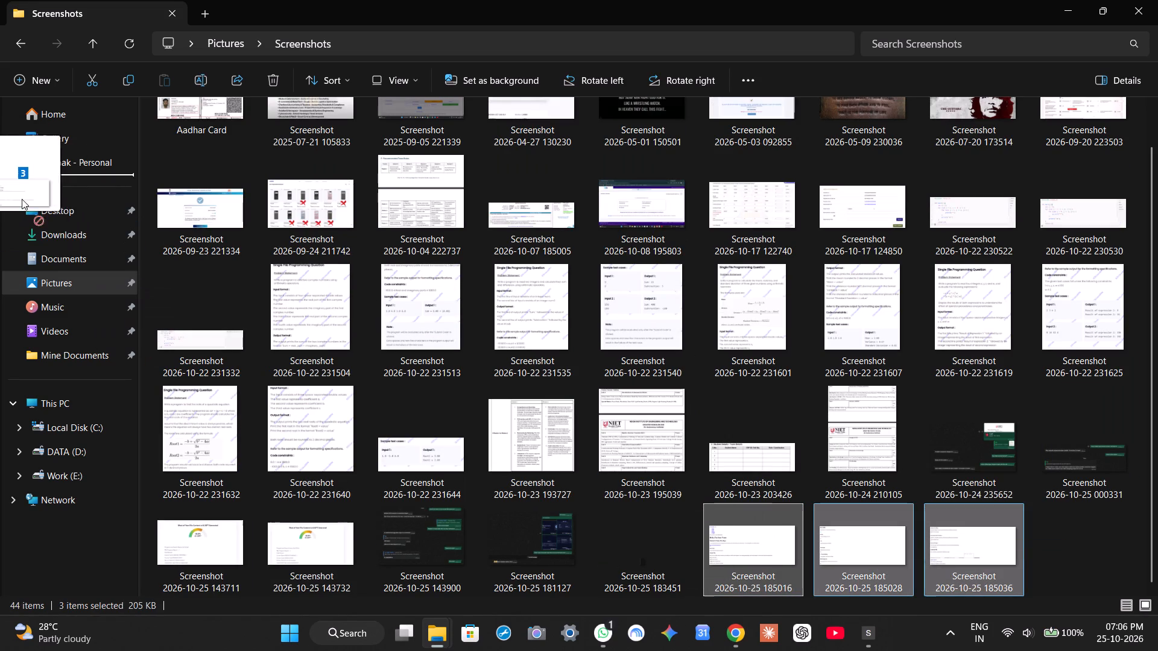
left_click_drag(22, 199, 51, 210)
left_click(1157, 0)
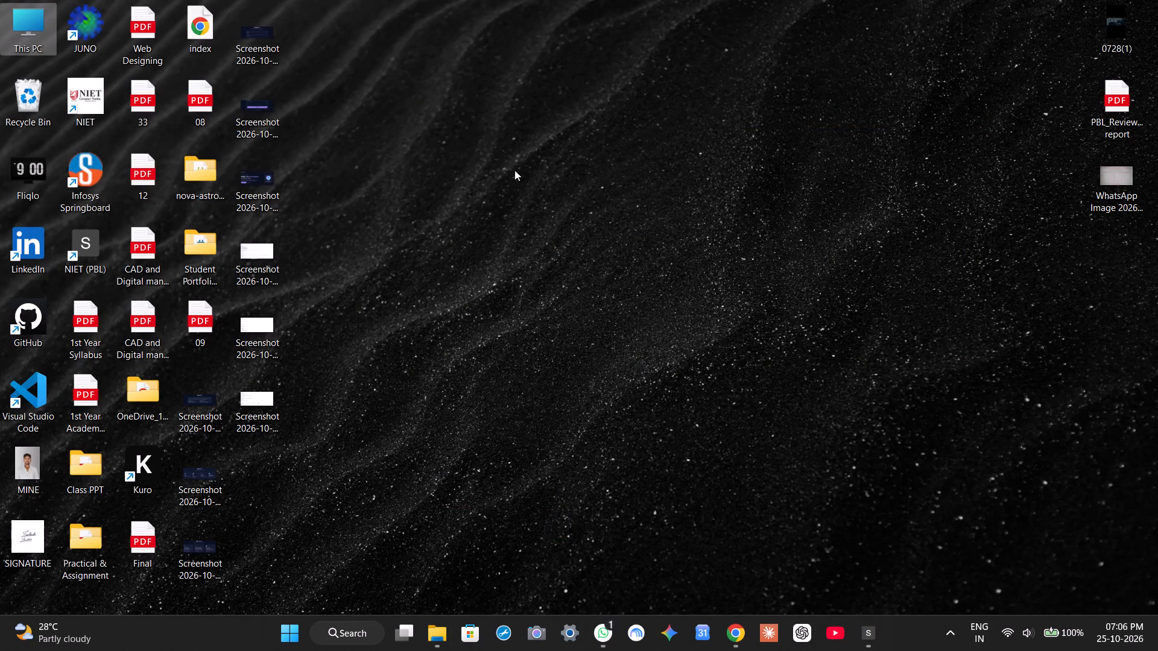
right_click(478, 137)
left_click(528, 198)
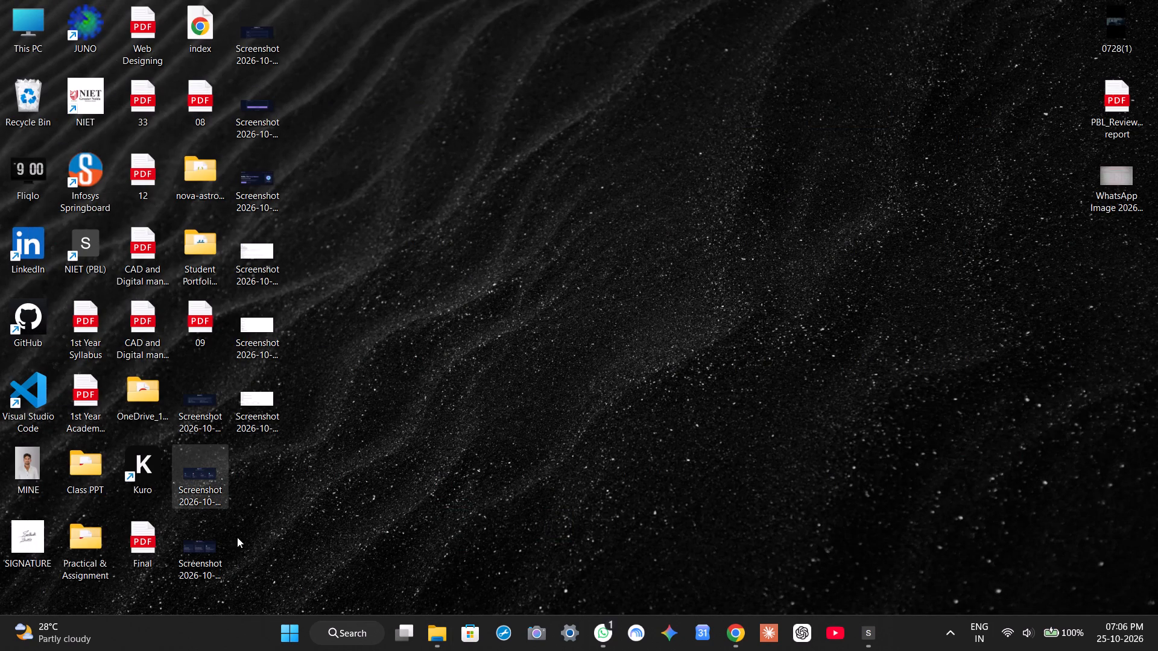
Move the home-page screenshot 183440 to the top of an empty desktop area and rename it 1.
double_click(265, 174)
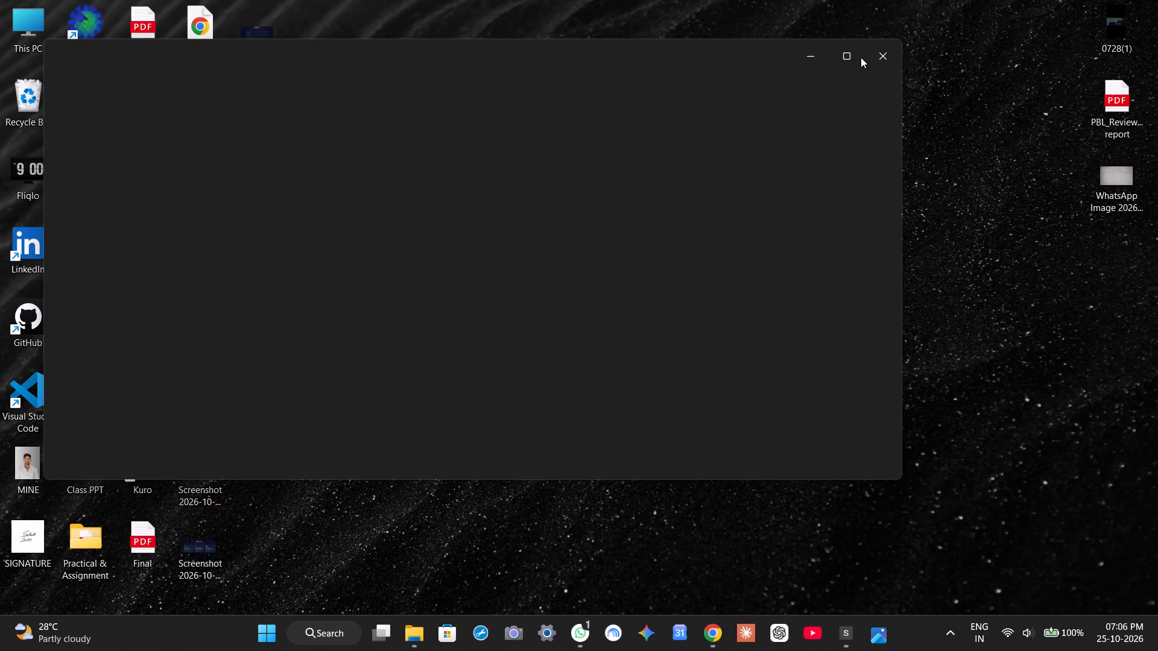
left_click(899, 54)
left_click_drag(261, 176, 359, 136)
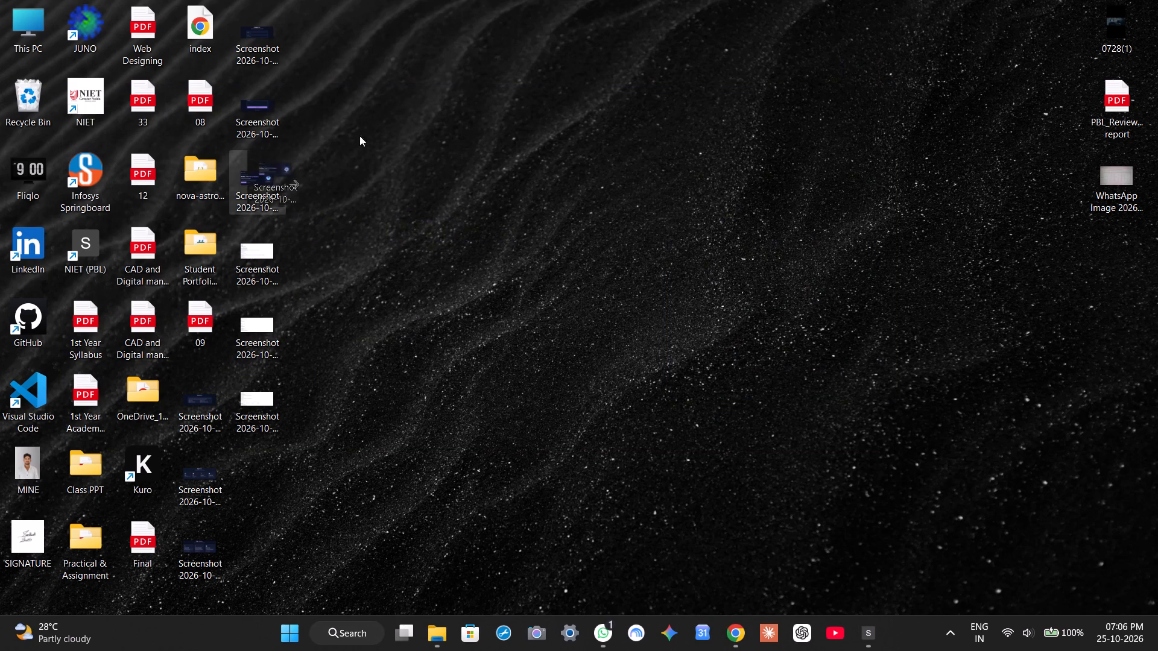
left_click_drag(359, 136, 513, 31)
right_click(512, 31)
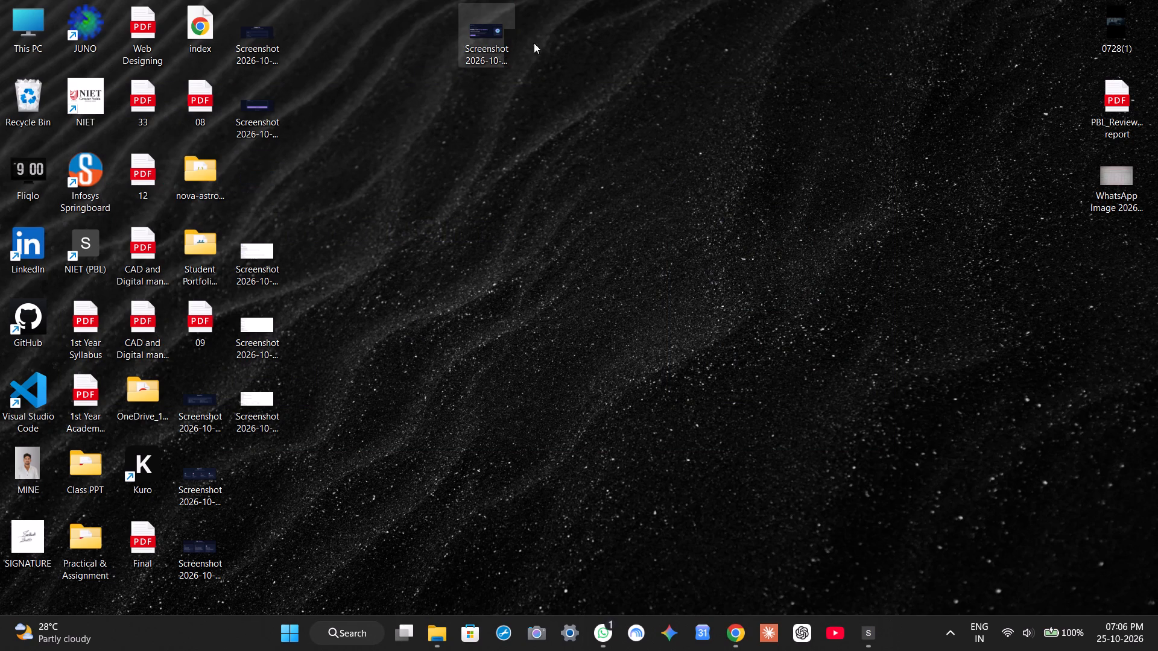
left_click(642, 52)
key("1")
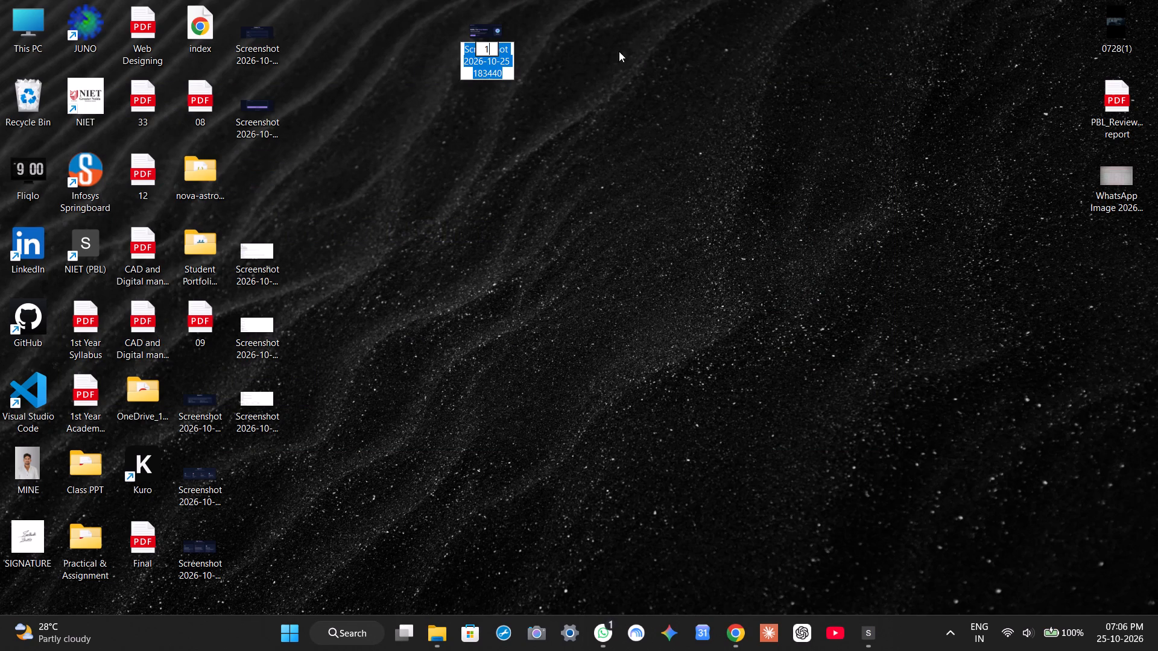
left_click(602, 146)
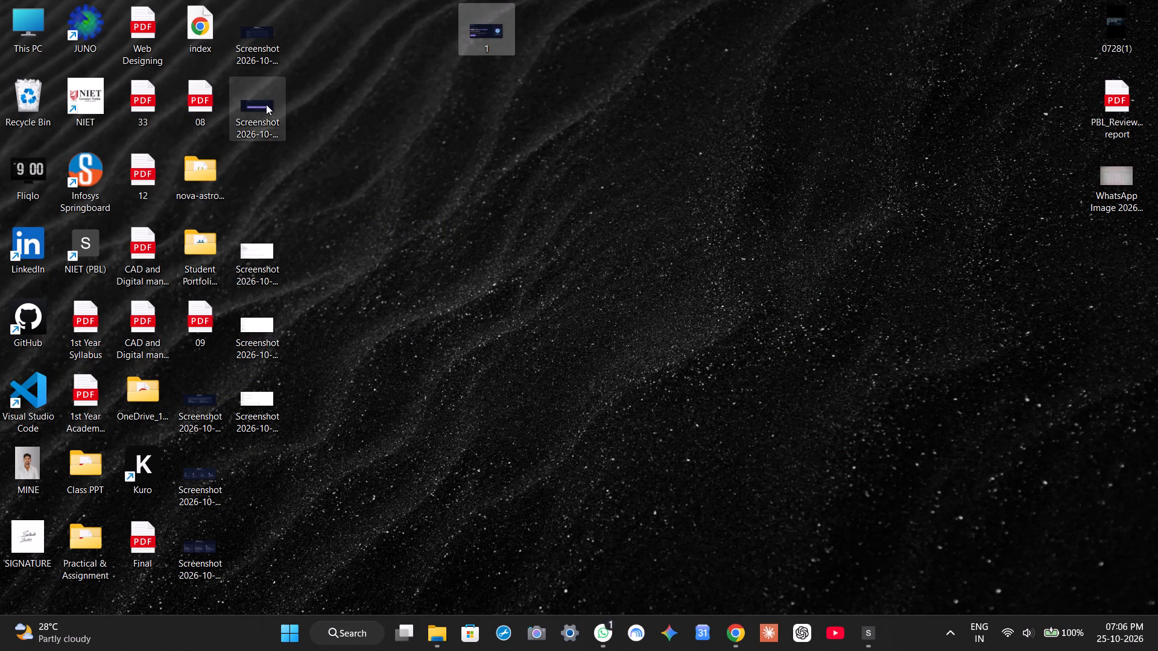
Preview screenshot 183539 and pull the five remaining dark portfolio screenshots out of the icon columns into the empty desktop area.
double_click(266, 104)
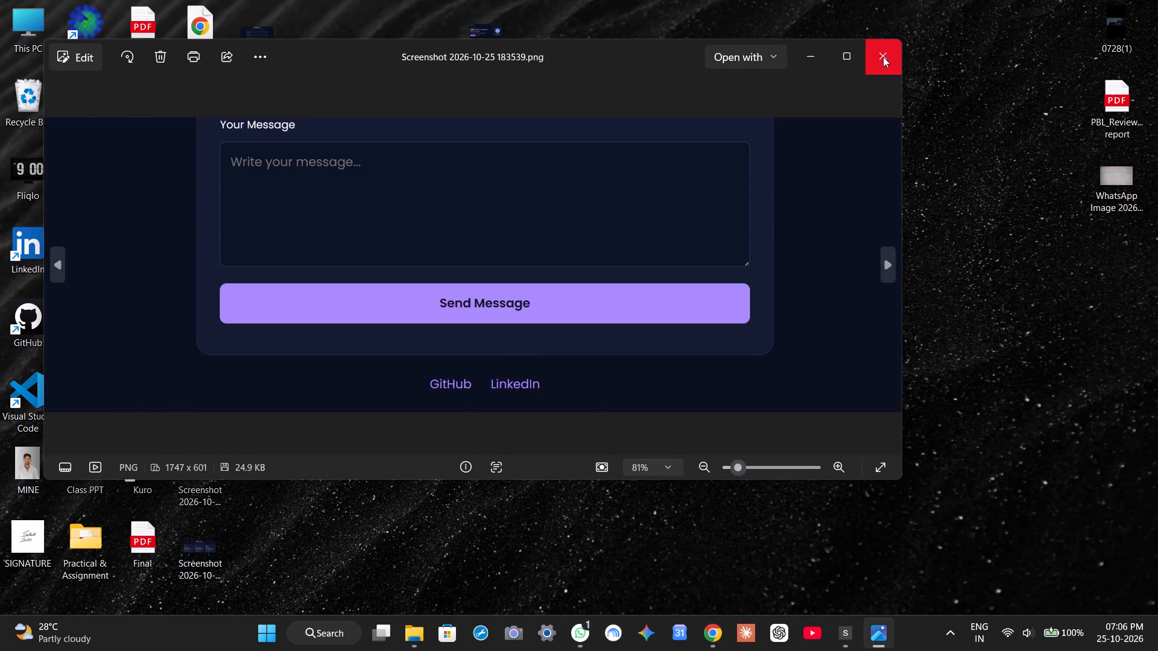
left_click(883, 57)
left_click_drag(261, 125, 559, 537)
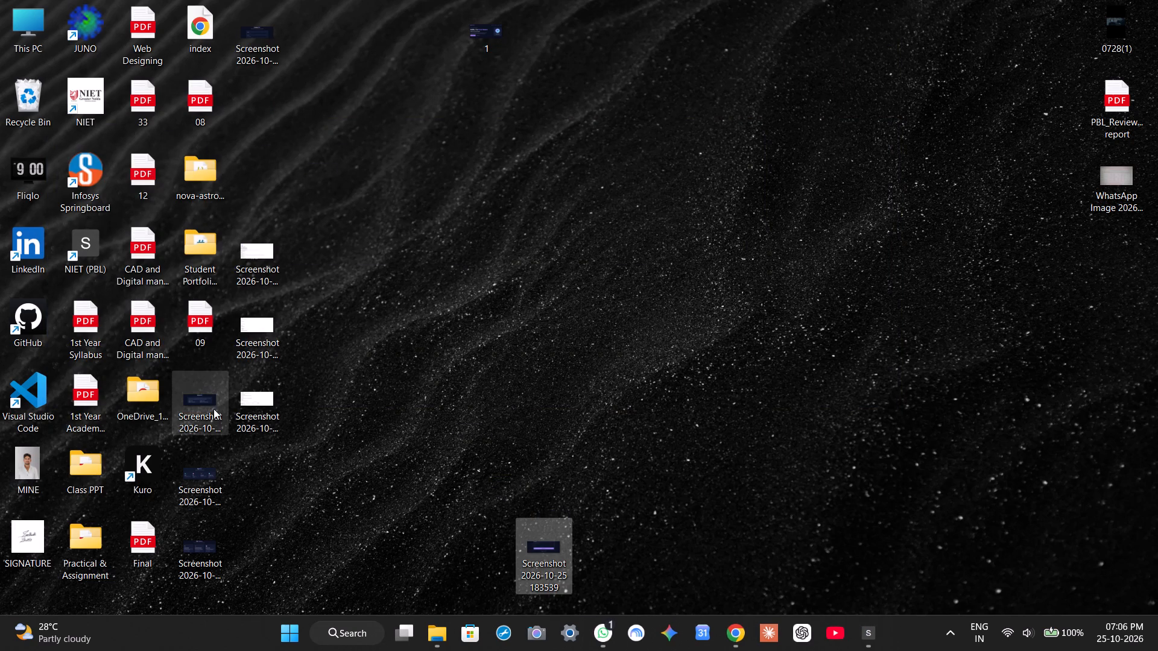
left_click_drag(204, 405, 479, 404)
left_click_drag(204, 478, 488, 306)
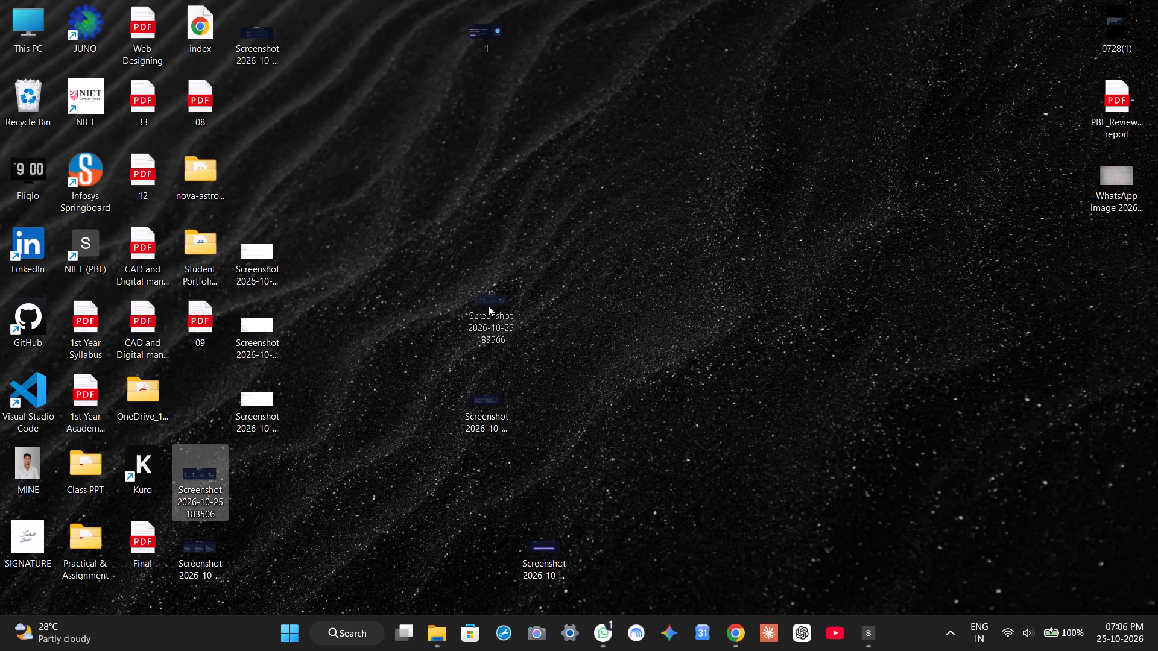
left_click_drag(488, 306, 494, 304)
left_click_drag(192, 548, 407, 218)
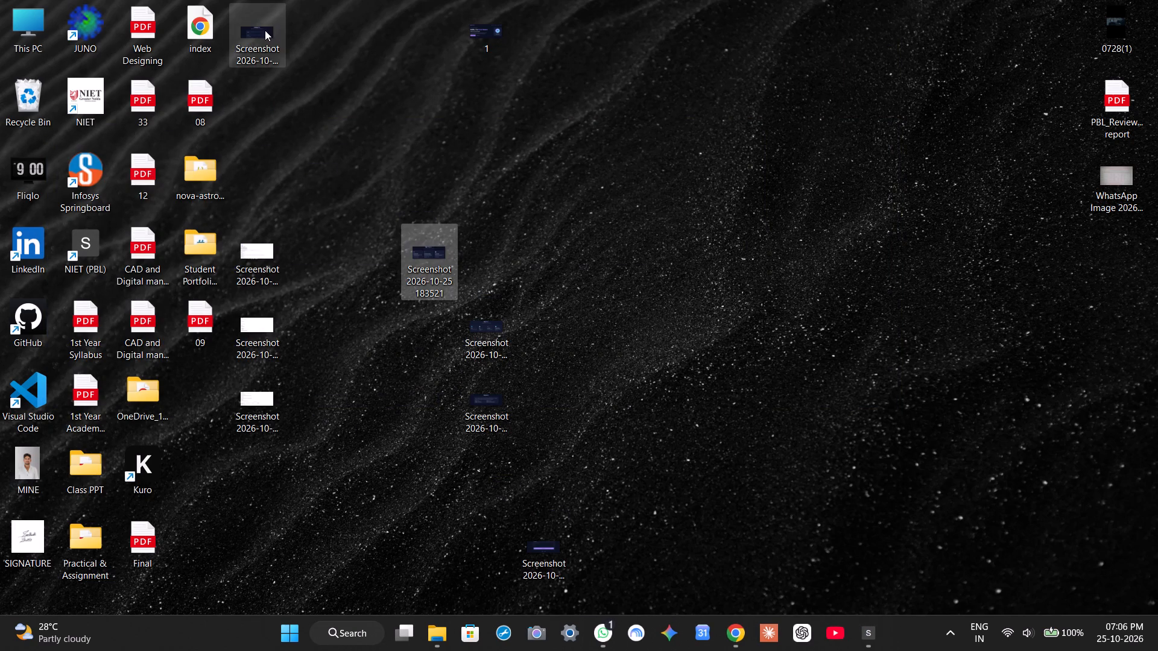
left_click_drag(265, 30, 331, 189)
Preview the My Skills (183506) and My Projects (183521) screenshots and line them up in that order beneath image 1.
double_click(479, 321)
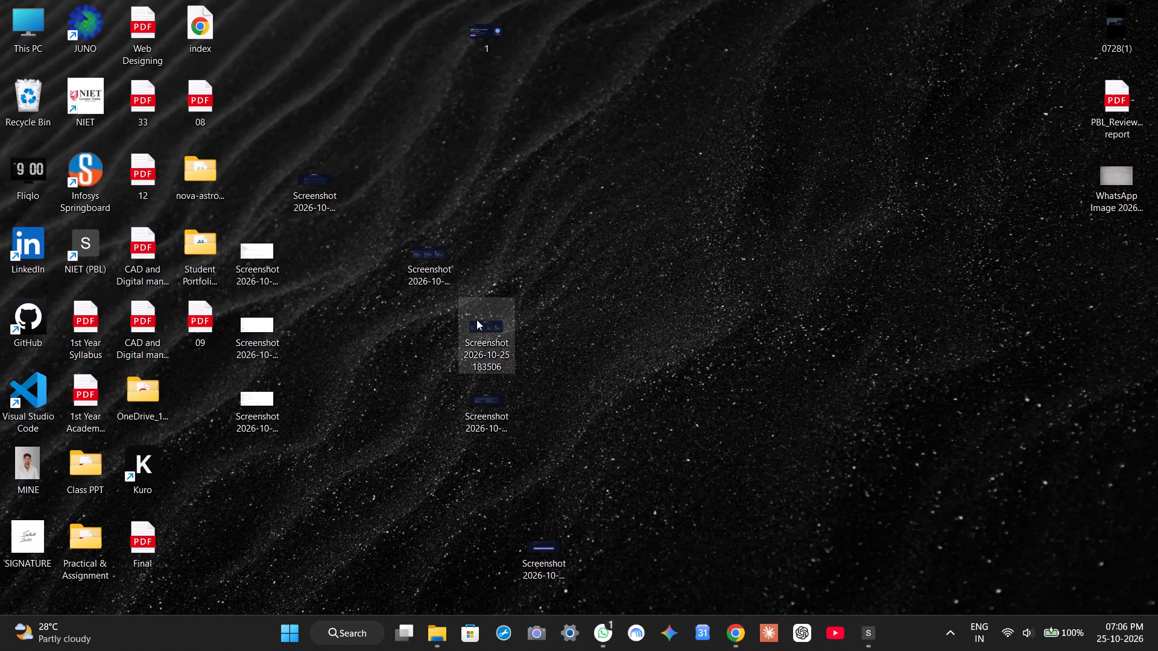
double_click(476, 319)
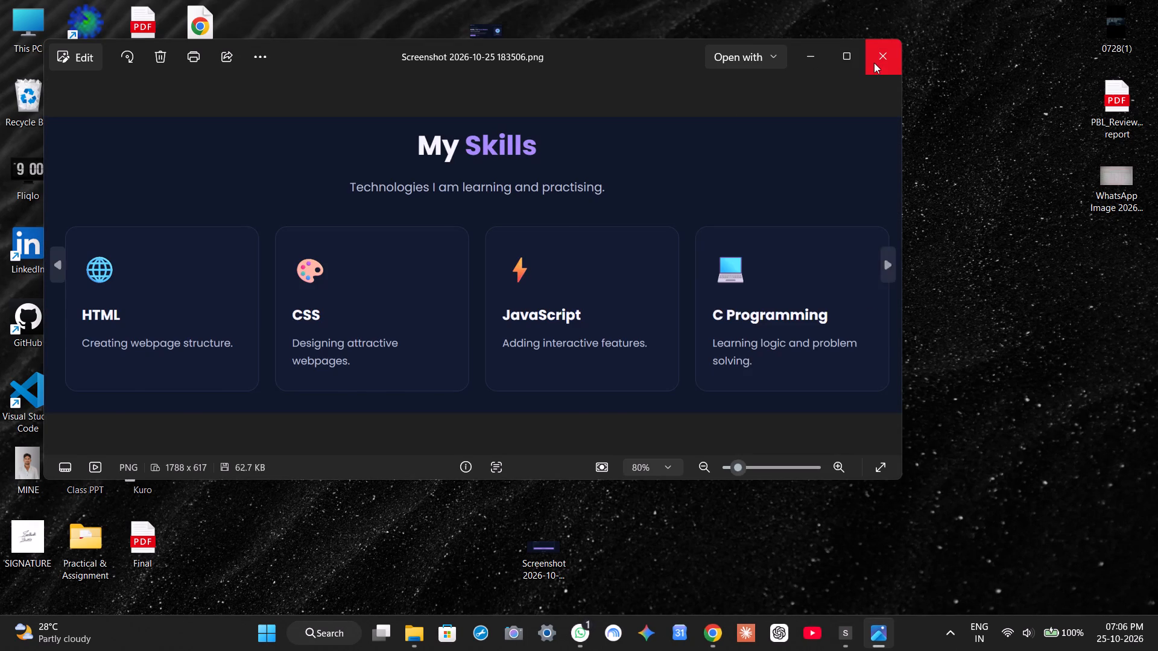
left_click(874, 63)
left_click_drag(481, 343, 483, 87)
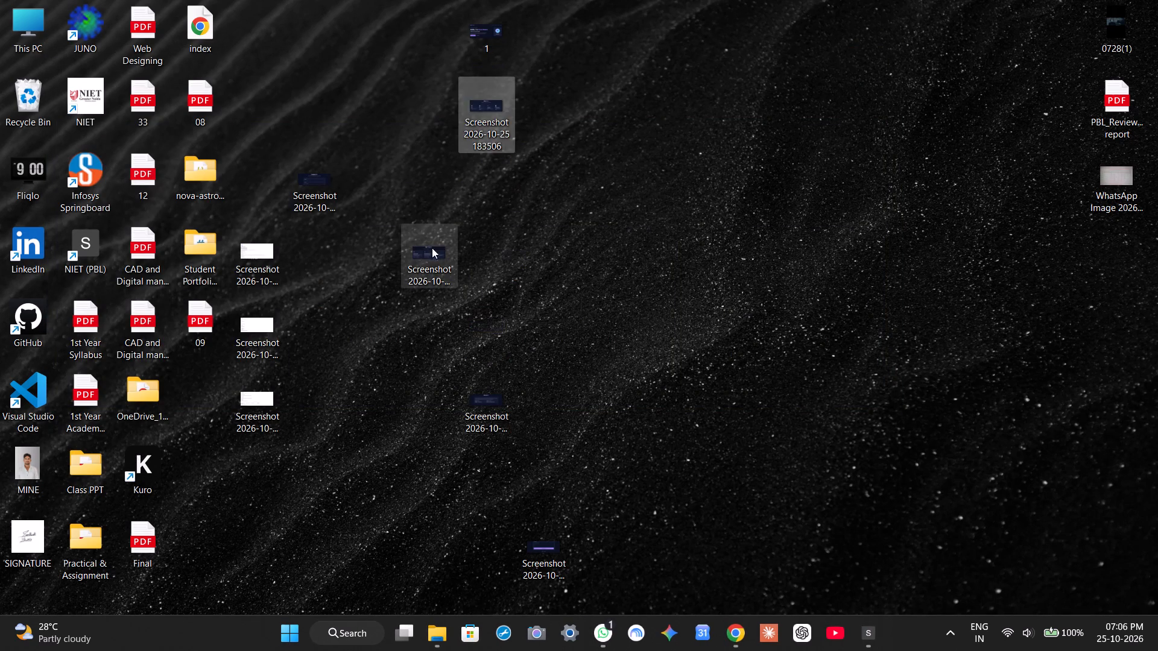
double_click(422, 274)
left_click(878, 61)
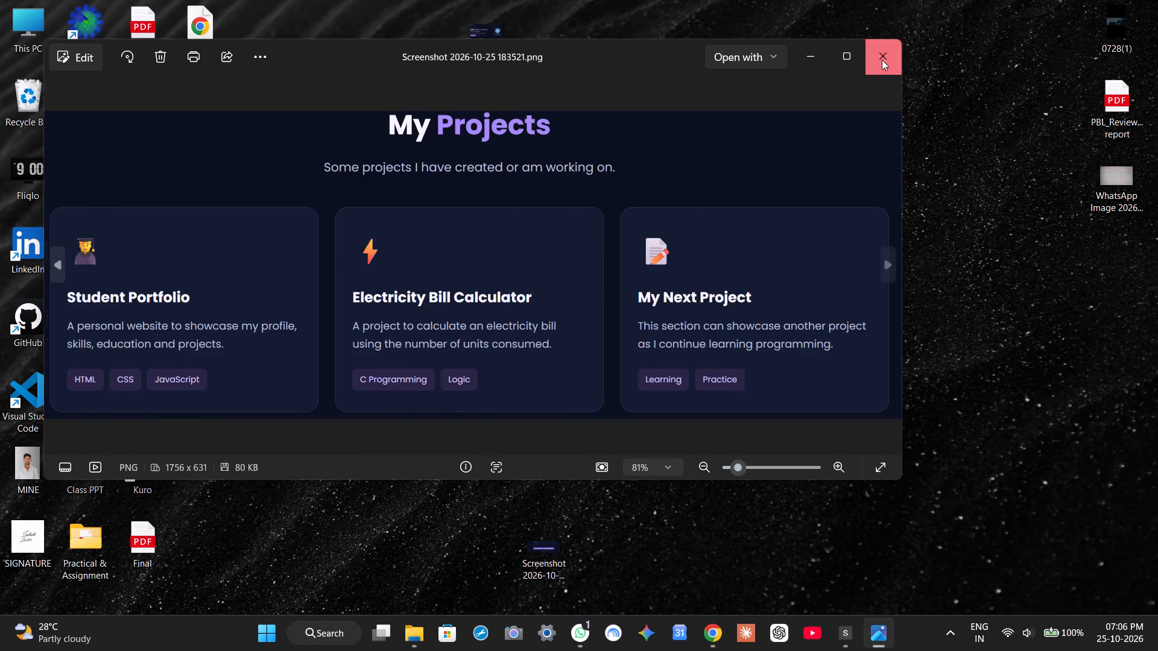
left_click_drag(441, 256, 502, 186)
Preview screenshot 183532 and move it to the lower part of the column under image 1.
double_click(321, 197)
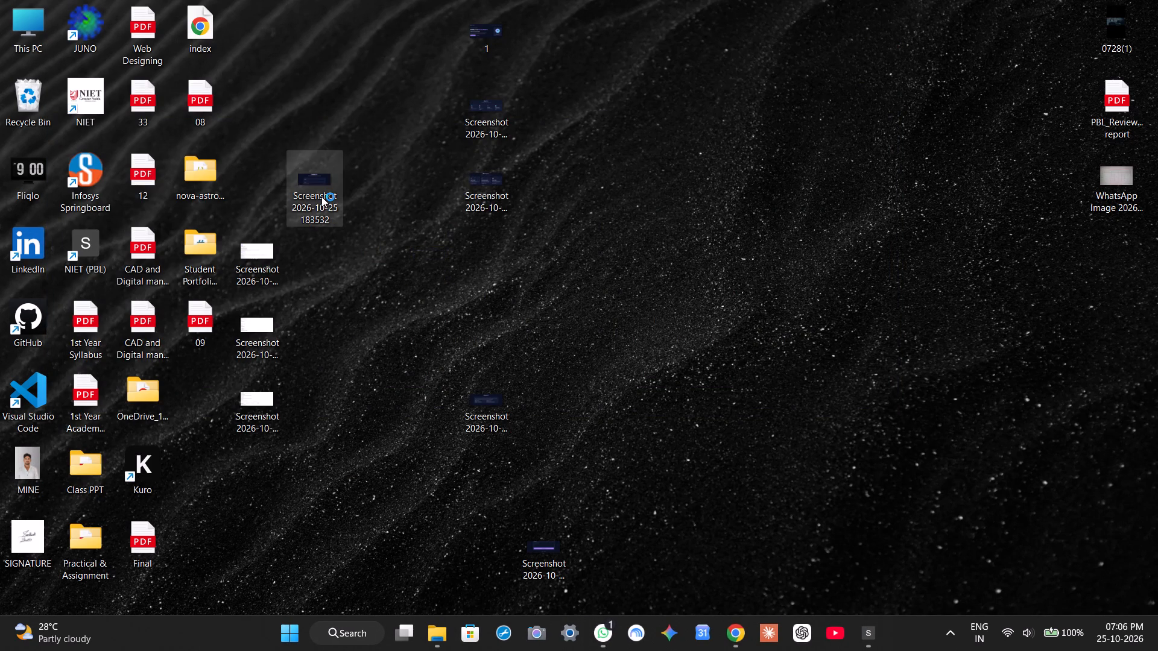
left_click(881, 58)
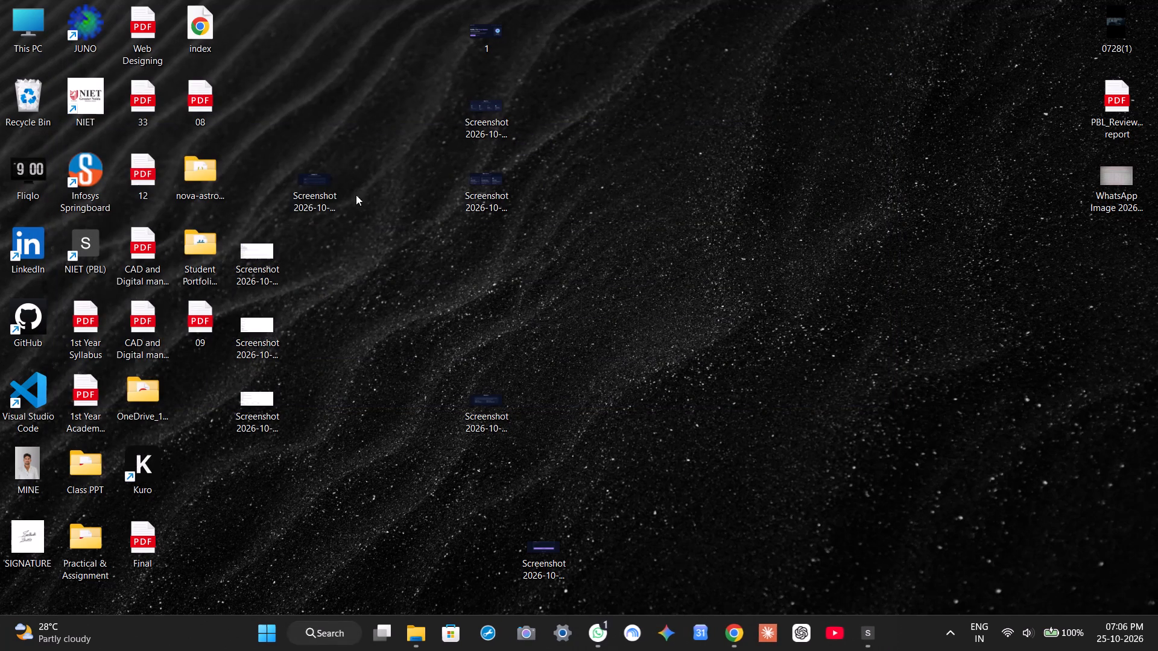
left_click_drag(315, 200, 469, 489)
Preview screenshot 183456 and place it directly below image 1, shifting the My Skills and My Projects screenshots down one spot.
double_click(472, 403)
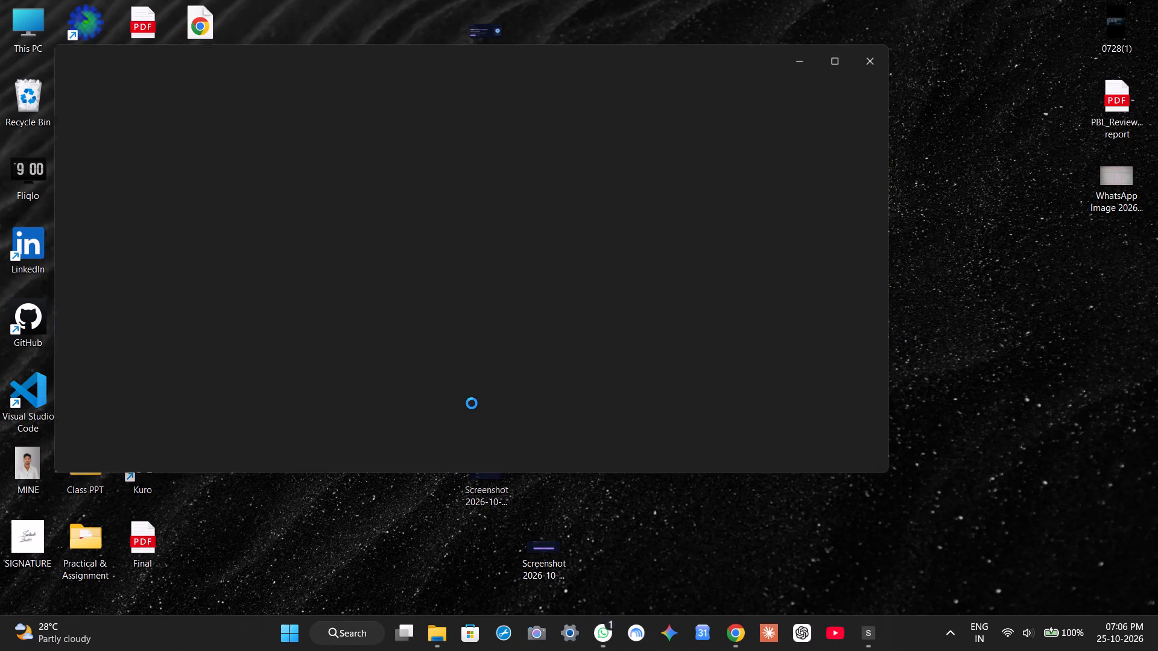
left_click(888, 52)
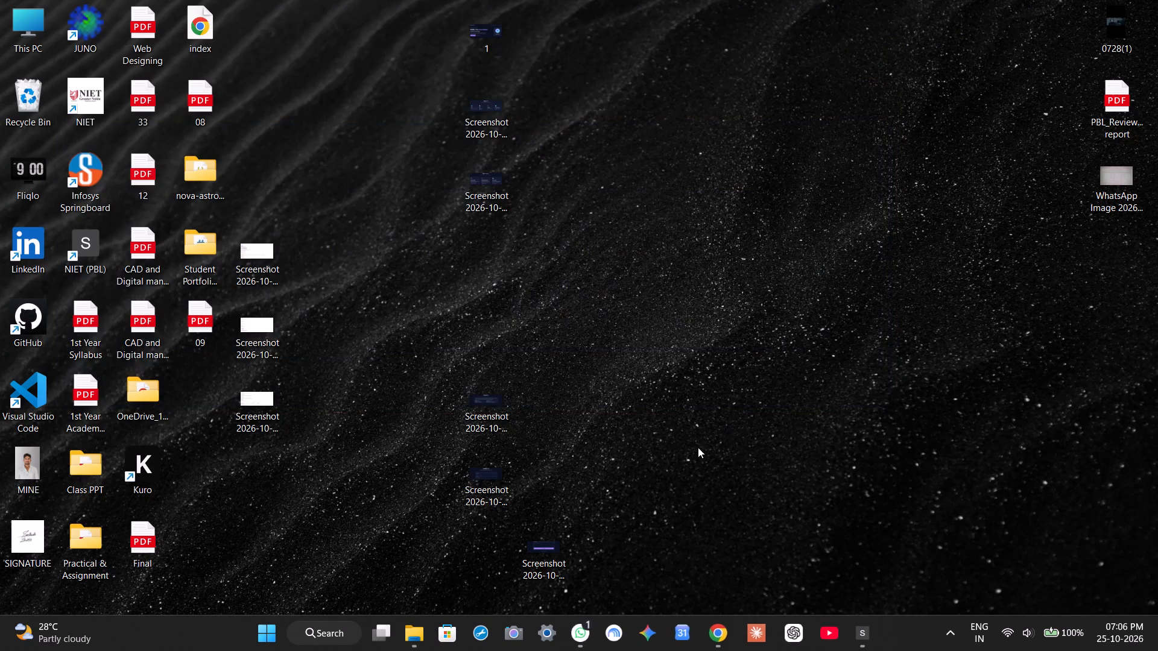
left_click_drag(502, 408, 651, 86)
left_click_drag(528, 275, 490, 122)
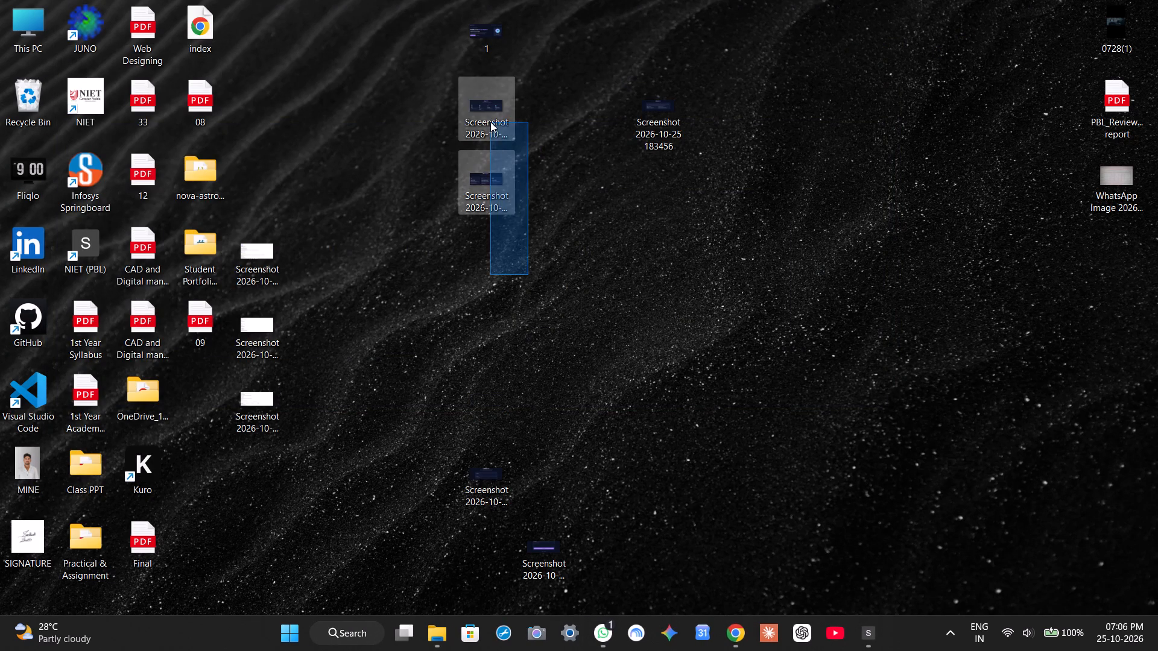
left_click_drag(490, 122, 490, 119)
left_click_drag(490, 117, 498, 195)
left_click_drag(642, 112, 479, 115)
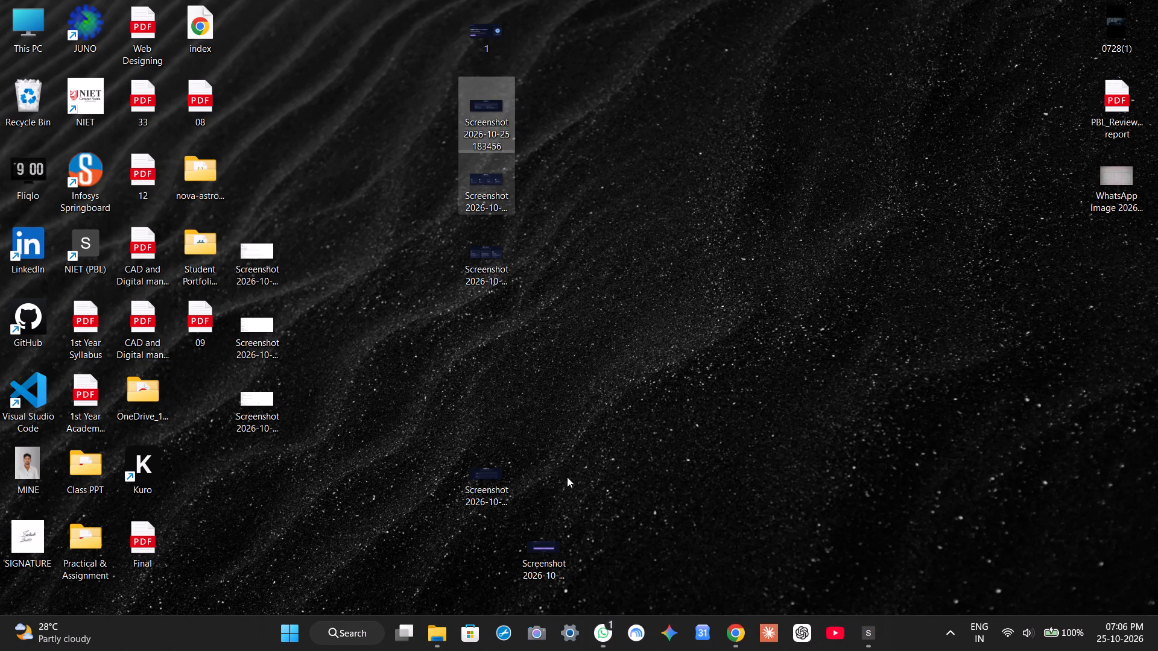
Preview screenshot 183539 and complete the column with 183532 directly below My Projects, followed by 183539.
left_click_drag(546, 552, 483, 304)
double_click(482, 304)
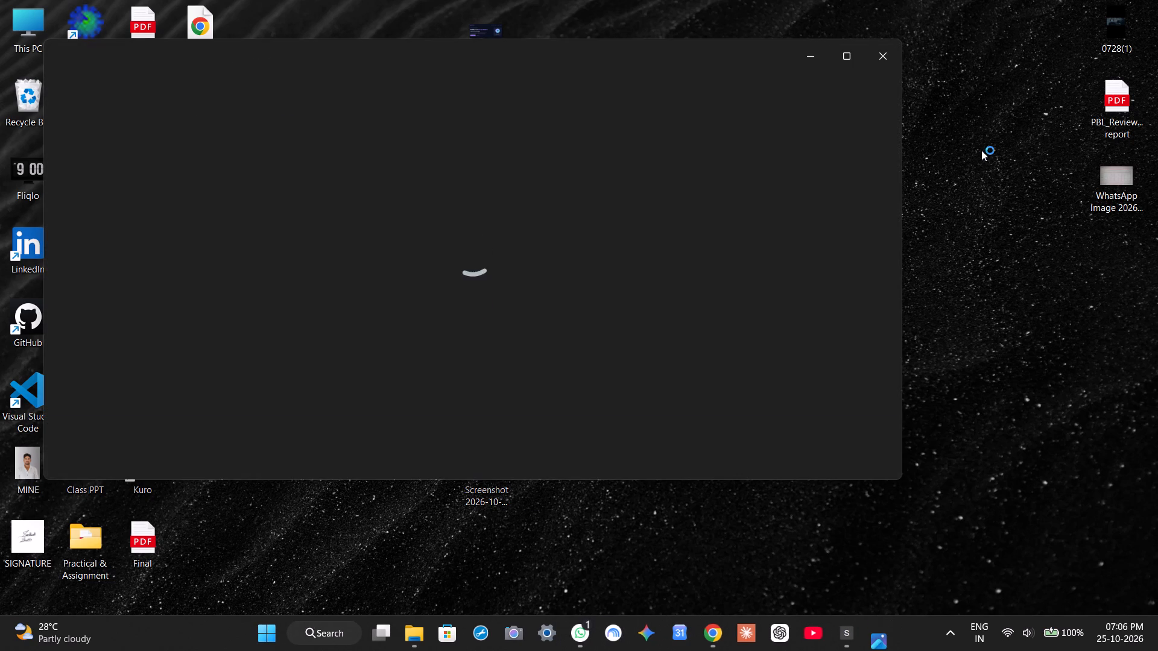
left_click(894, 52)
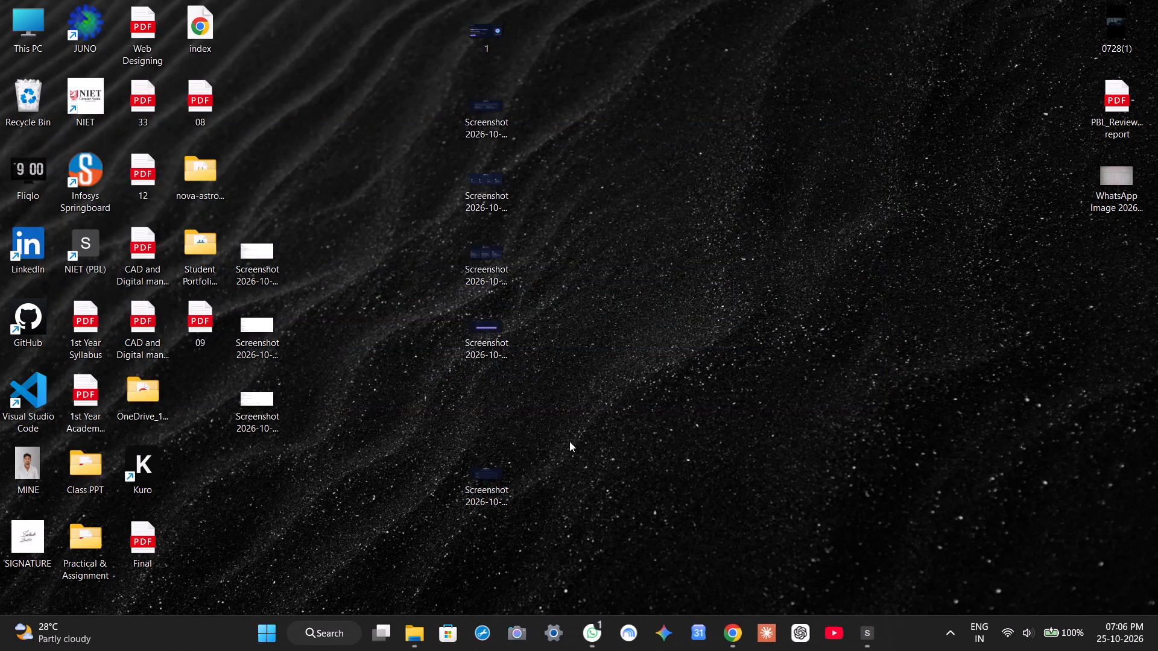
left_click_drag(480, 341, 482, 401)
left_click_drag(490, 493, 491, 348)
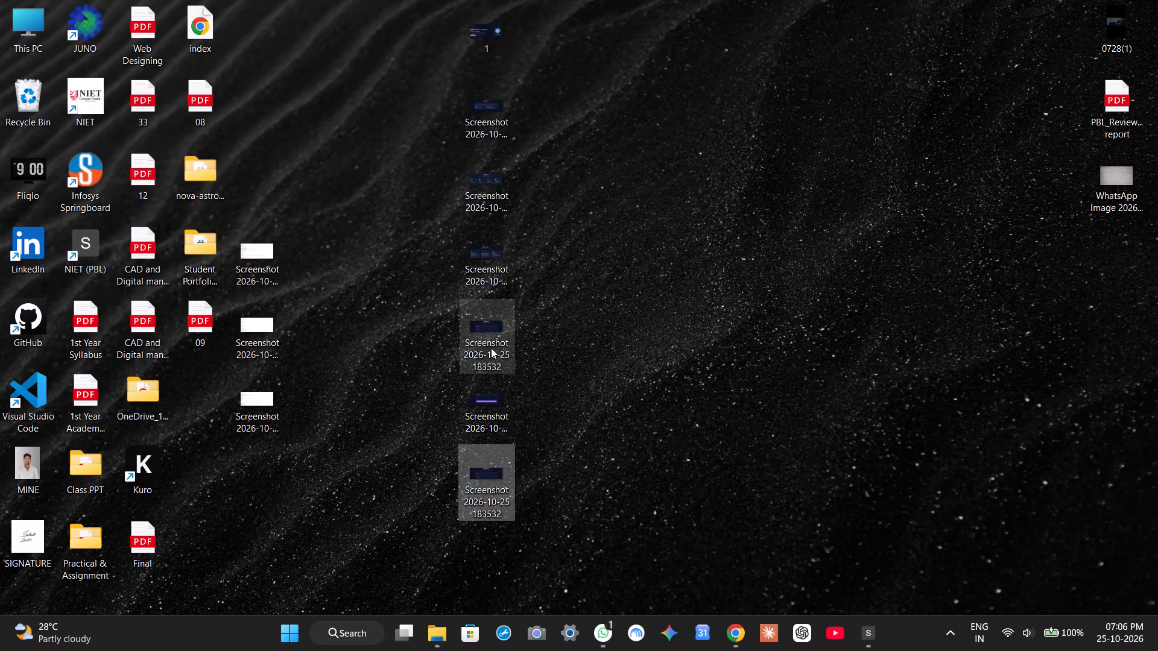
Recheck the 183532 screenshot, and rename the two screenshots directly below image 1 as 2 and 3.
double_click(486, 345)
left_click(877, 63)
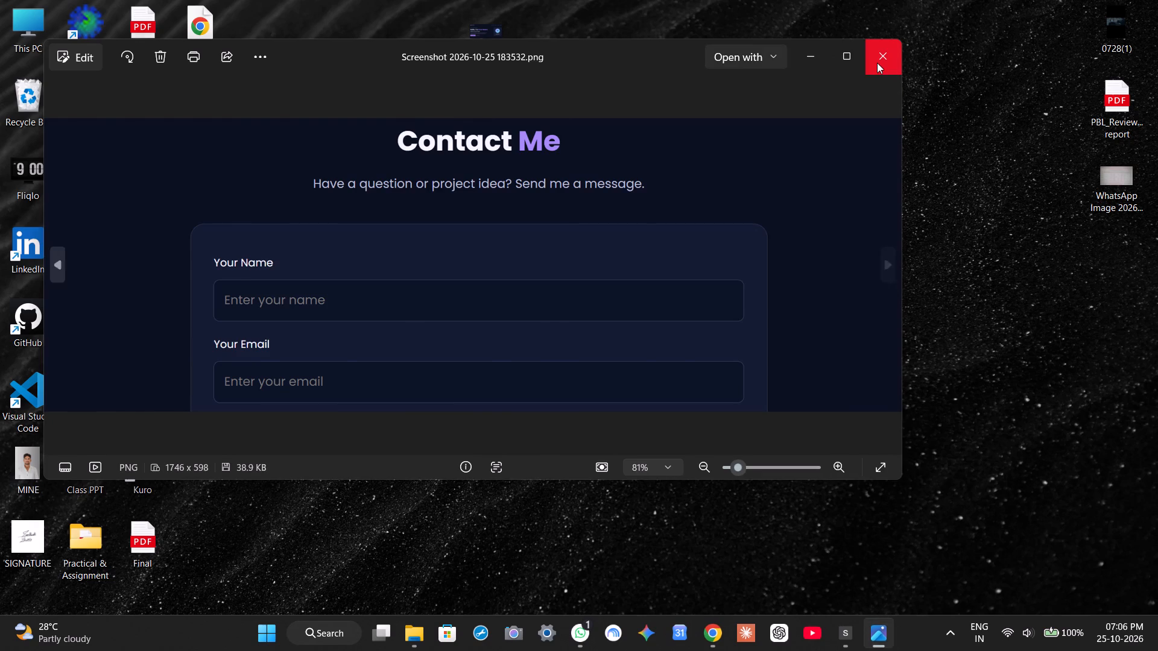
left_click(745, 161)
right_click(494, 122)
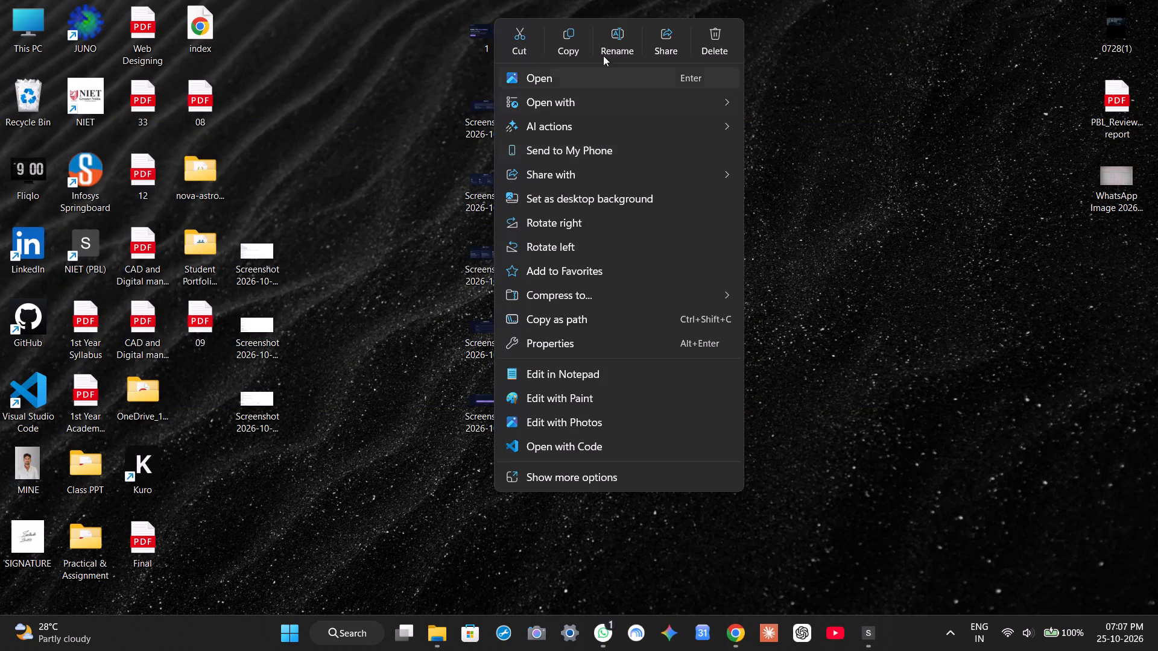
left_click(603, 44)
key("2")
left_click(642, 161)
right_click(490, 178)
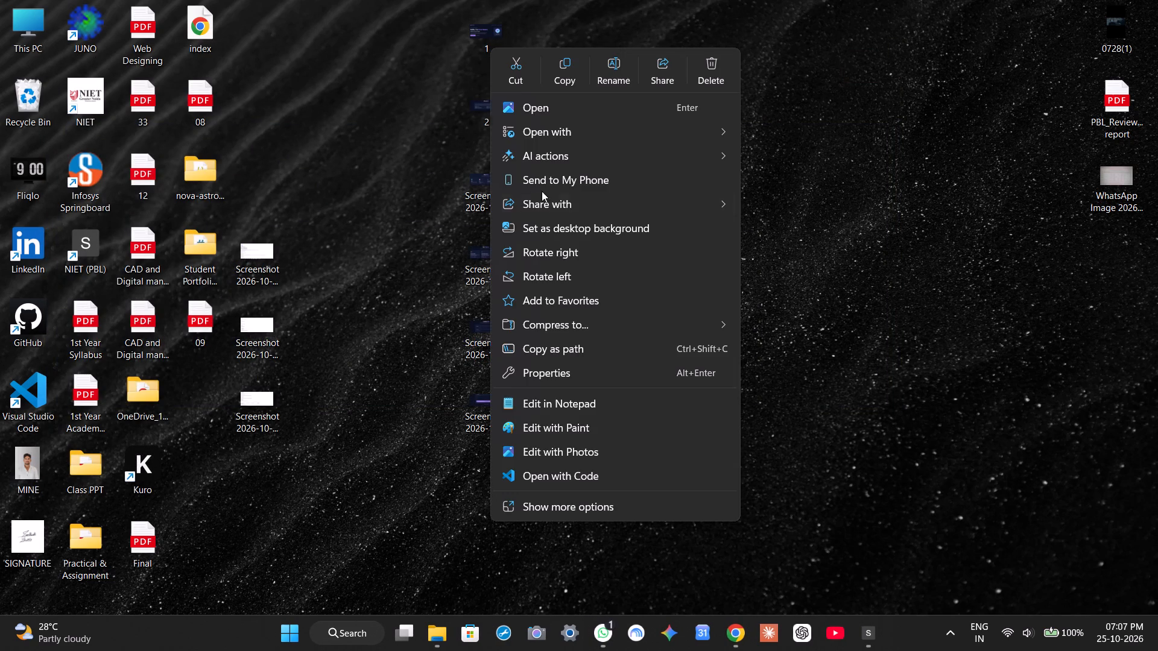
left_click(613, 62)
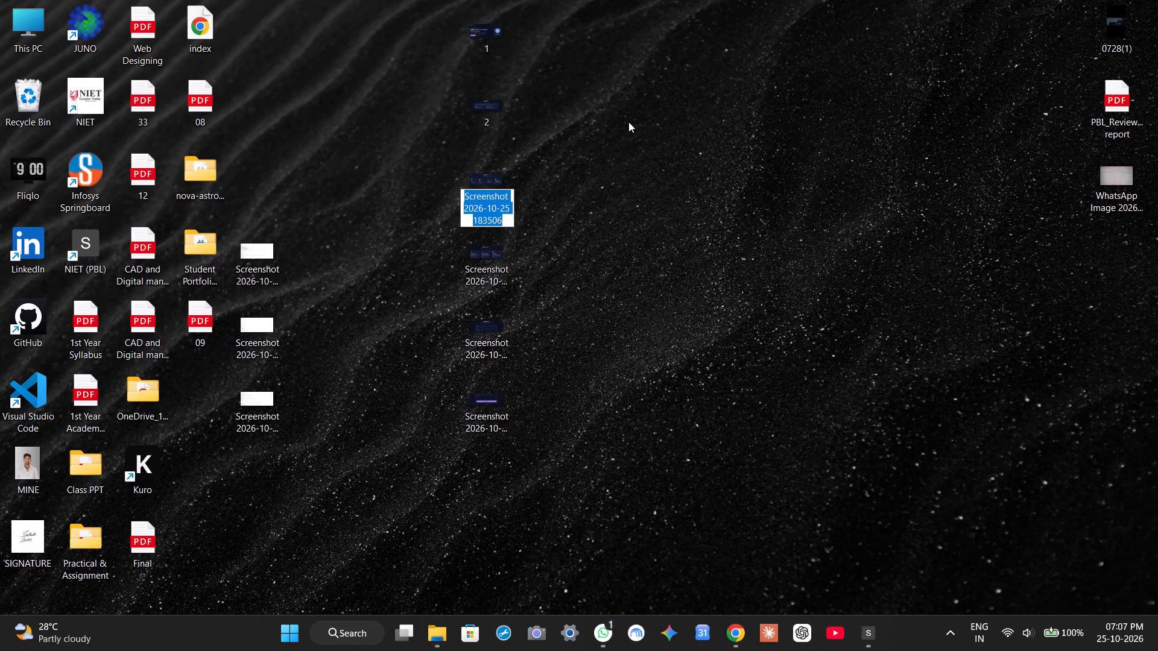
key("3")
left_click(639, 154)
Rename the remaining three screenshots in the column, from 183521 down to 183539, as 4, 5 and 6.
right_click(489, 262)
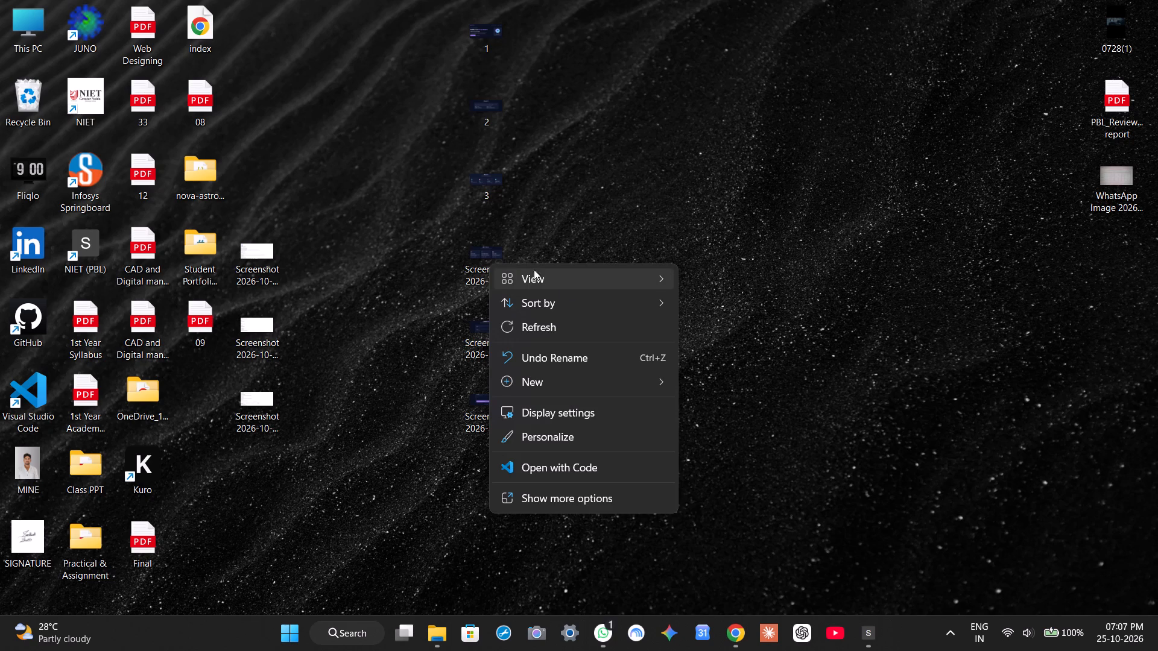
right_click(486, 246)
left_click(610, 64)
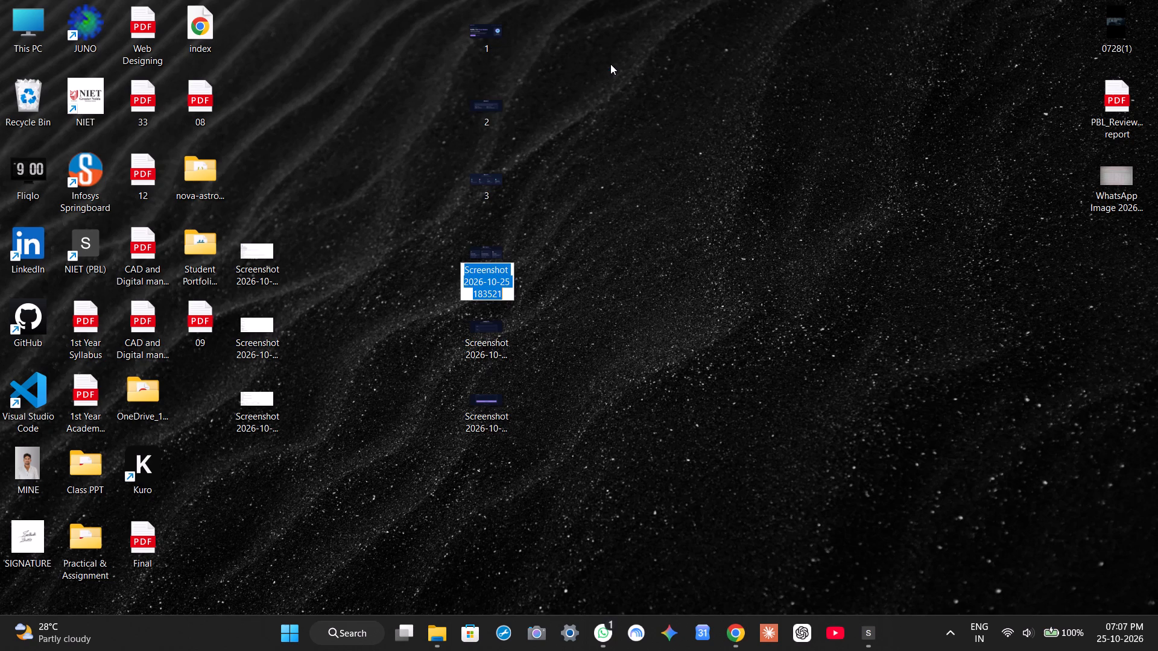
key("4")
left_click(680, 119)
right_click(504, 343)
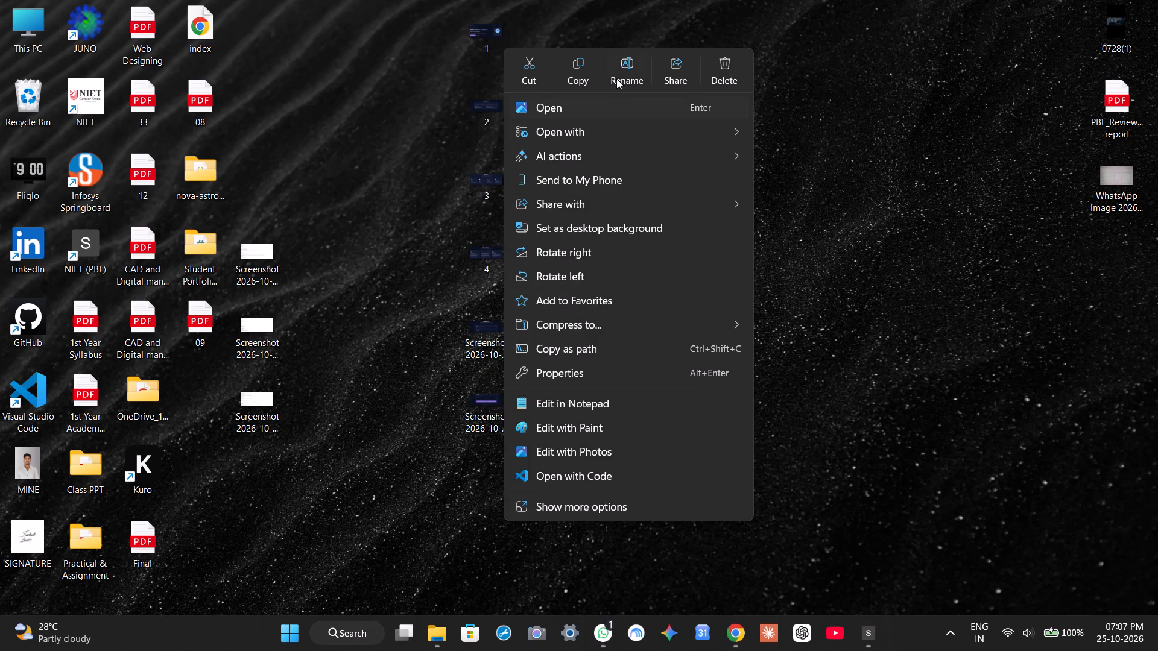
left_click(616, 74)
key("5")
left_click(686, 266)
right_click(479, 423)
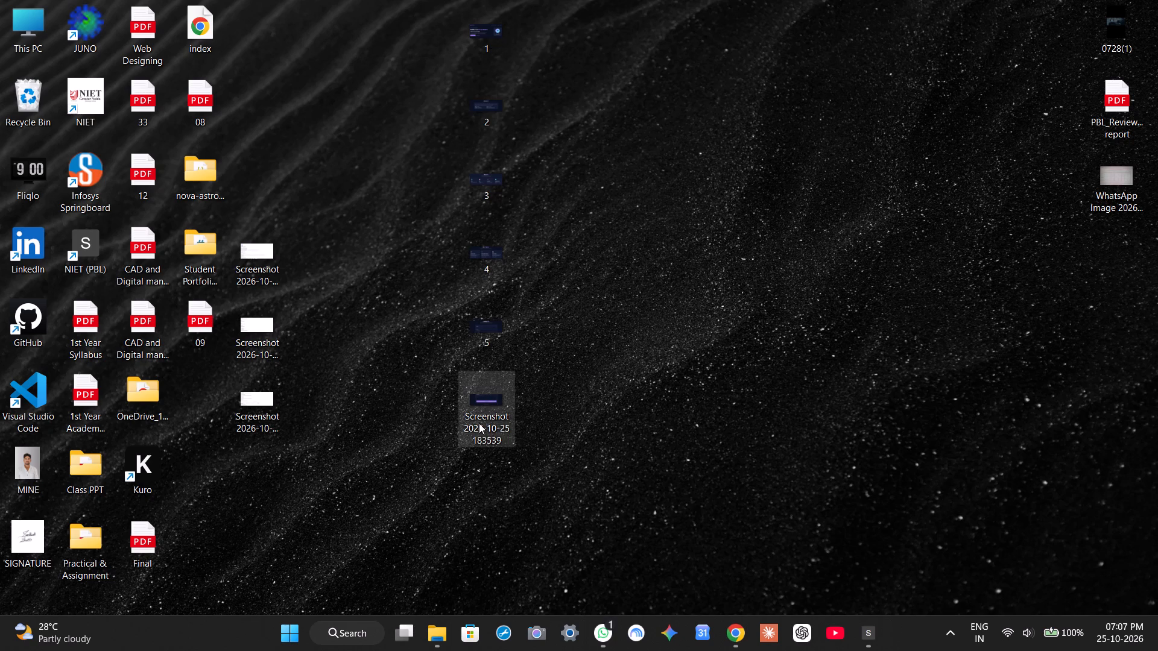
left_click(594, 71)
key("6")
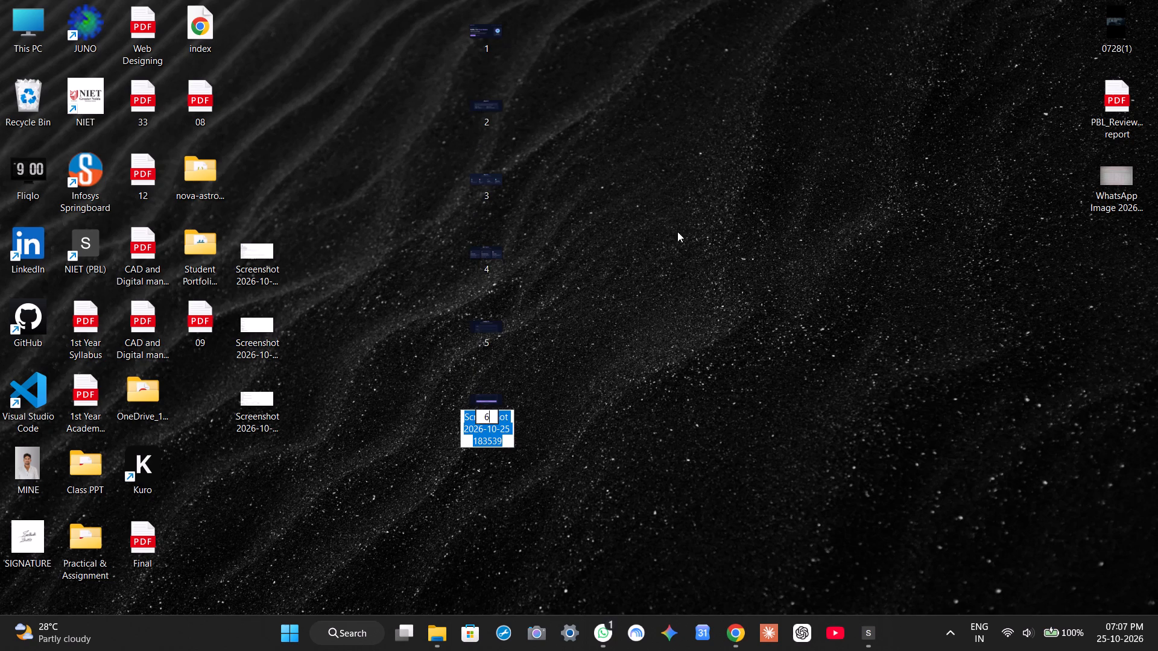
left_click(690, 281)
Move the three white-page screenshots together into a new column beside images 1 to 3 and preview each one.
left_click_drag(292, 541, 257, 254)
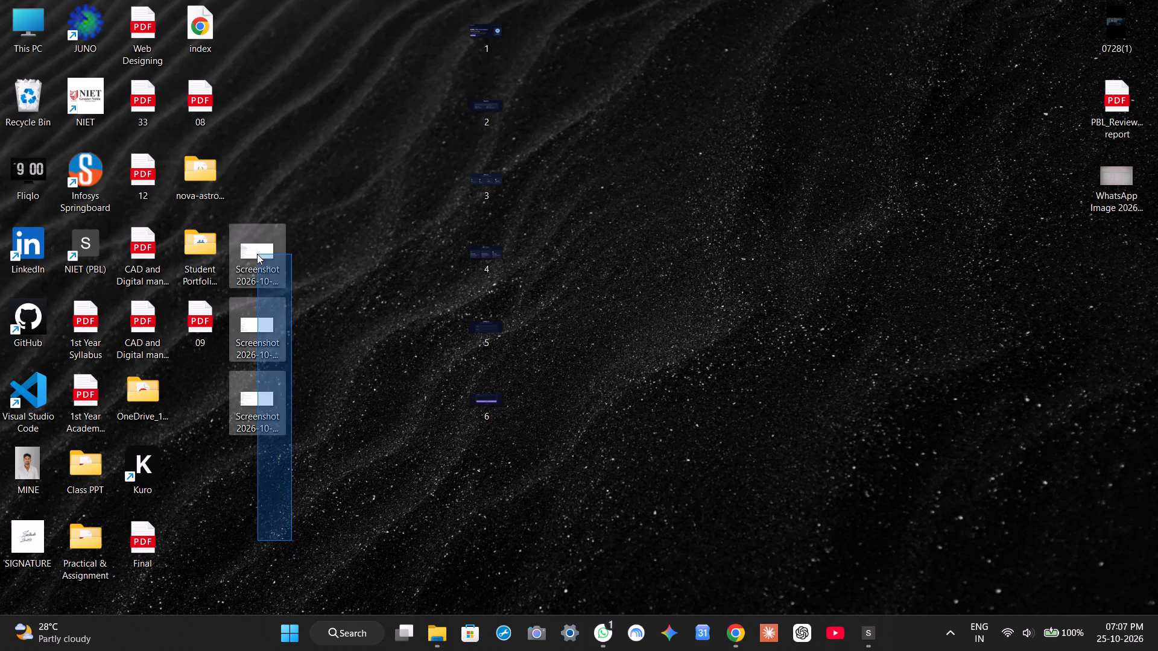
left_click_drag(257, 254, 256, 254)
left_click_drag(256, 254, 590, 44)
double_click(593, 38)
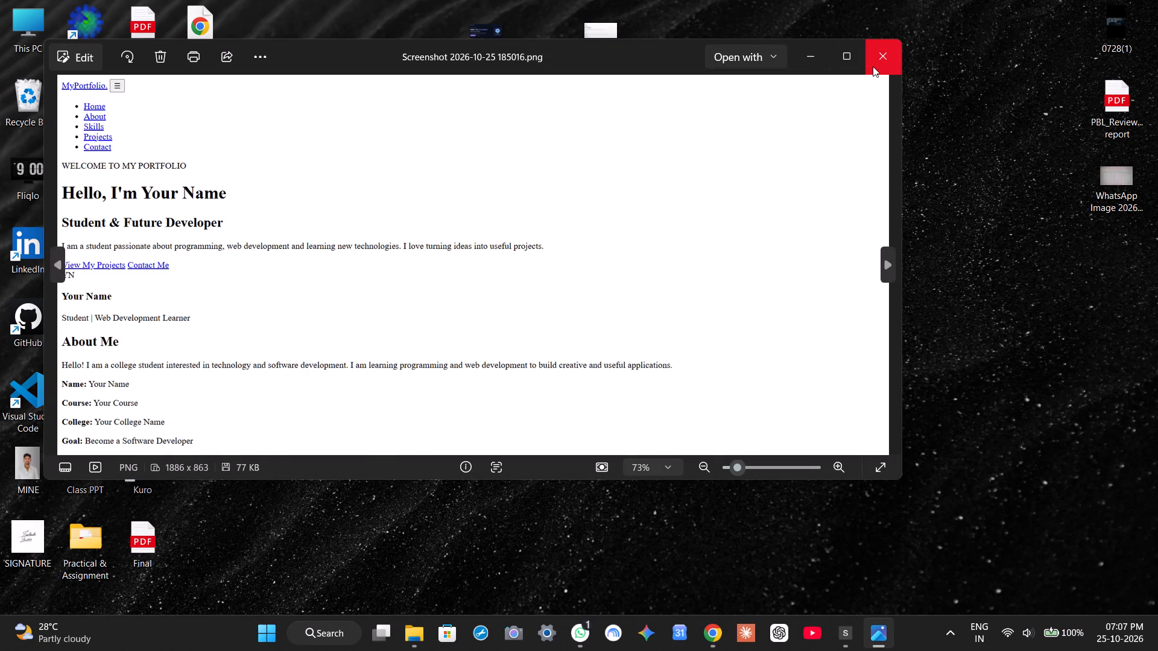
left_click(873, 66)
double_click(597, 132)
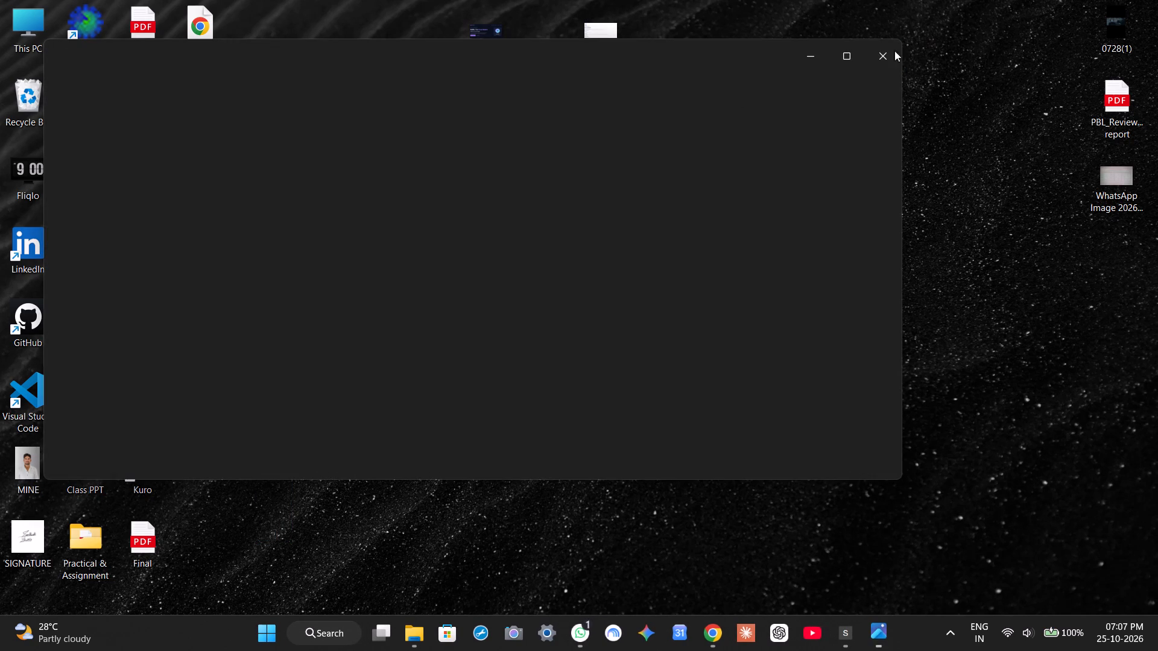
left_click(876, 51)
double_click(589, 206)
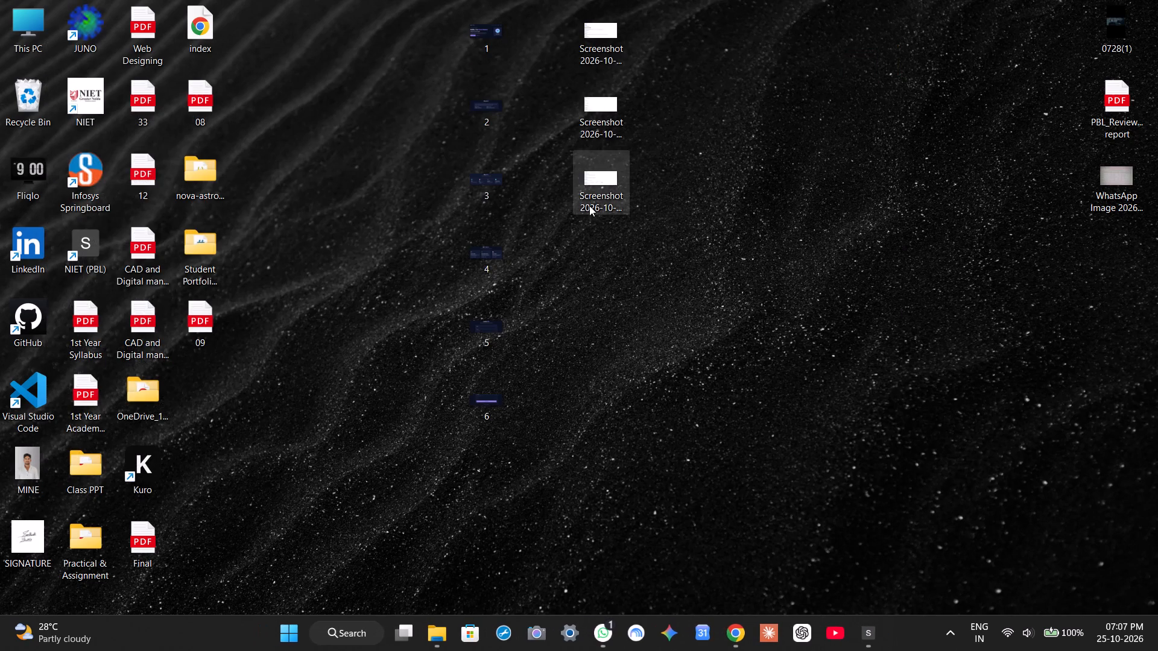
left_click(887, 60)
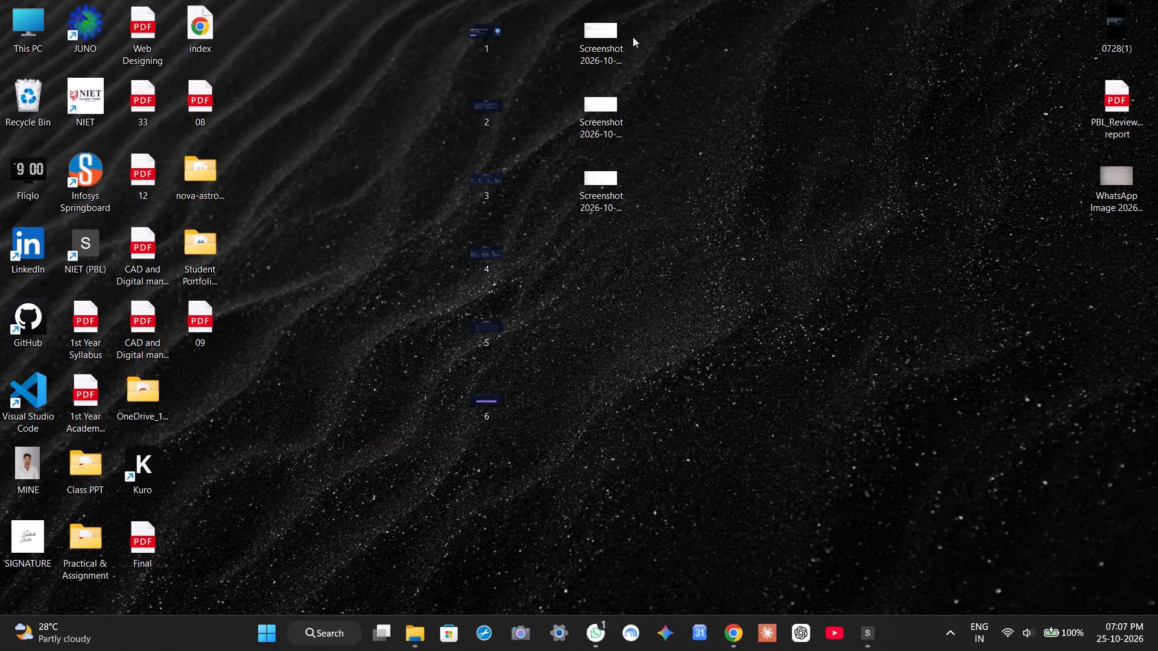
Rename the three white-page screenshots from top to bottom as 01, 02 and 03.
right_click(619, 37)
left_click(738, 34)
type("01")
left_click(742, 56)
right_click(591, 126)
left_click(713, 66)
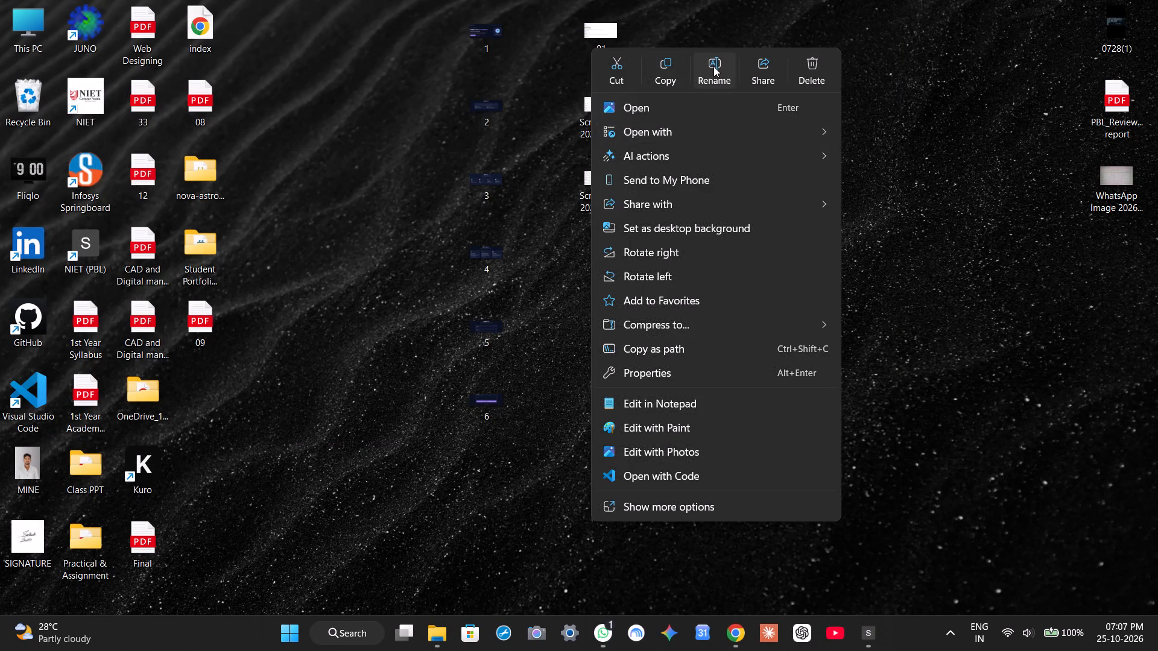
type("02")
left_click(718, 81)
right_click(604, 199)
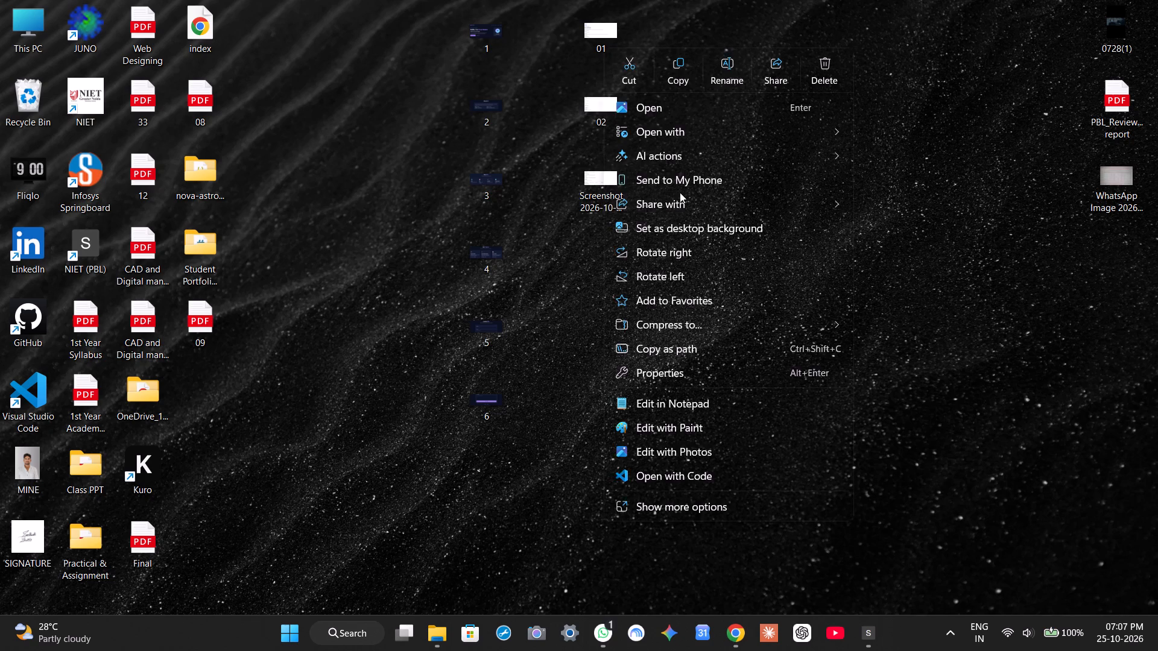
left_click(720, 75)
key("0")
key("3")
left_click(746, 189)
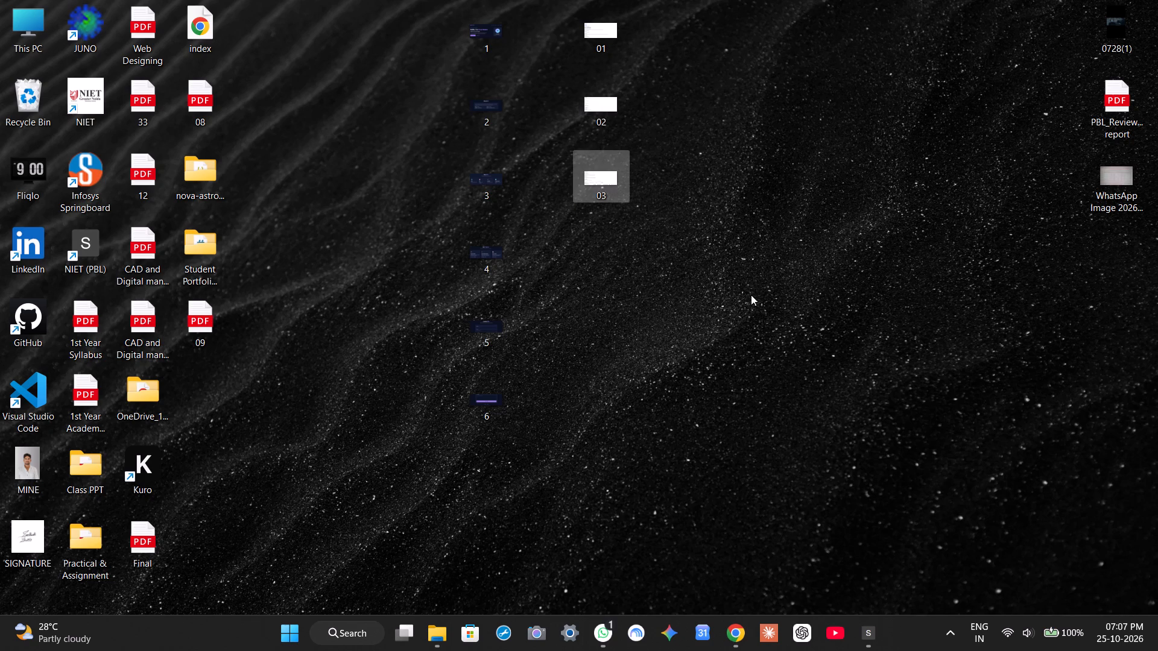
Open image 1 in Paint, resize it to 50 percent, save it and close Paint.
right_click(489, 46)
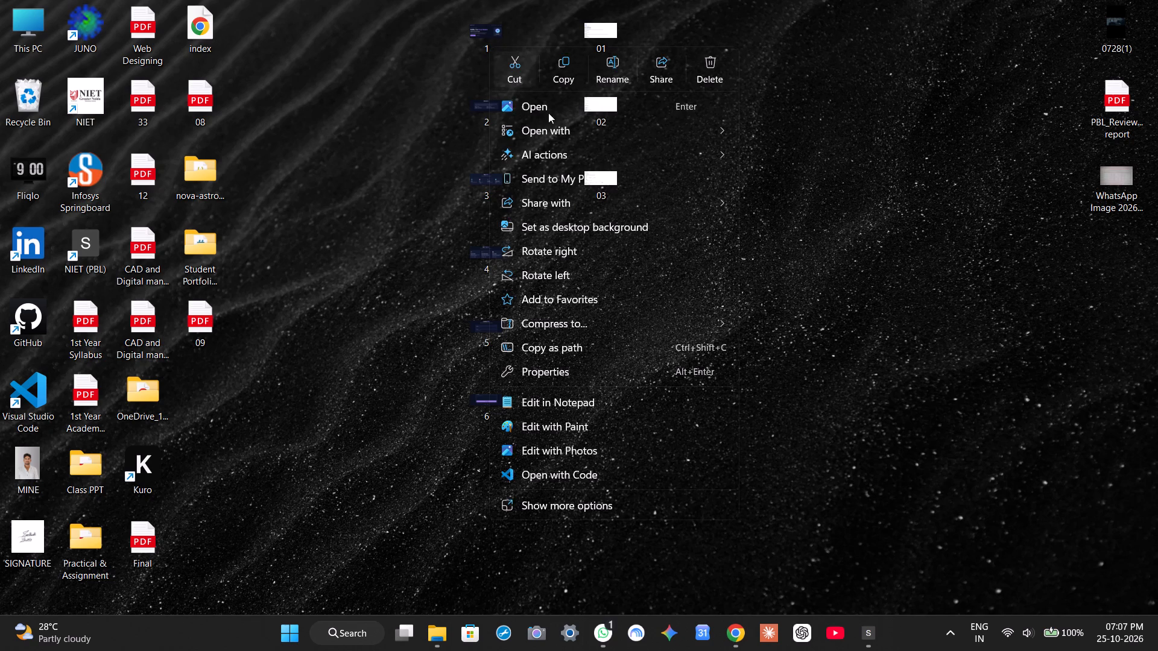
left_click(562, 122)
left_click(777, 133)
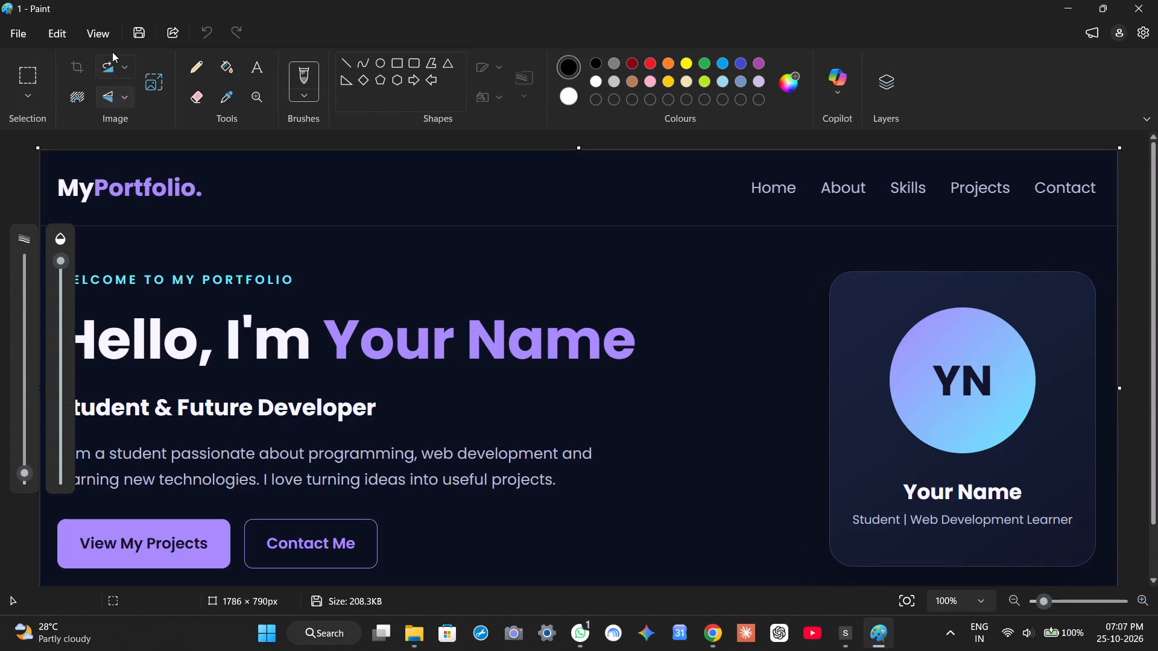
left_click(153, 78)
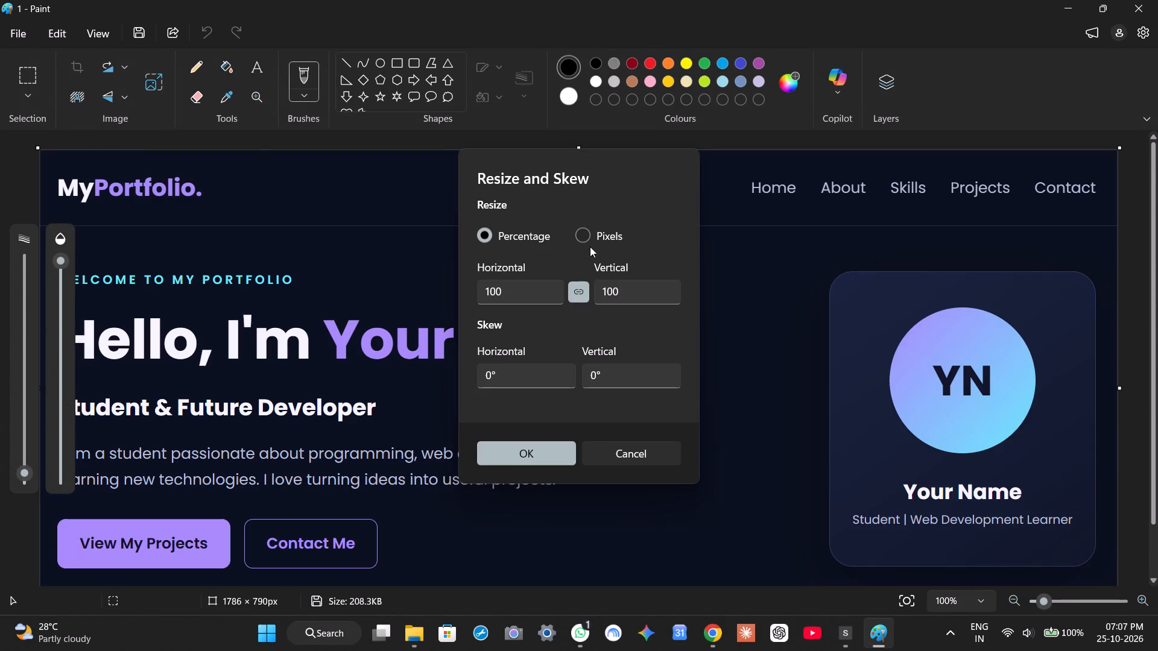
left_click(580, 234)
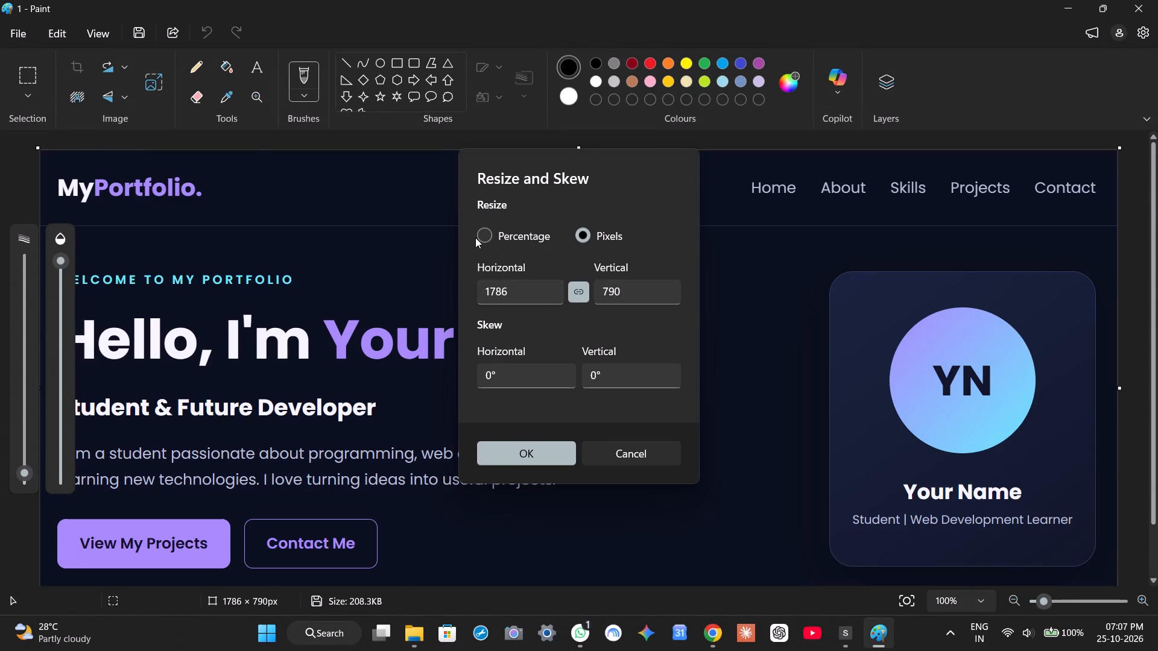
left_click(475, 237)
left_click(487, 239)
left_click(526, 292)
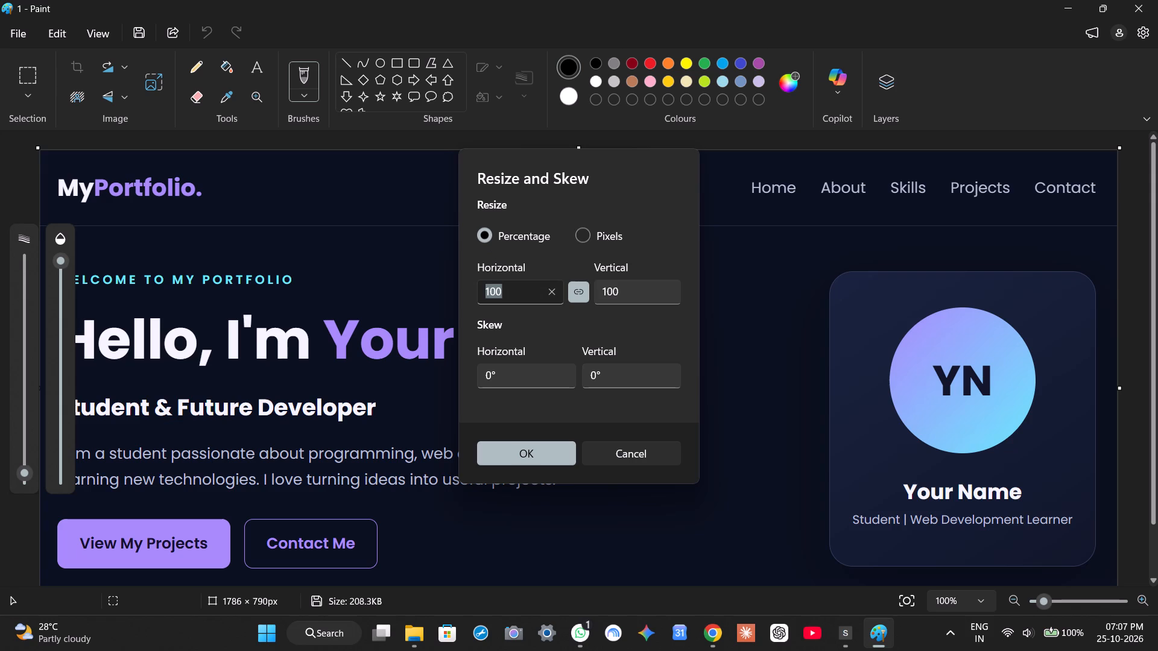
type("50")
left_click(554, 455)
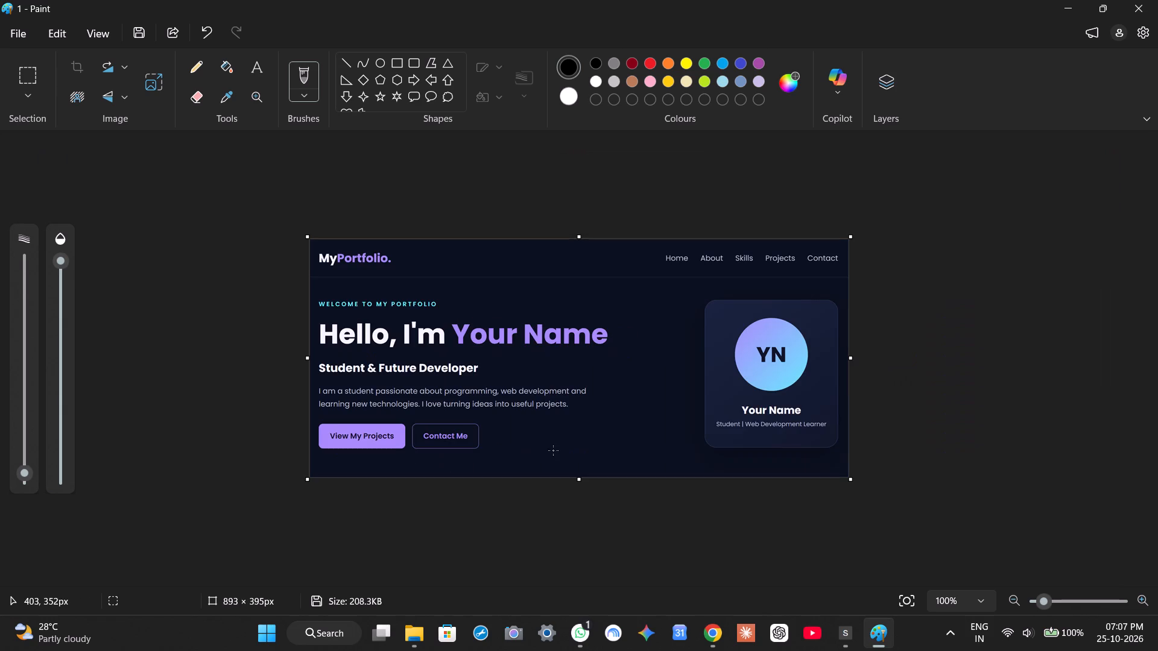
key("ctrl+s")
left_click(1157, 0)
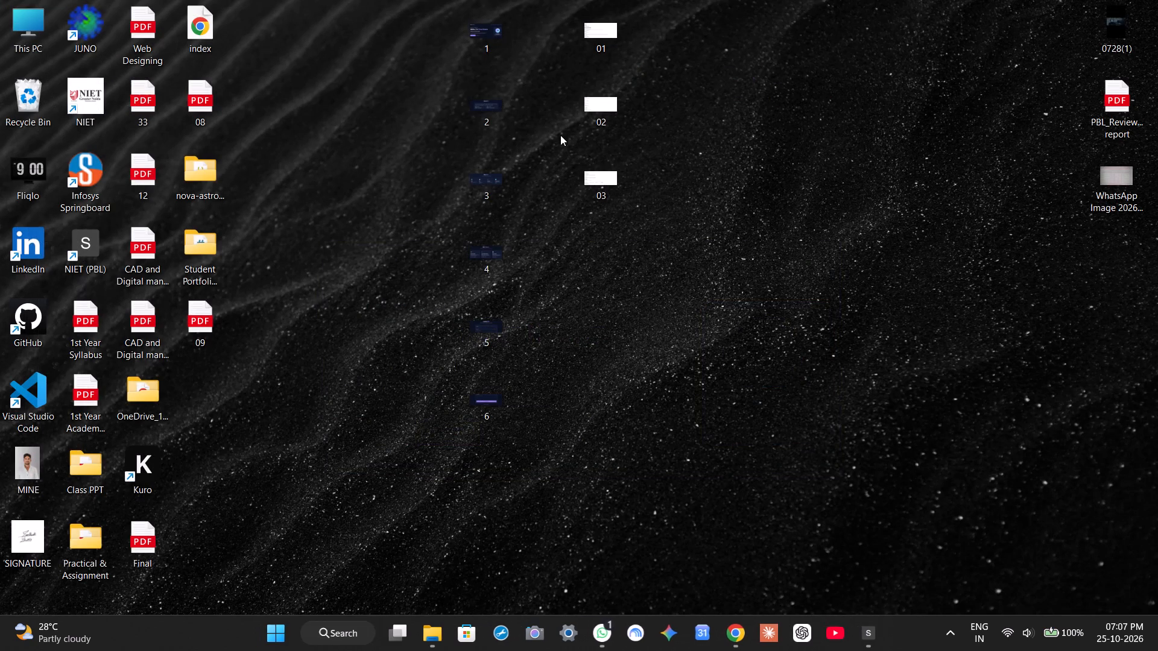
Open image 2 in Paint, resize it to 50 percent, save it and close Paint.
right_click(497, 101)
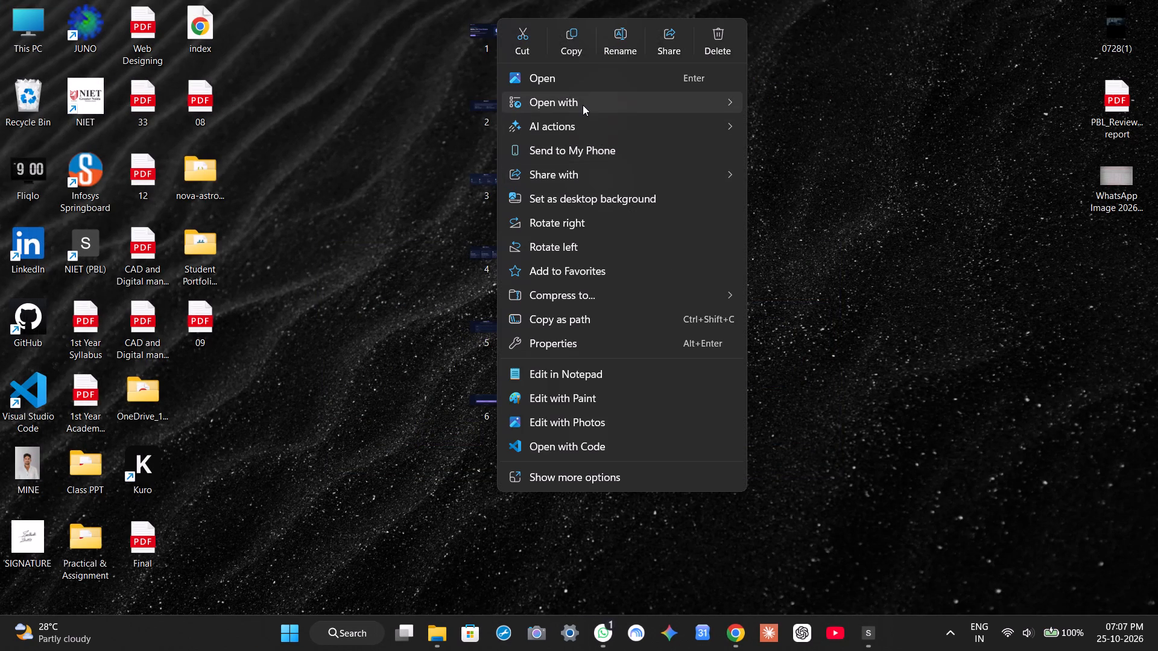
left_click(583, 105)
left_click(776, 93)
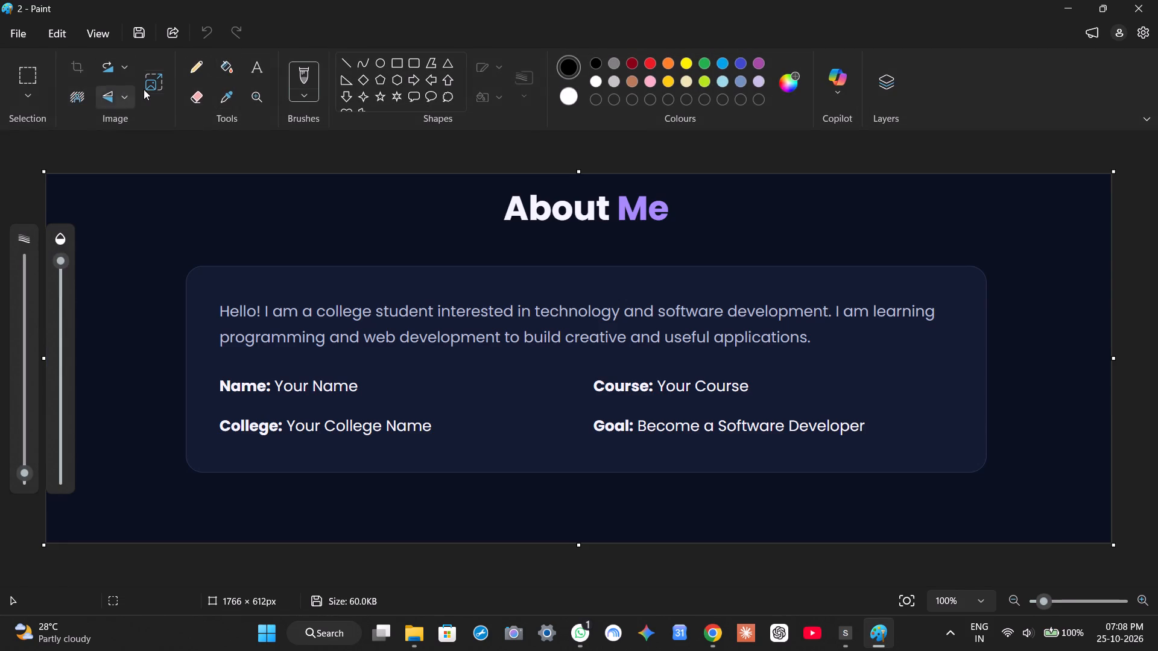
left_click(148, 89)
left_click(518, 294)
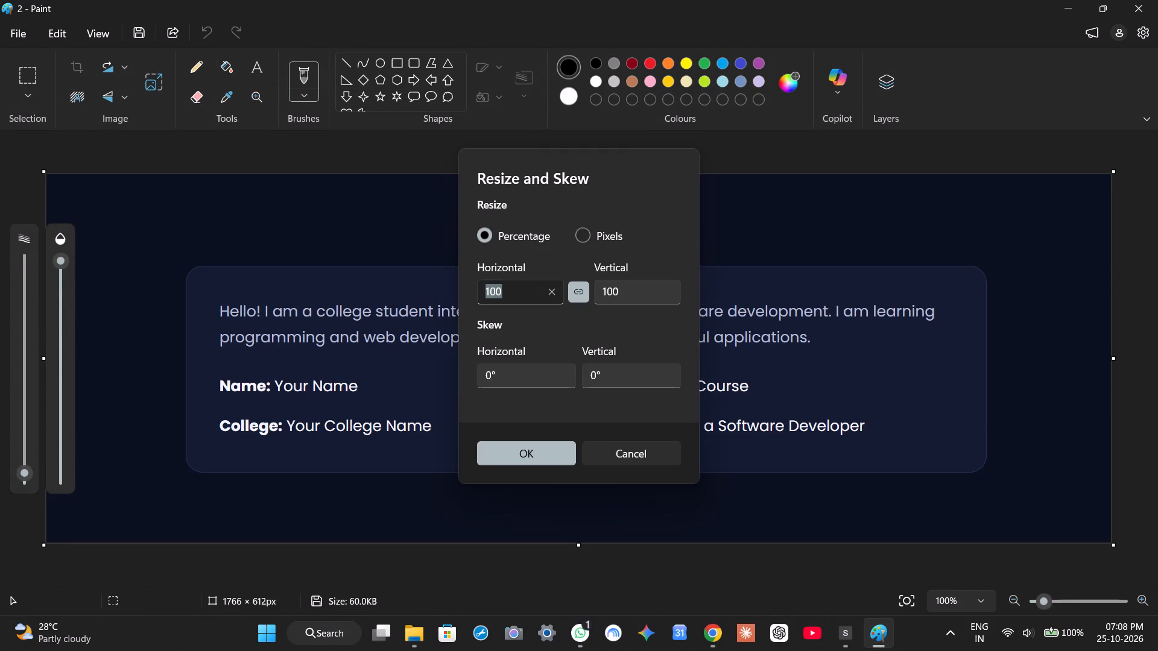
type("50")
left_click(548, 445)
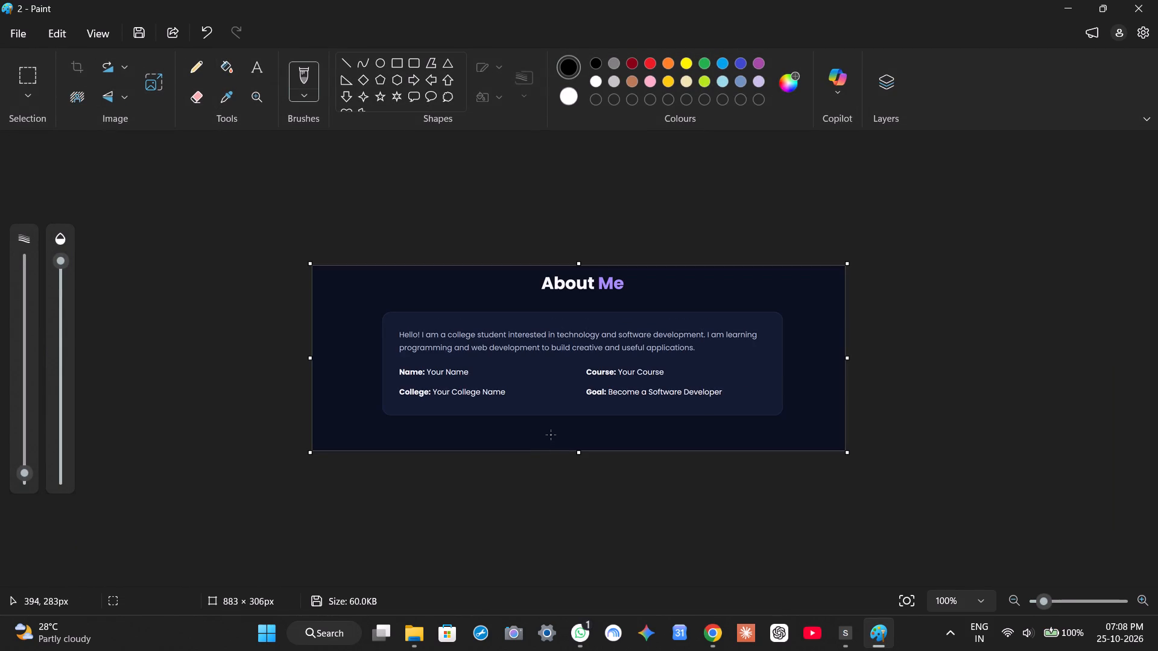
key("ctrl+s")
left_click(1157, 0)
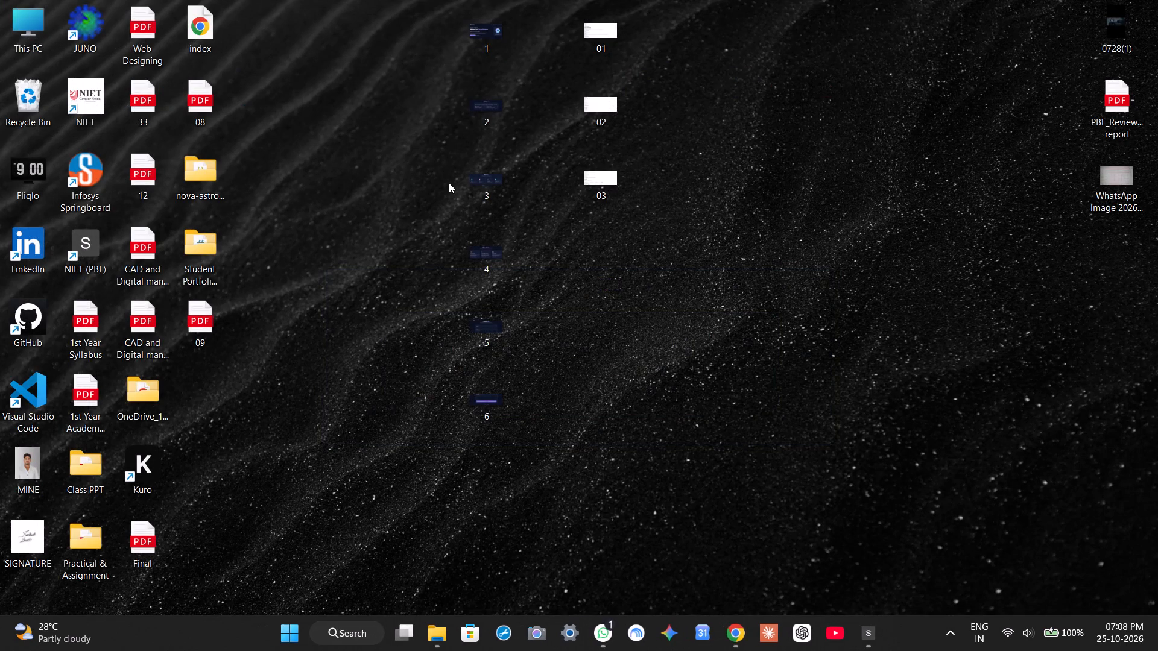
Open image 3 in Paint, resize it to 50 percent, save it and close Paint.
right_click(475, 198)
right_click(486, 183)
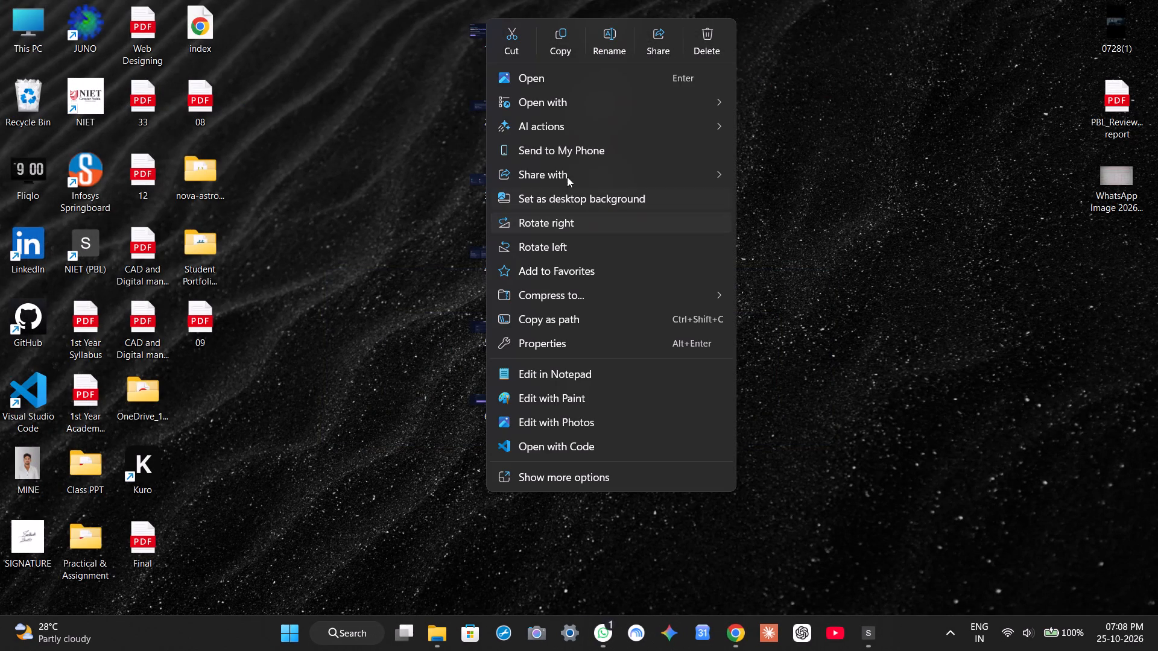
left_click(547, 106)
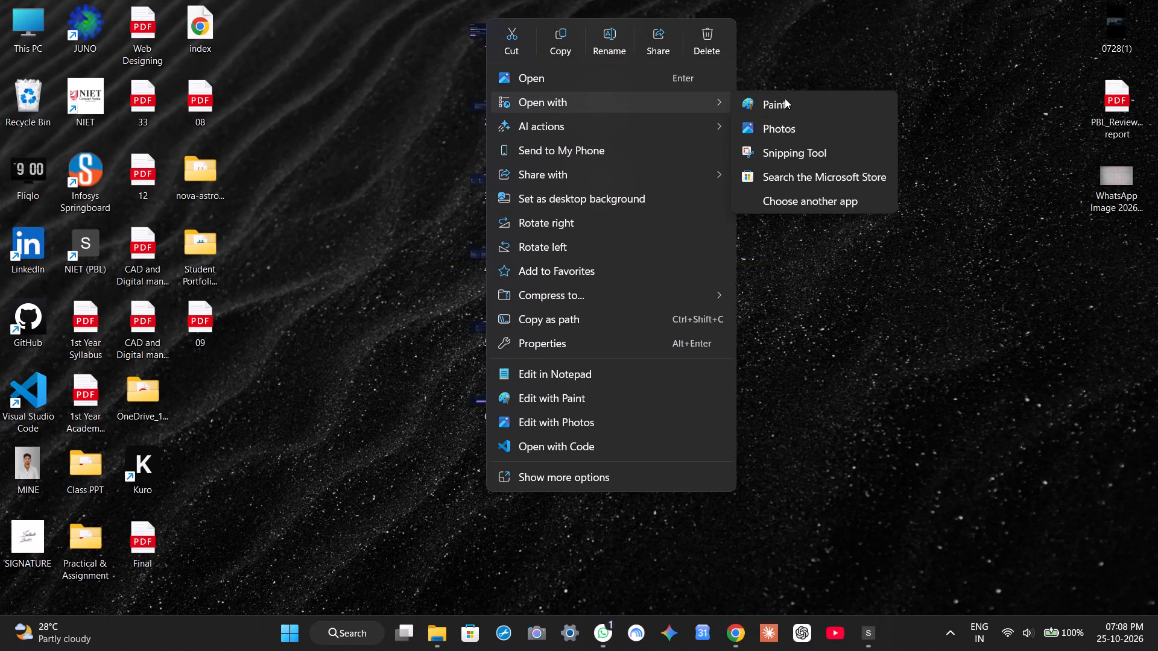
left_click(785, 98)
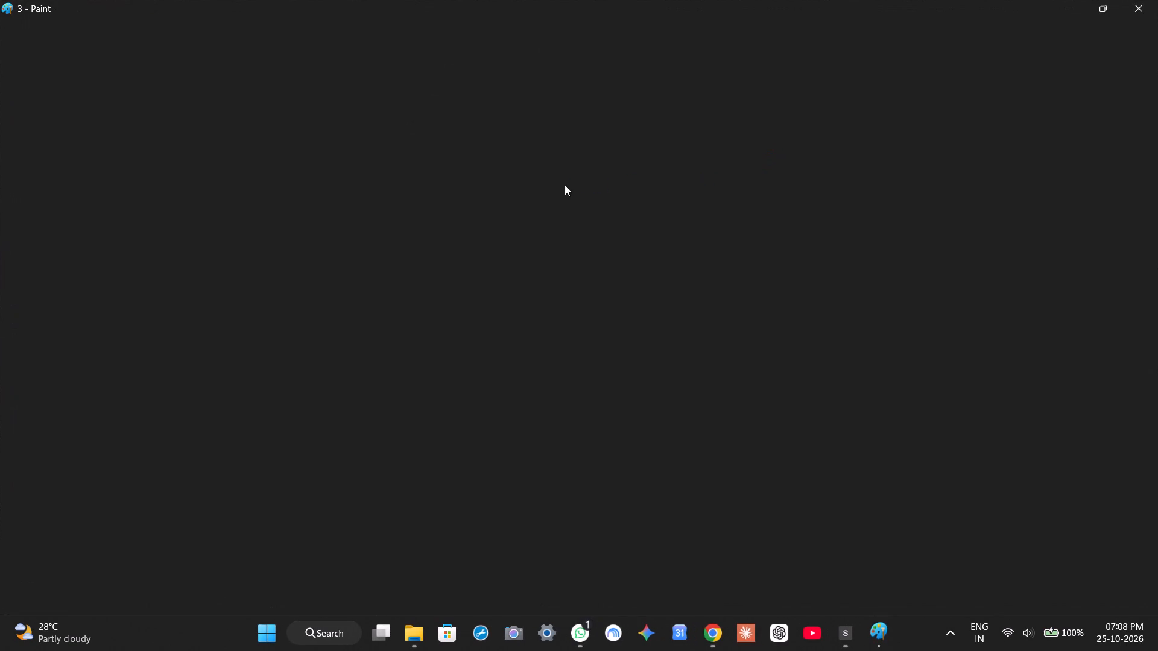
left_click(151, 82)
left_click(514, 292)
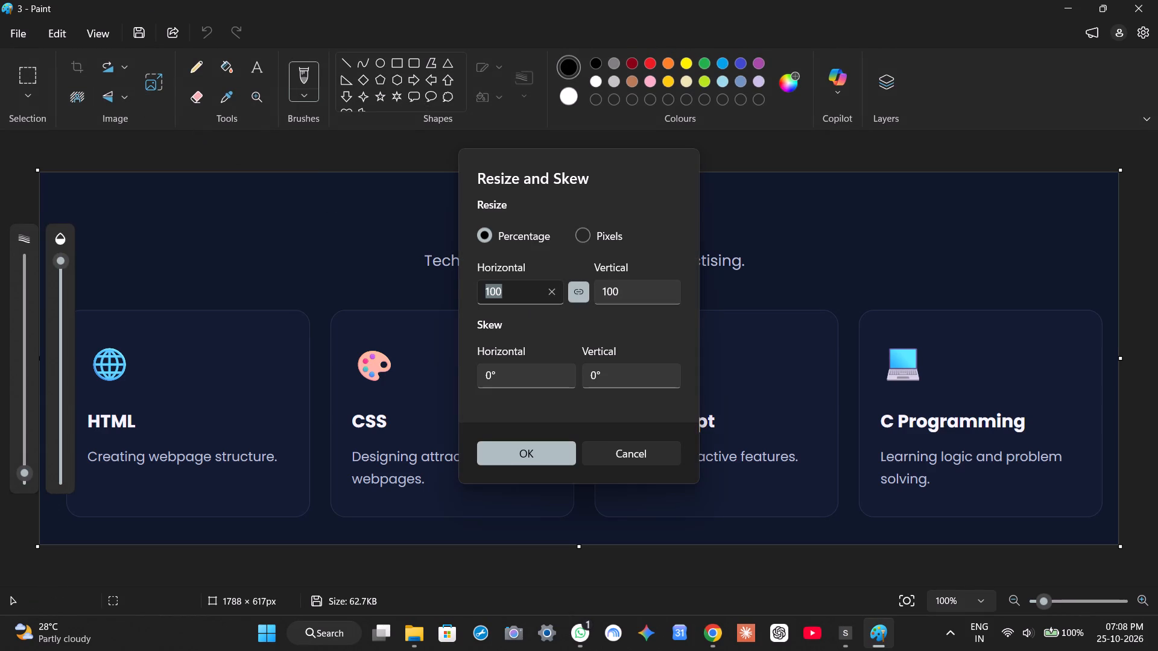
type("50")
left_click(546, 454)
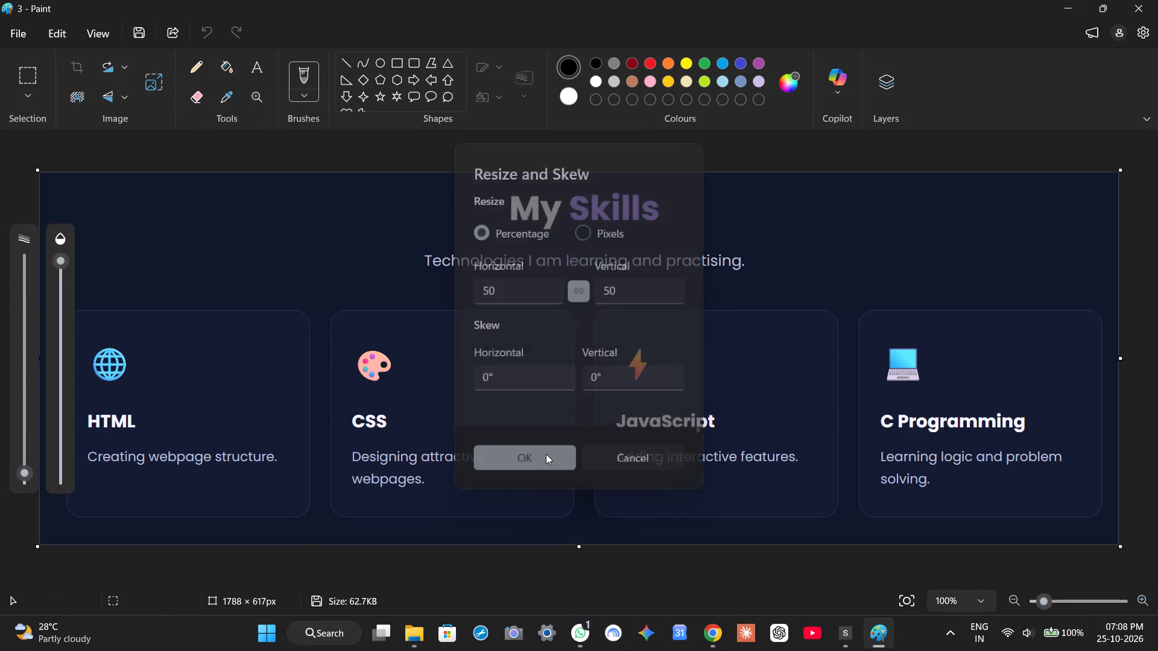
key("ctrl+s")
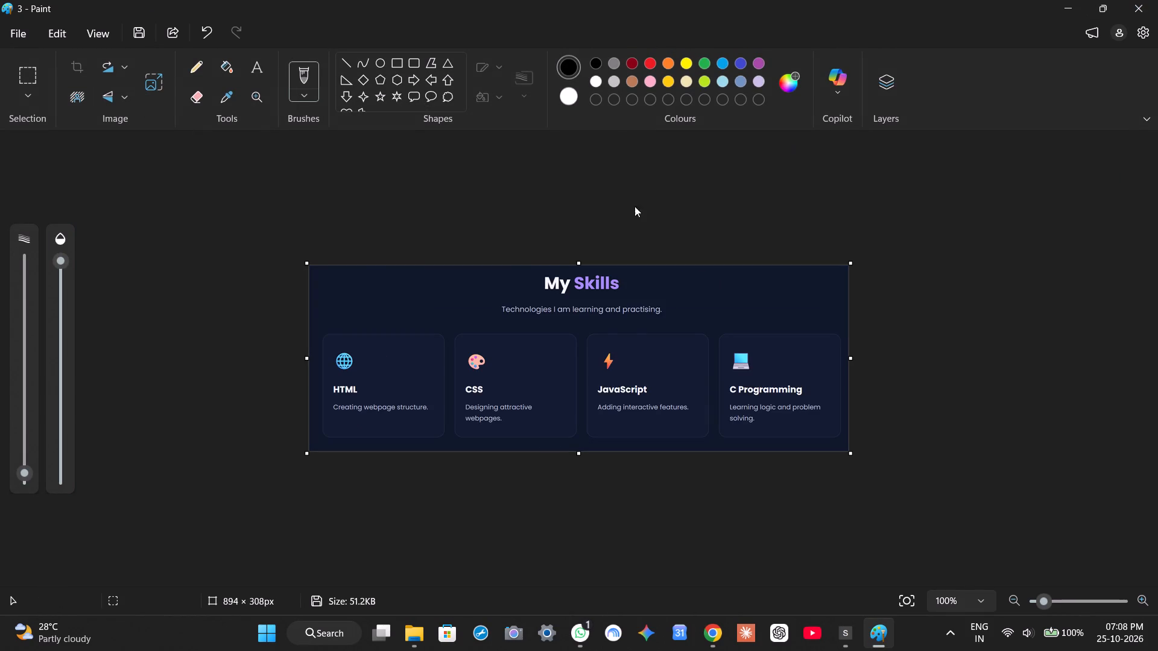
left_click(1157, 0)
Open image 4 in Paint, resize it to 50 percent, save it and close Paint.
right_click(489, 251)
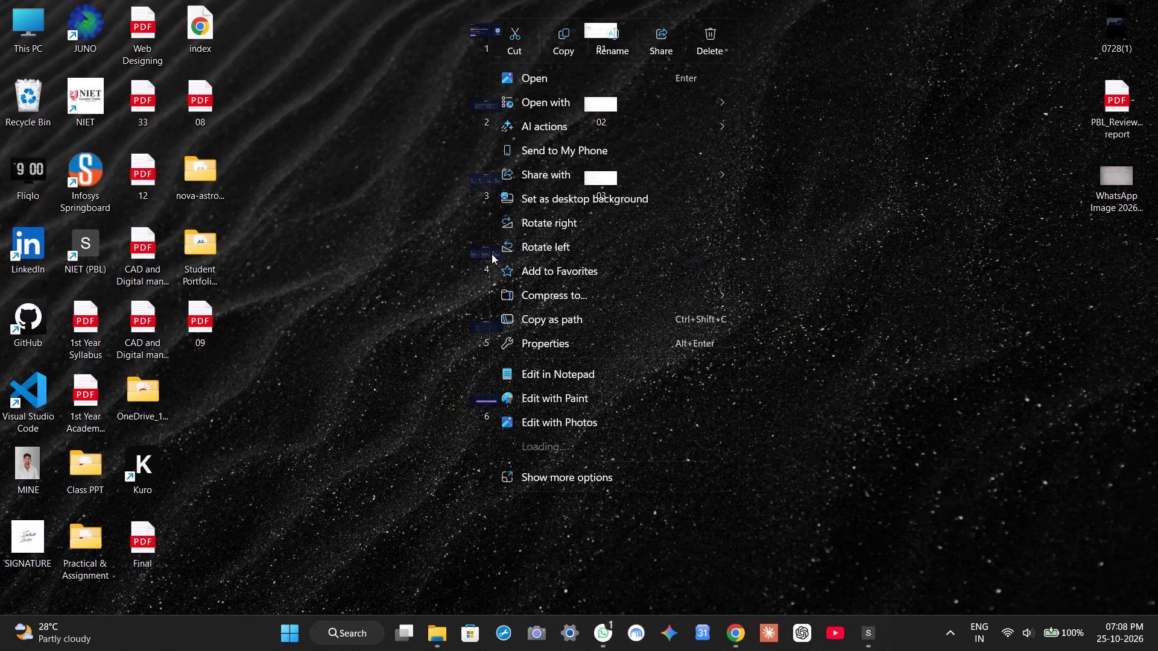
left_click(558, 107)
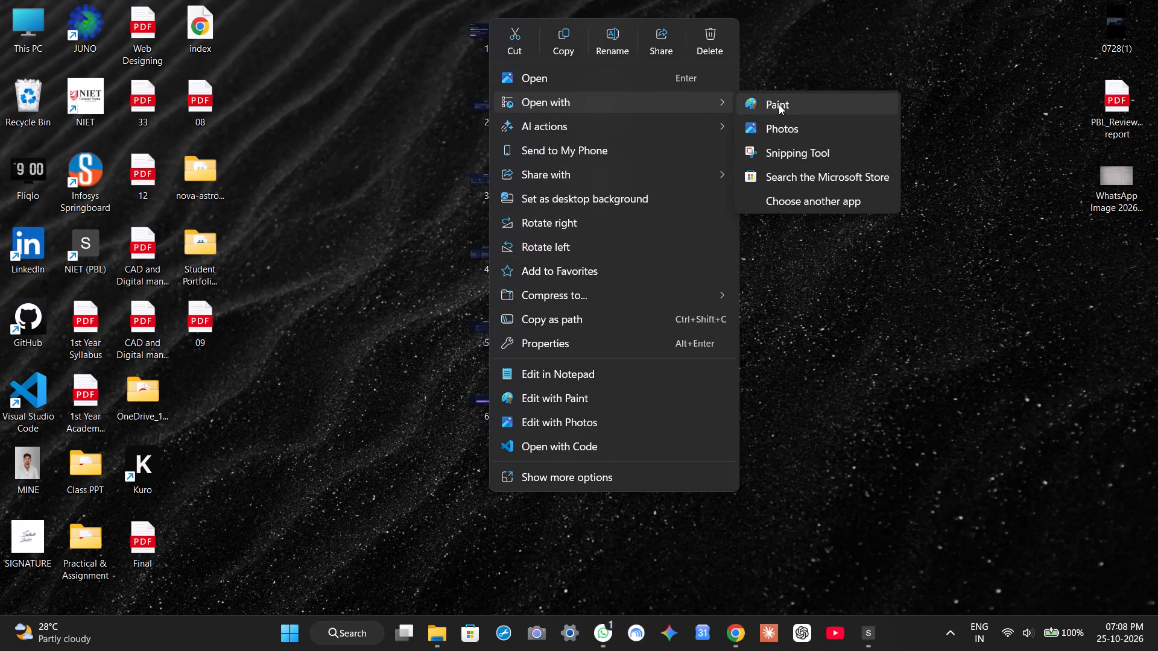
left_click(779, 104)
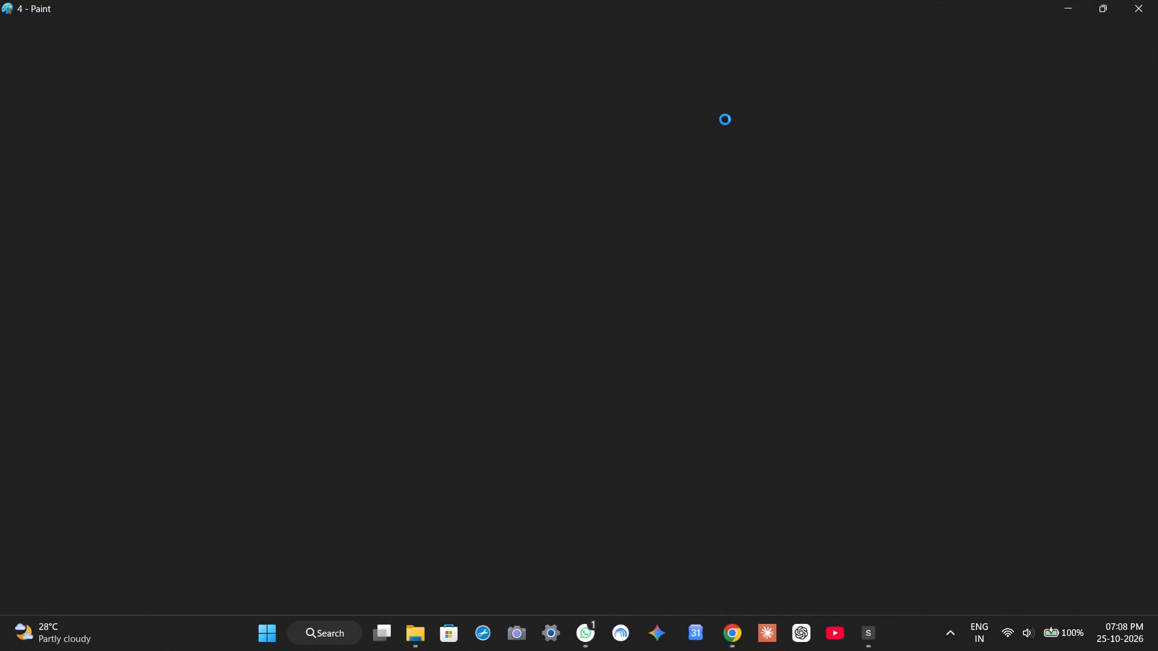
left_click(152, 84)
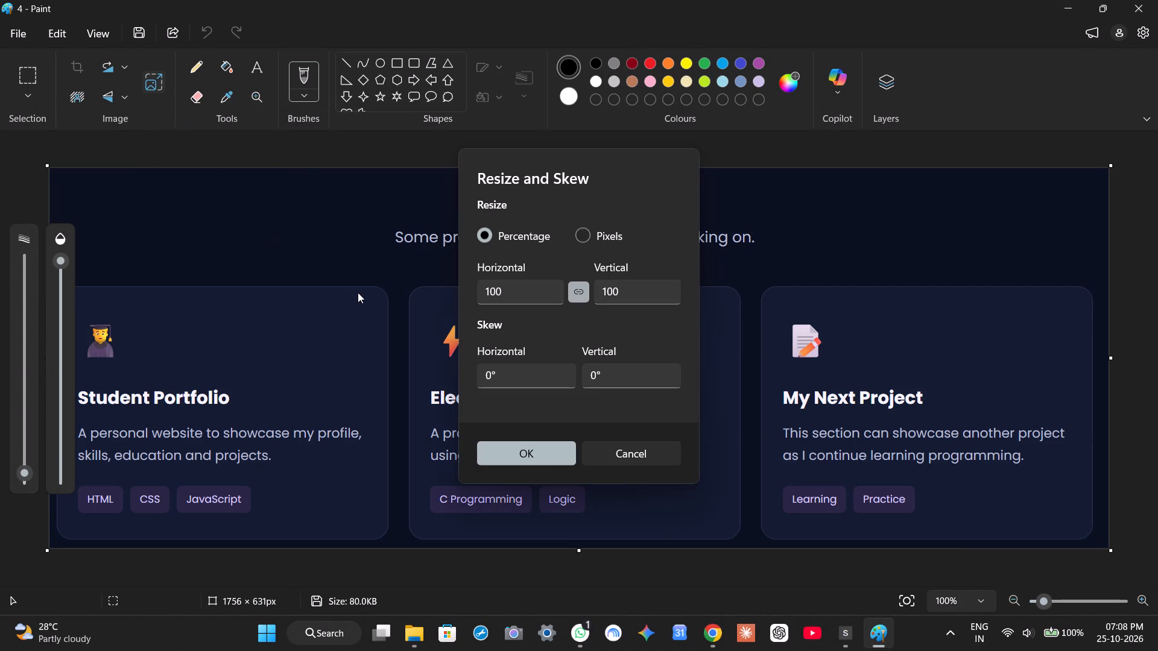
left_click(517, 278)
left_click(514, 291)
type("50")
left_click(561, 455)
key("ctrl+s")
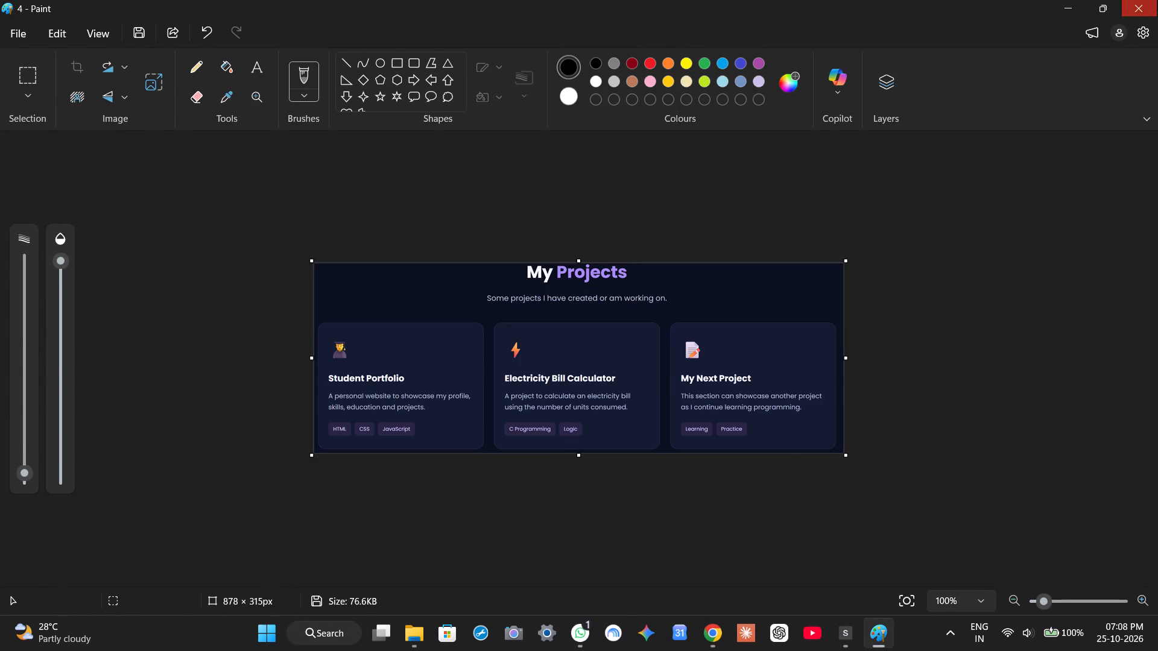
left_click(1154, 0)
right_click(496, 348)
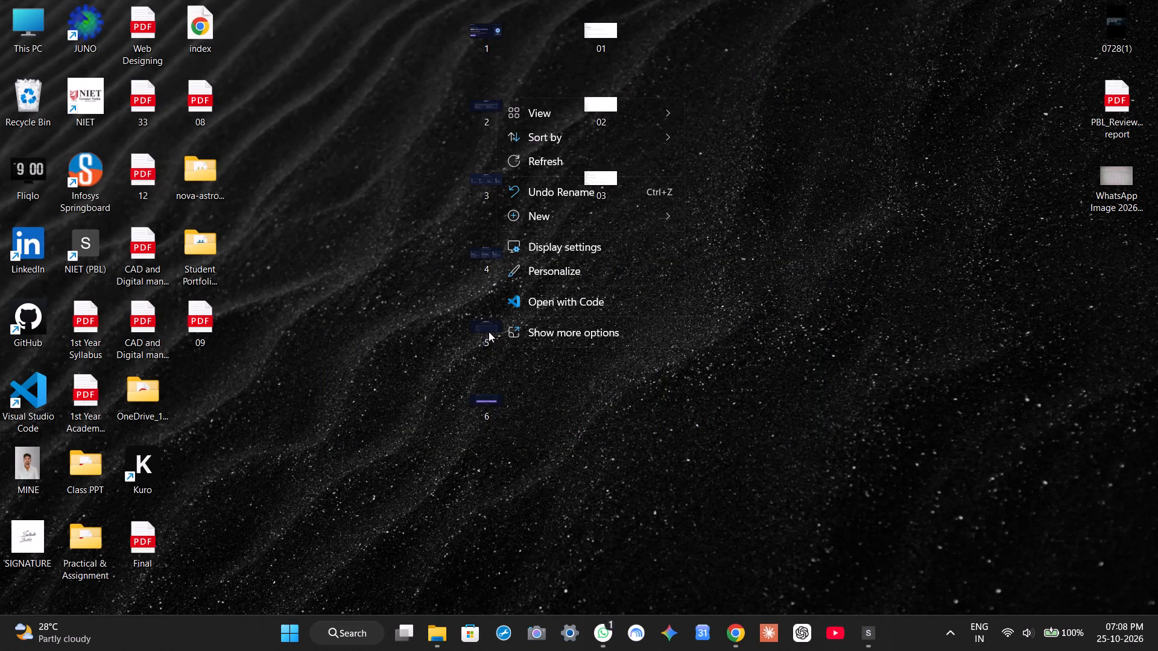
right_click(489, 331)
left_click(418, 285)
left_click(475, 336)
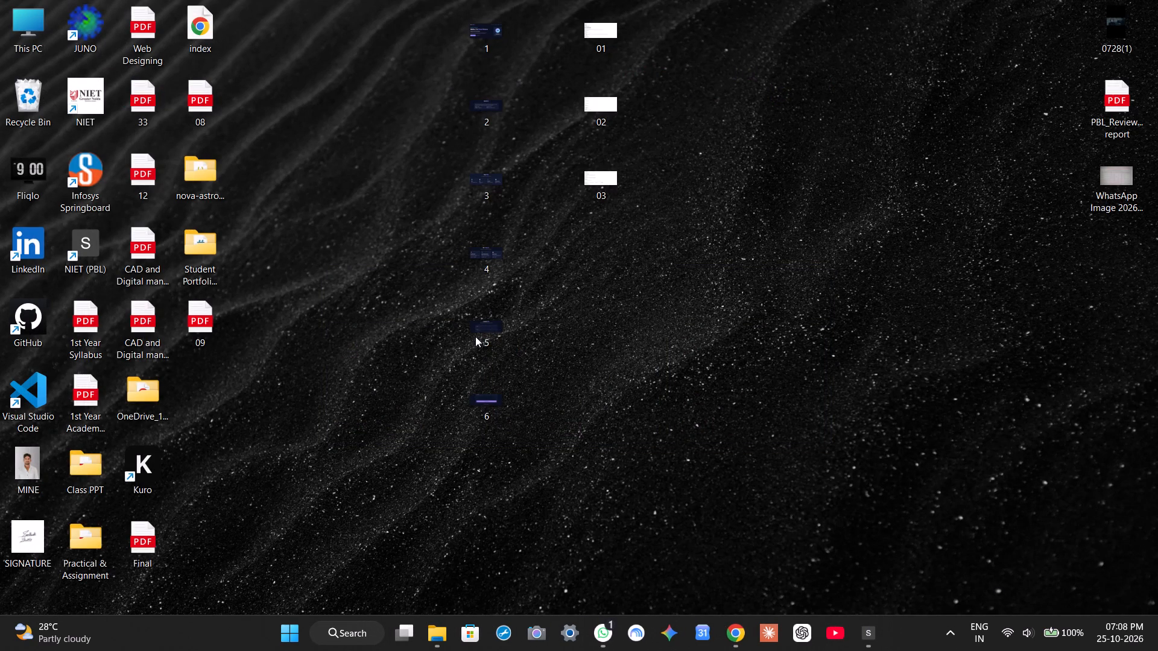
Open image 5 in Paint, resize it to 50 percent, save it and close Paint.
left_click(481, 324)
right_click(481, 324)
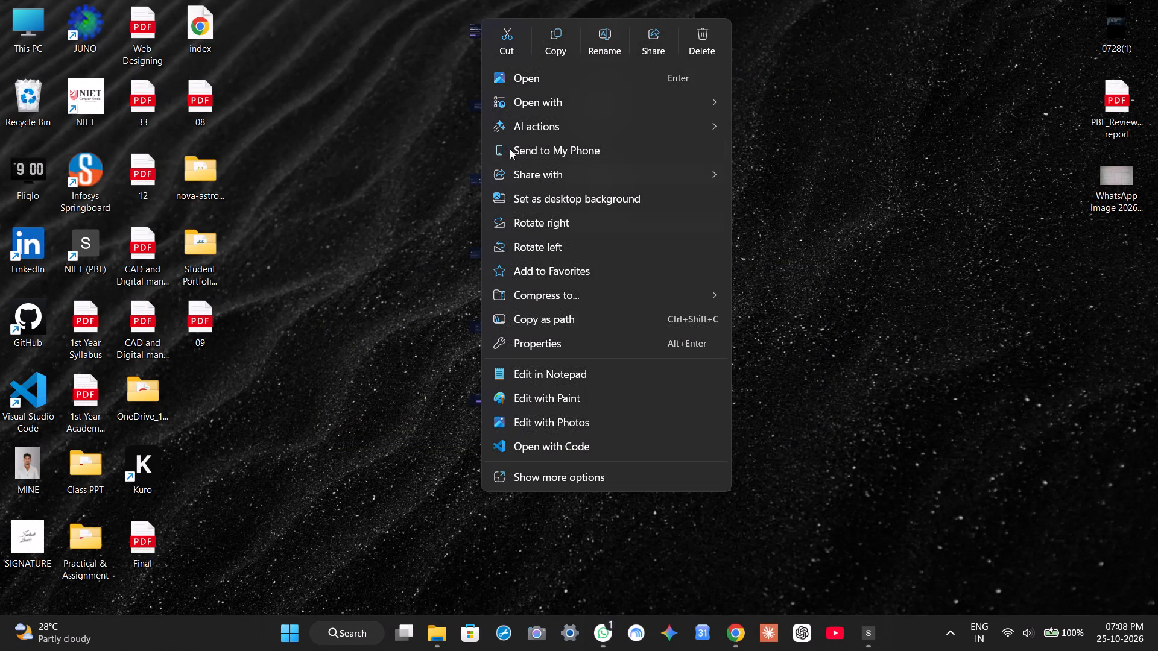
left_click(533, 104)
left_click(785, 101)
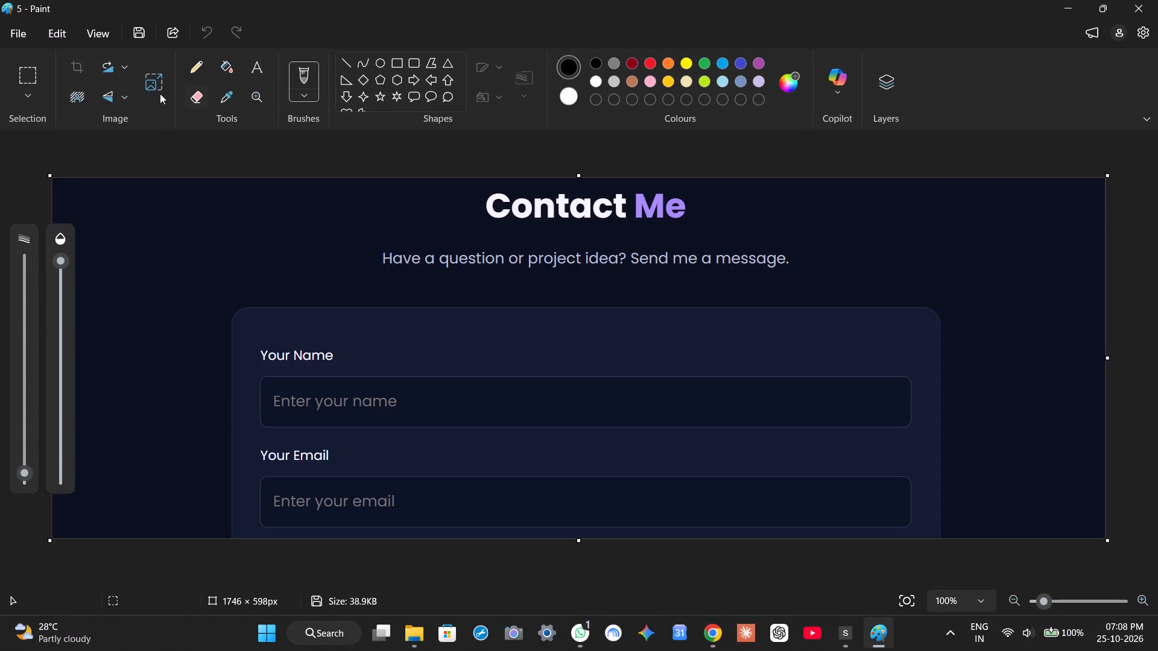
left_click(154, 86)
left_click(511, 291)
key("5")
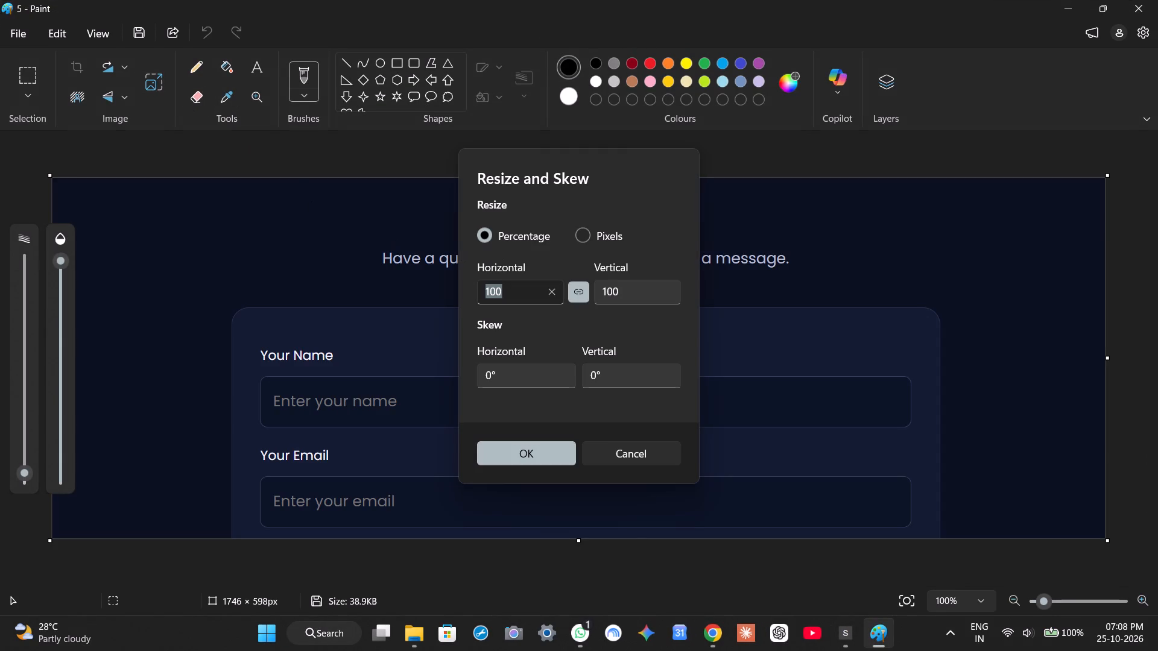
key("0")
left_click(539, 450)
key("ctrl+s")
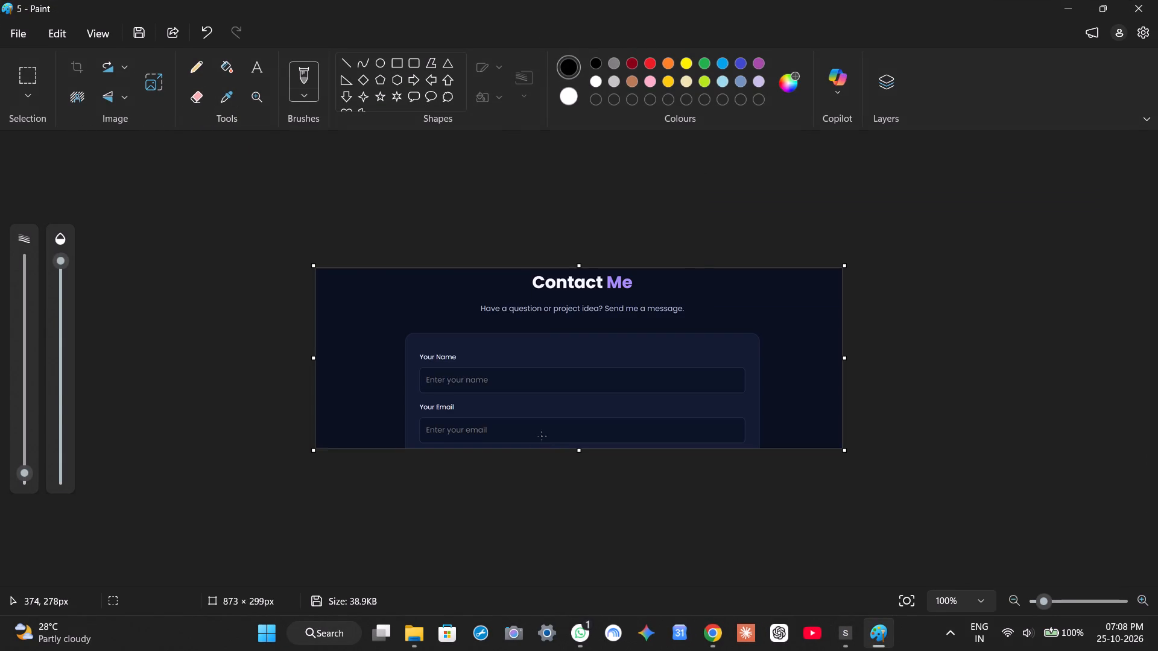
left_click(1157, 0)
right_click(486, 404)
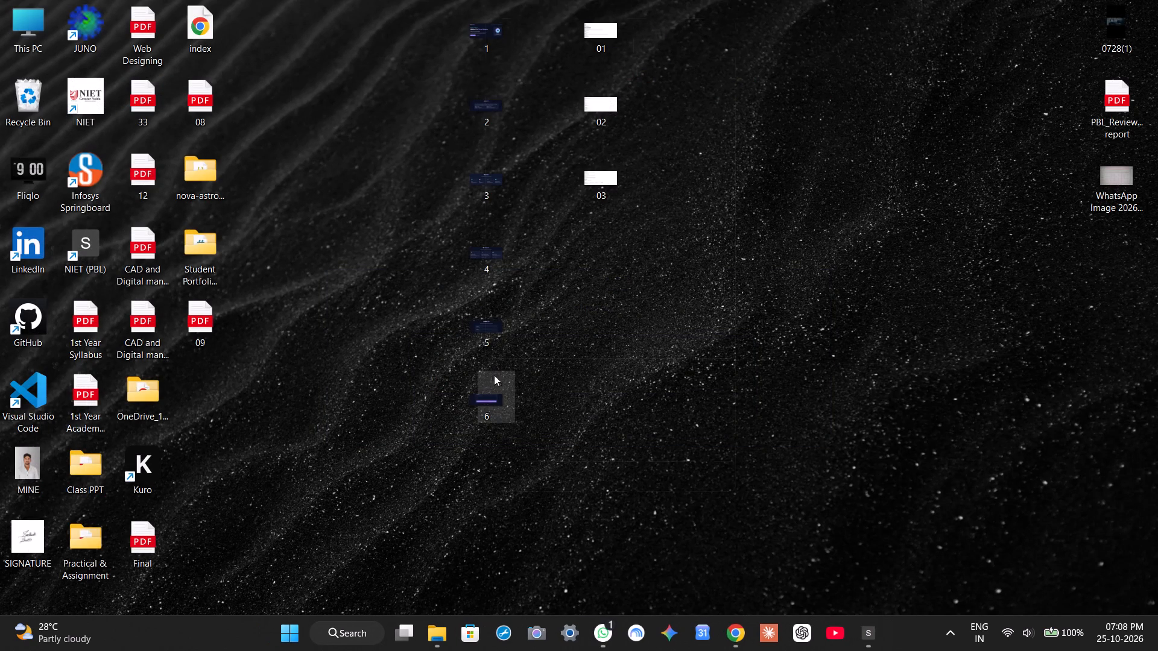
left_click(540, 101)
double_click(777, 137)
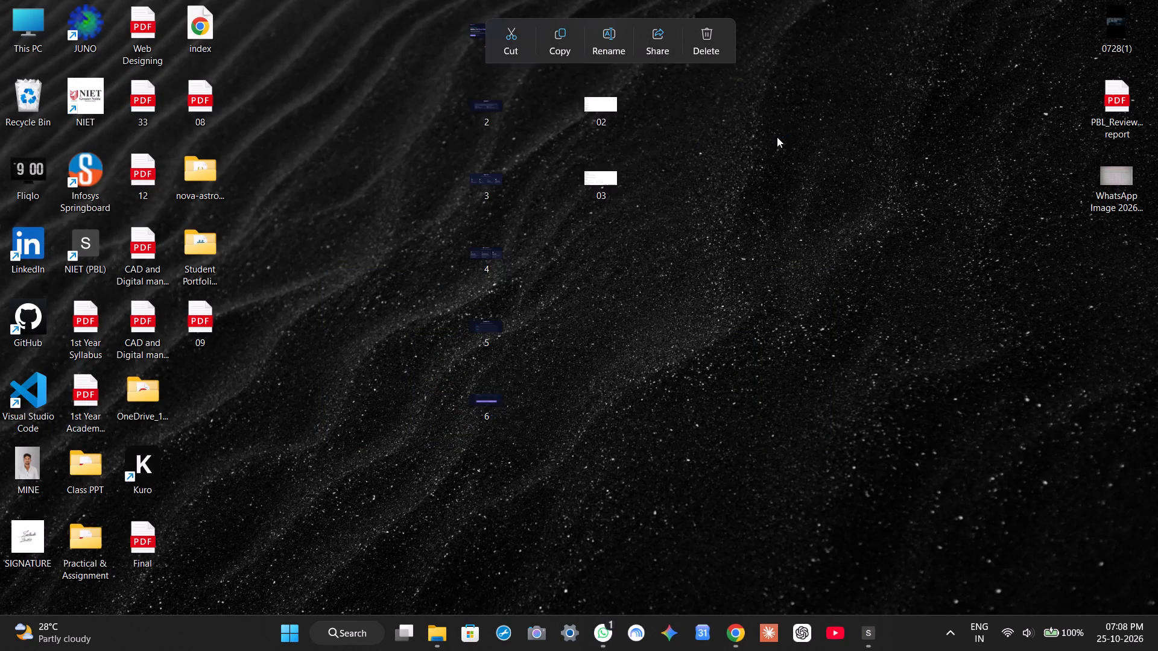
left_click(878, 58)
Open image 6 in Paint, resize it to 50 percent, save it and close Paint.
right_click(483, 395)
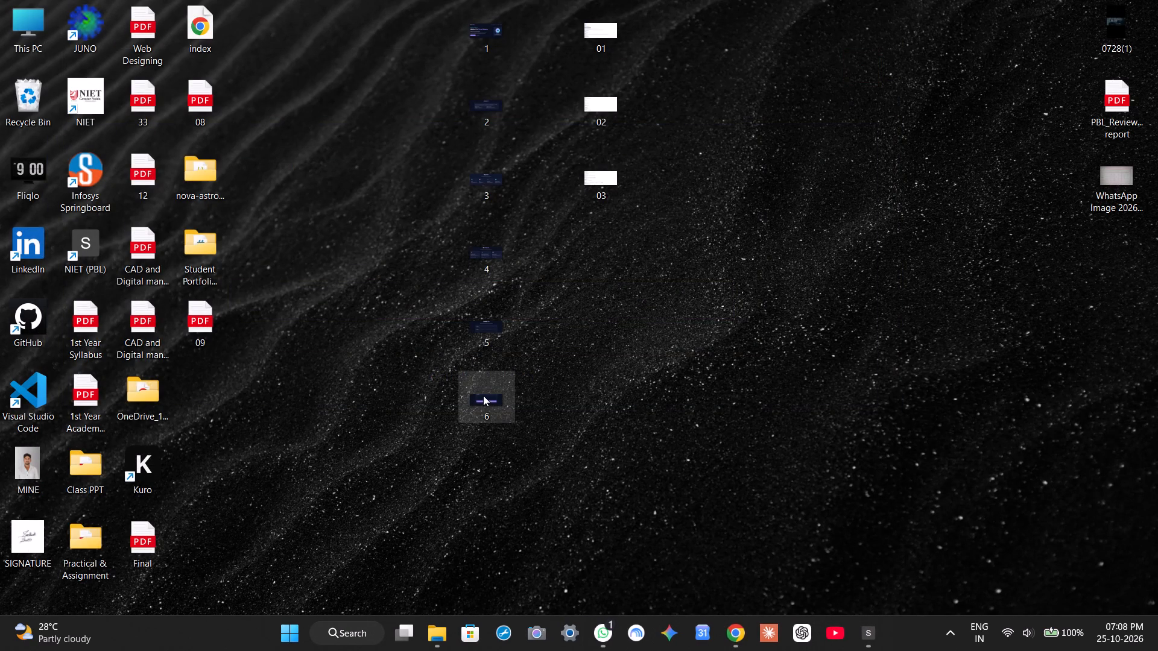
left_click(581, 125)
left_click(767, 142)
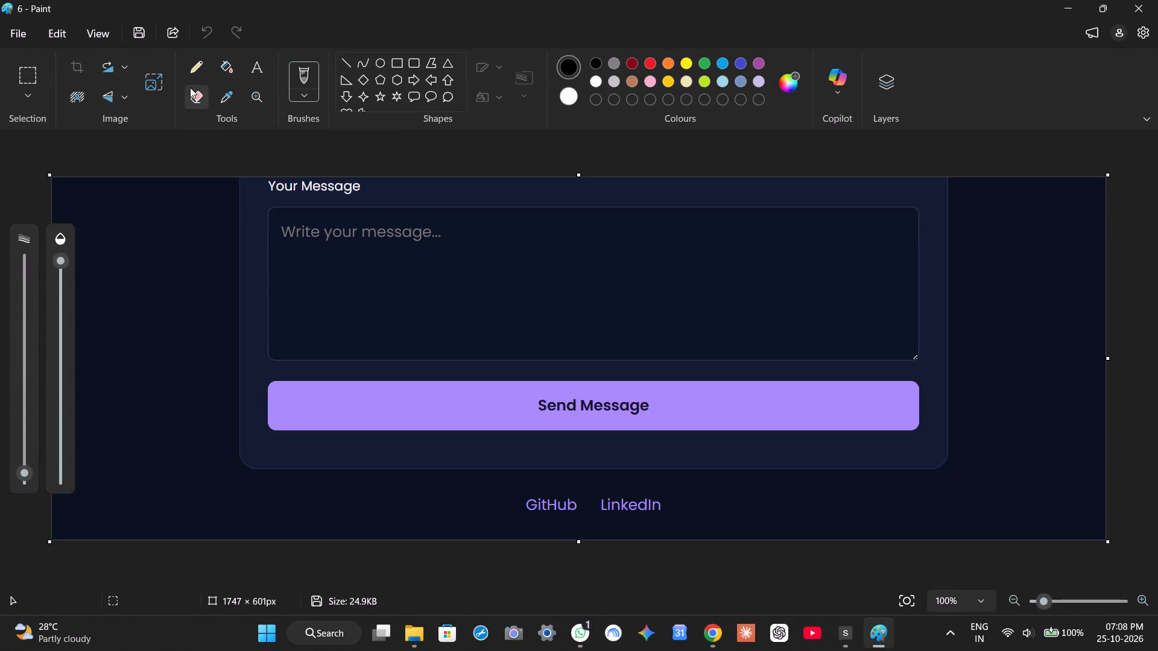
left_click(140, 81)
left_click(156, 80)
left_click(536, 300)
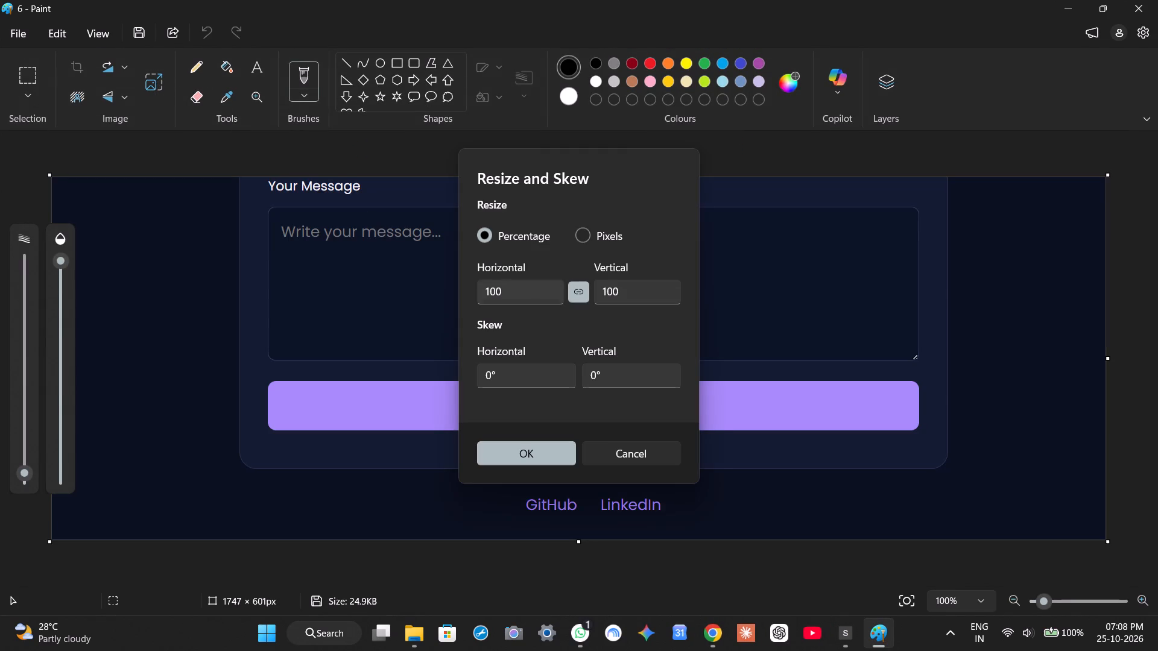
type("50")
left_click(557, 451)
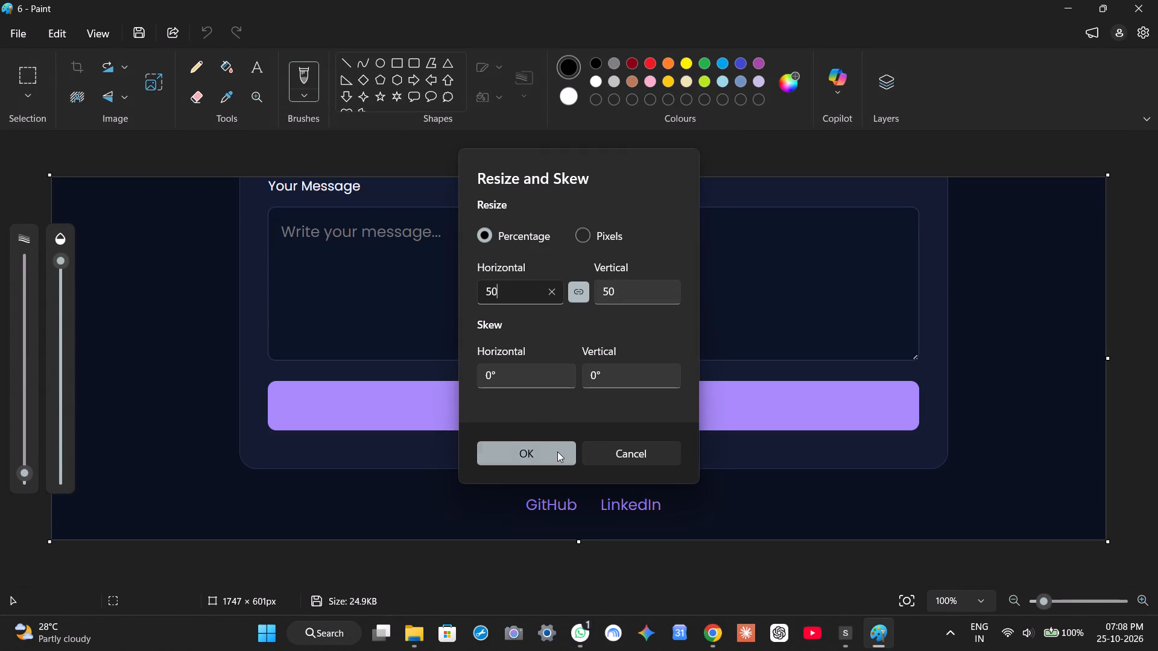
key("ctrl+s")
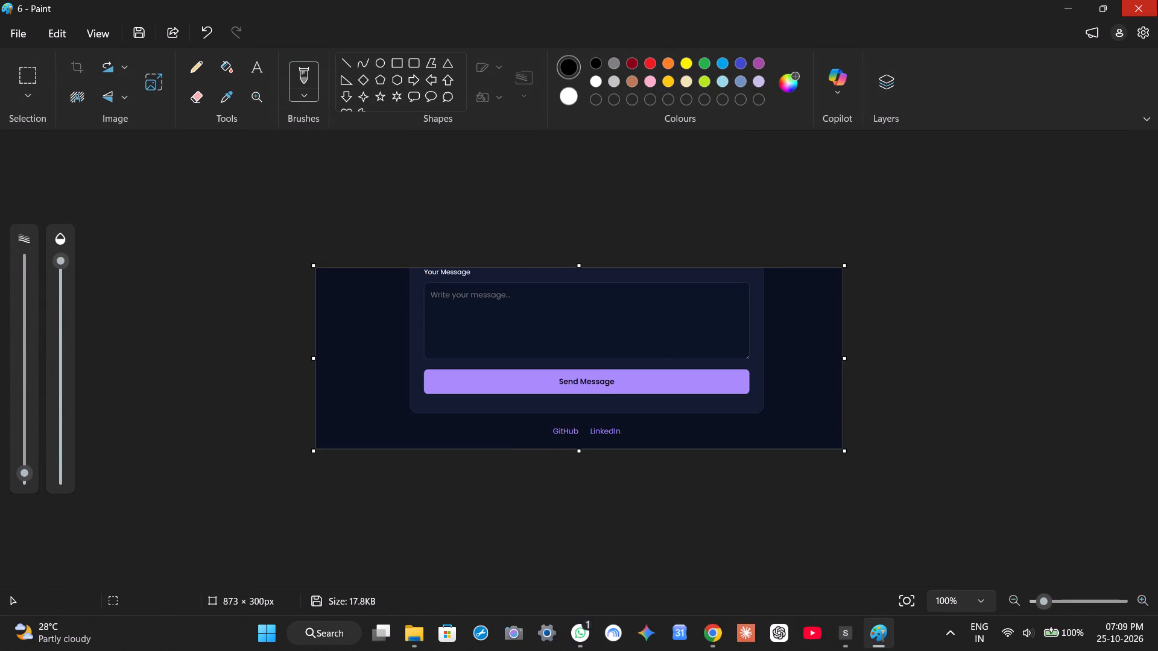
left_click(1157, 0)
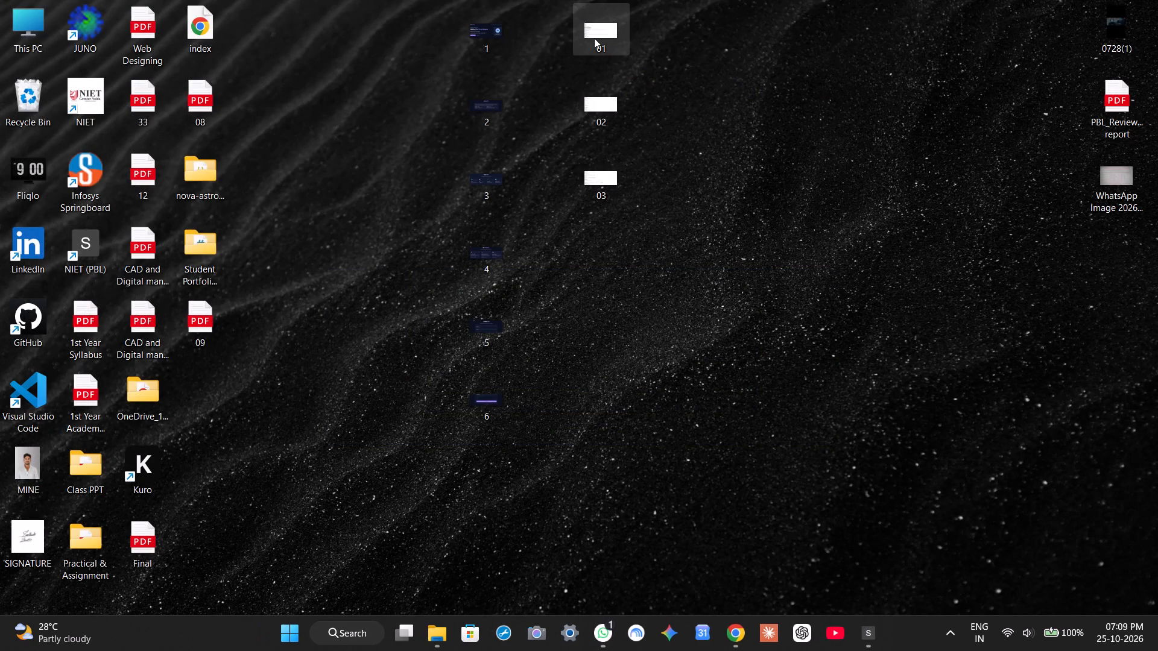
Open image 01 in Paint, resize it to 80 percent, save it and close Paint.
right_click(594, 38)
left_click(672, 104)
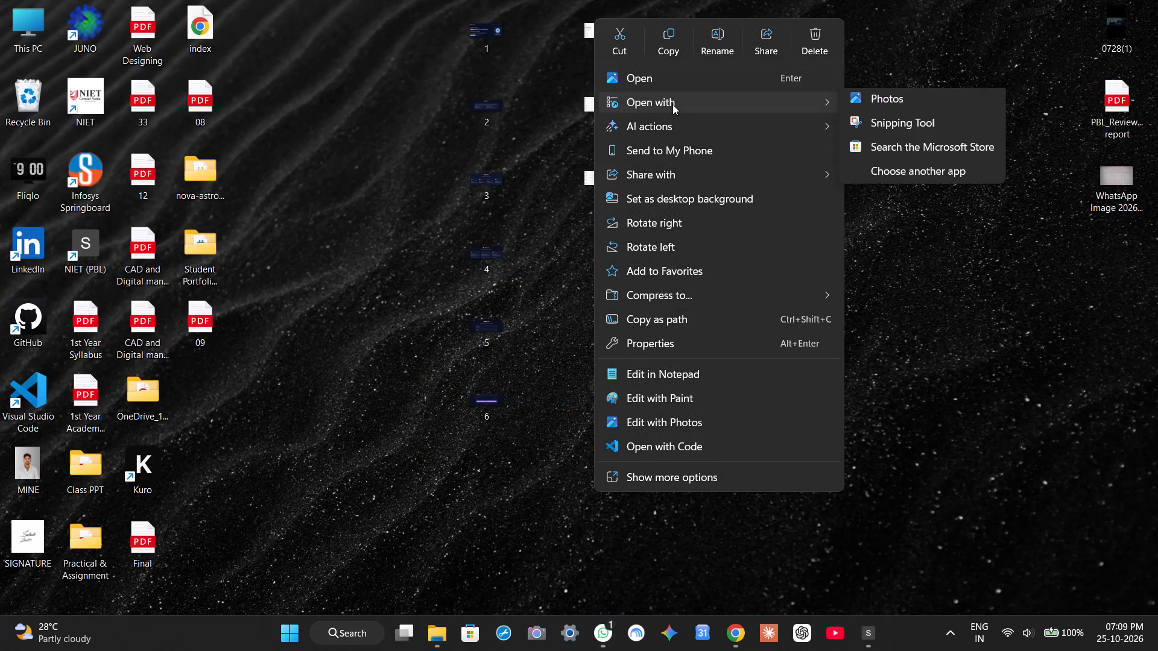
left_click(903, 107)
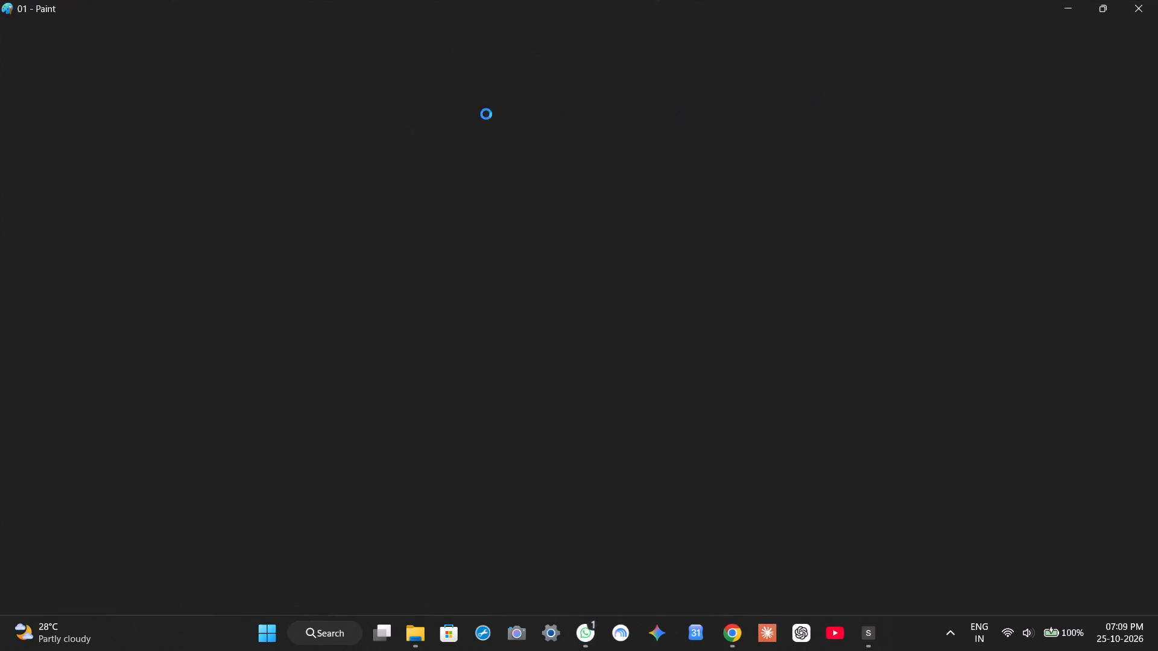
left_click(154, 83)
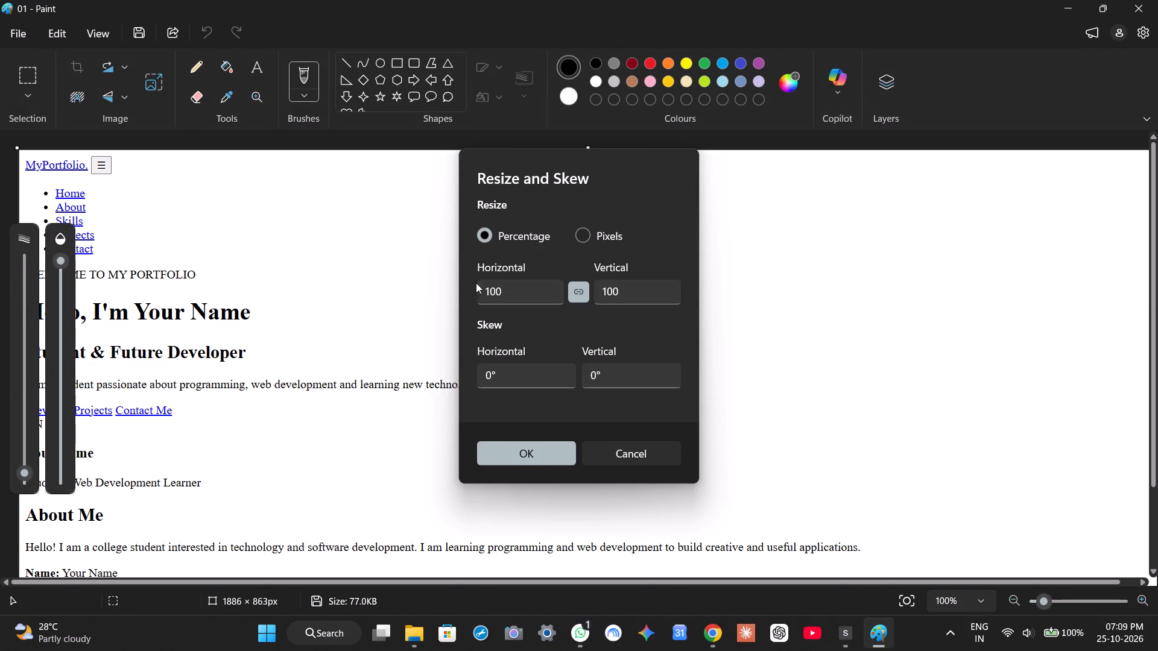
left_click(508, 294)
key("8")
key("0")
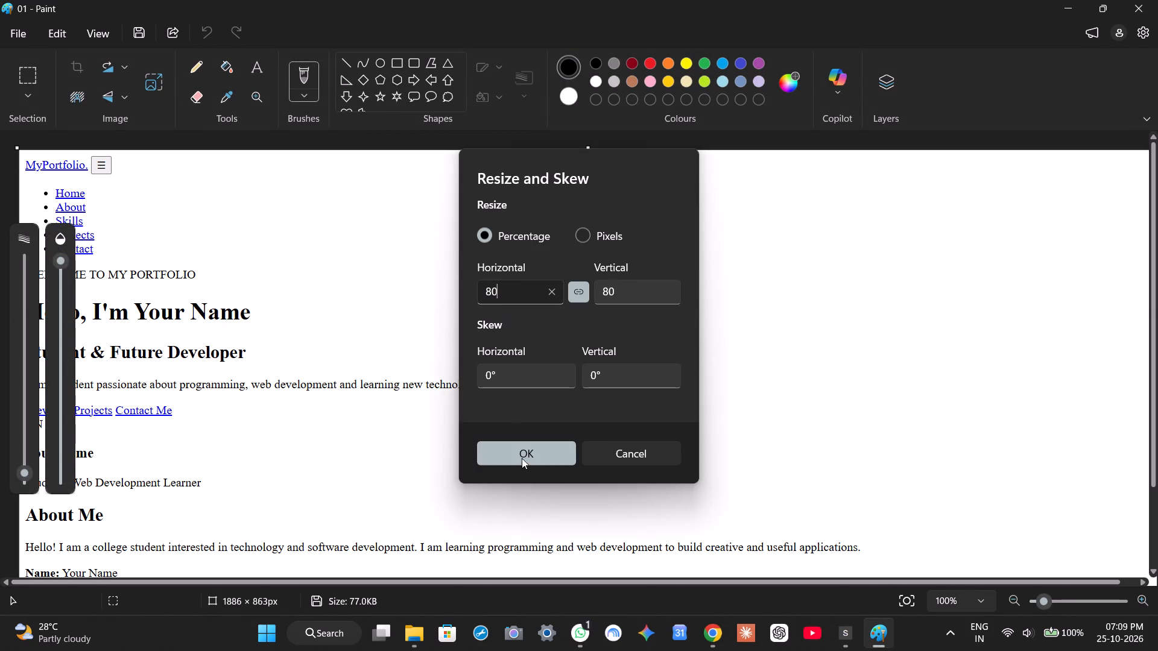
left_click(522, 453)
key("ctrl+s")
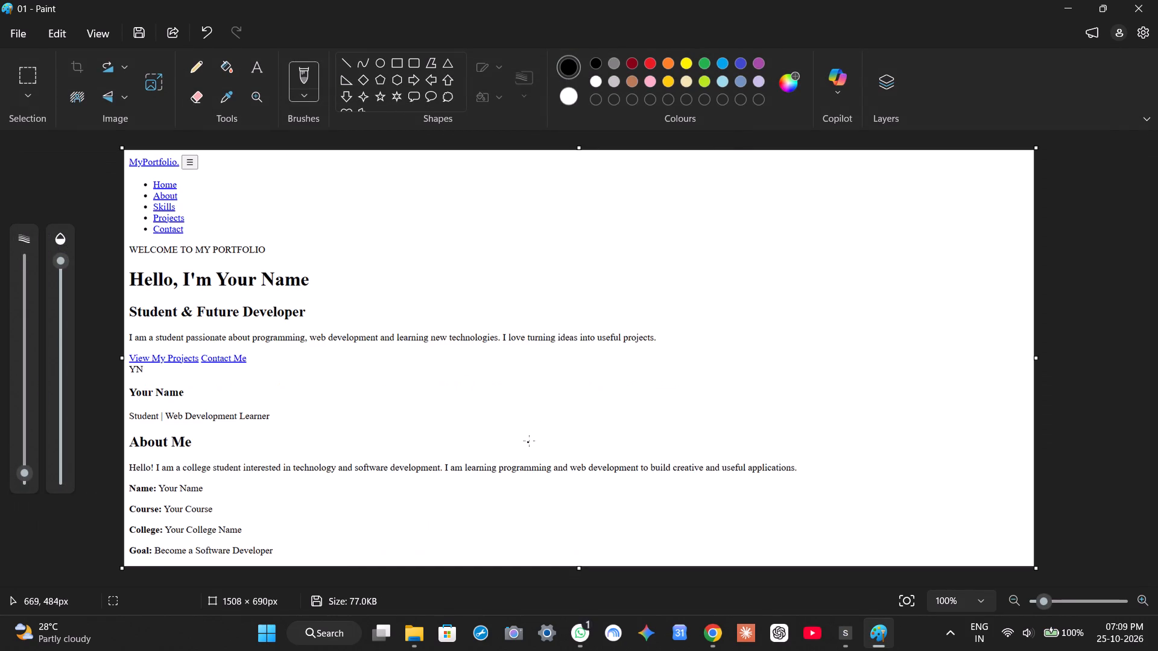
left_click(1157, 0)
Open image 02 in Paint, resize it to 80 percent, save it and close Paint.
right_click(613, 96)
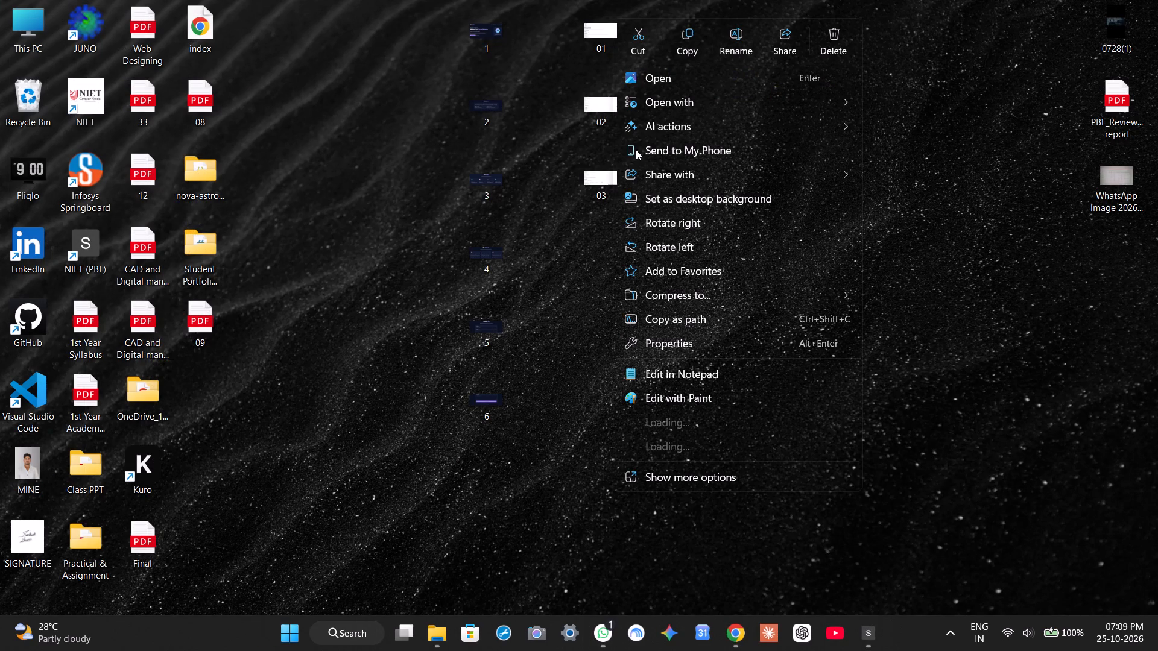
left_click(675, 111)
left_click(903, 112)
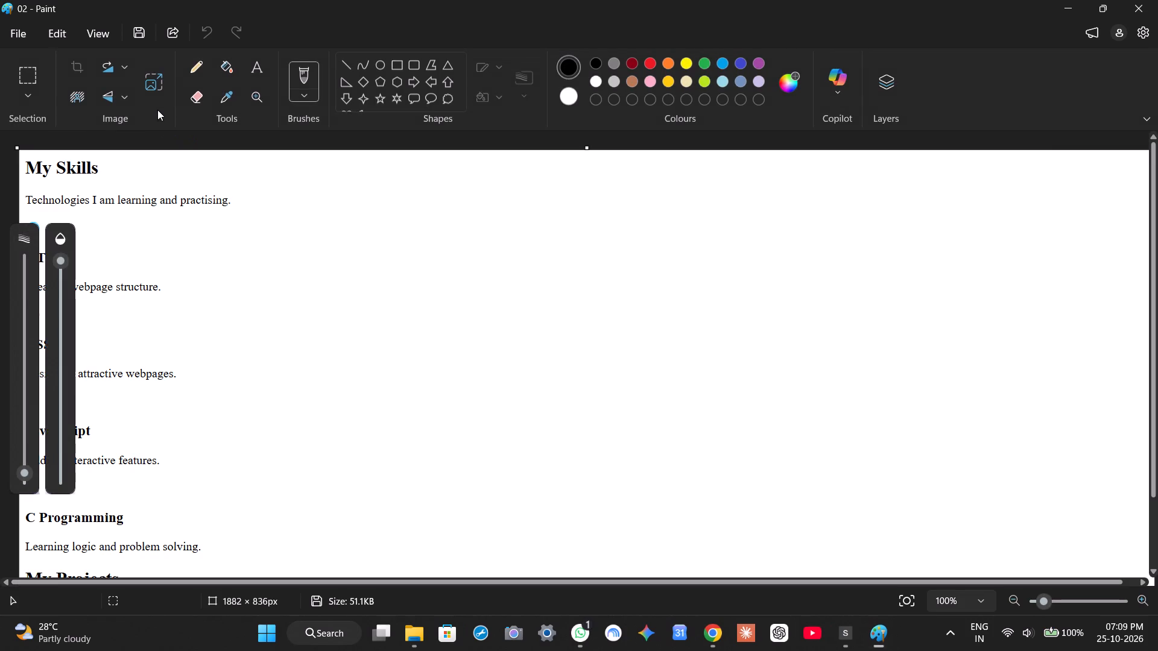
left_click(148, 77)
left_click(518, 285)
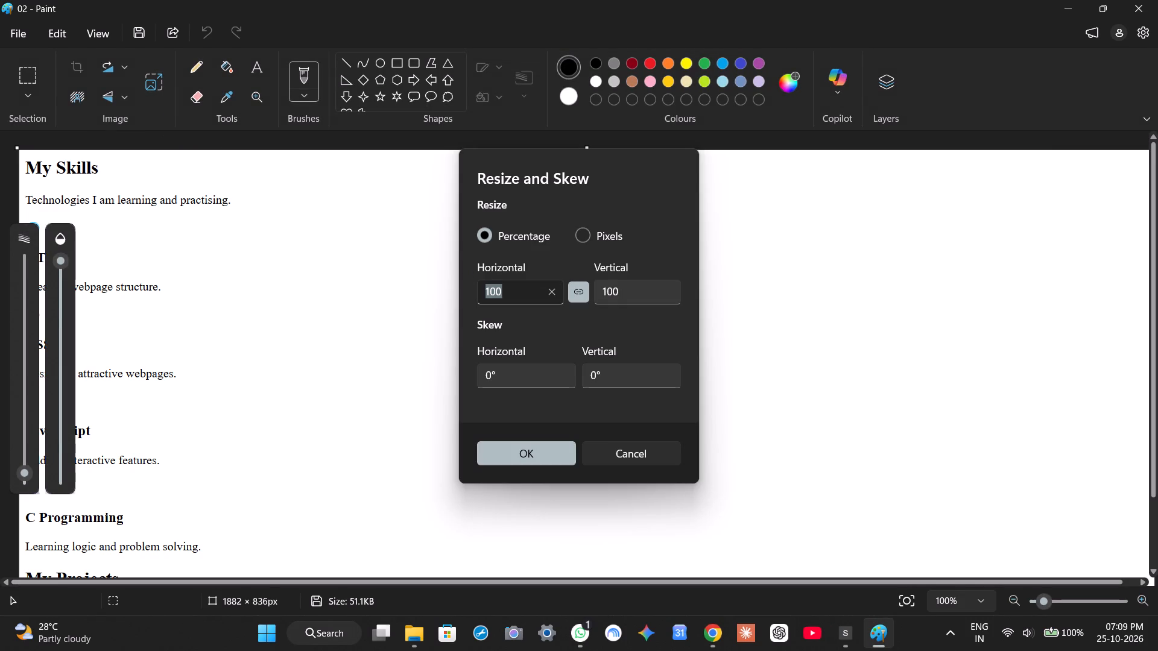
type("80")
left_click(545, 448)
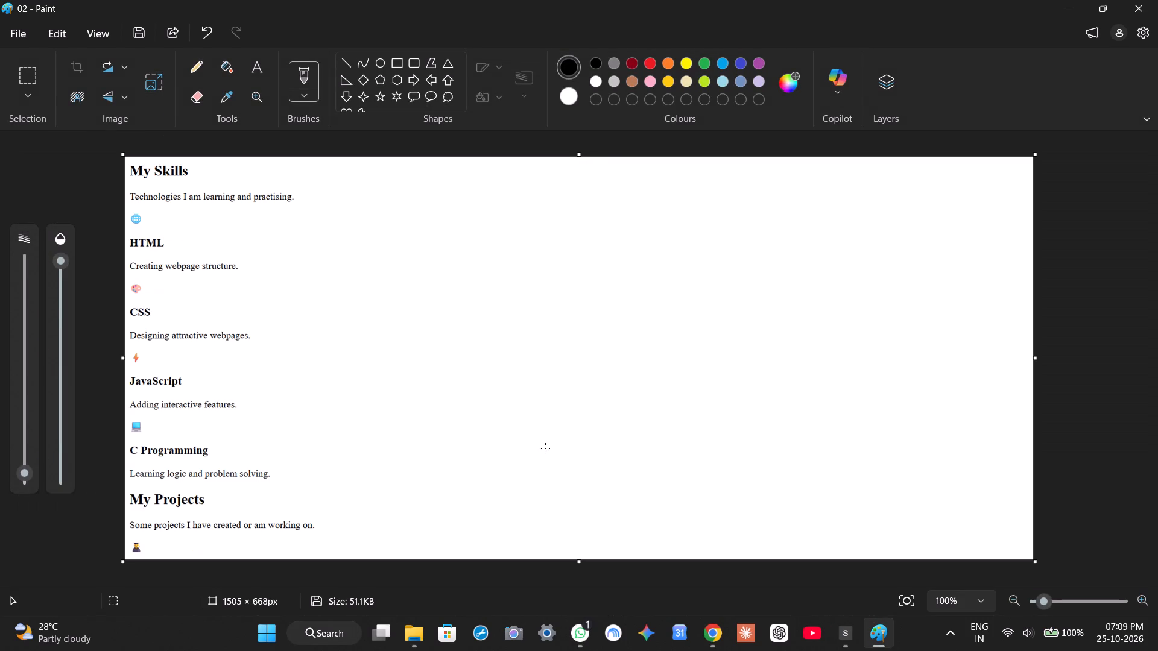
key("ctrl+s")
left_click(1157, 0)
Open image 03 in Paint, resize it to 80 percent, save it and close Paint.
right_click(612, 169)
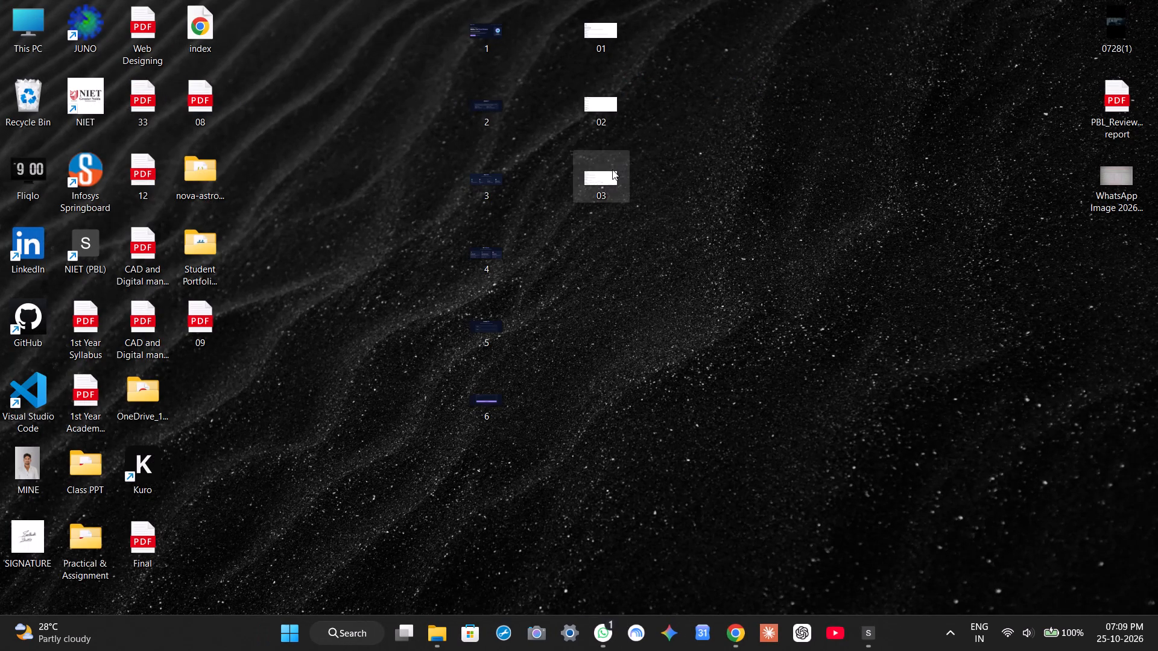
left_click(672, 100)
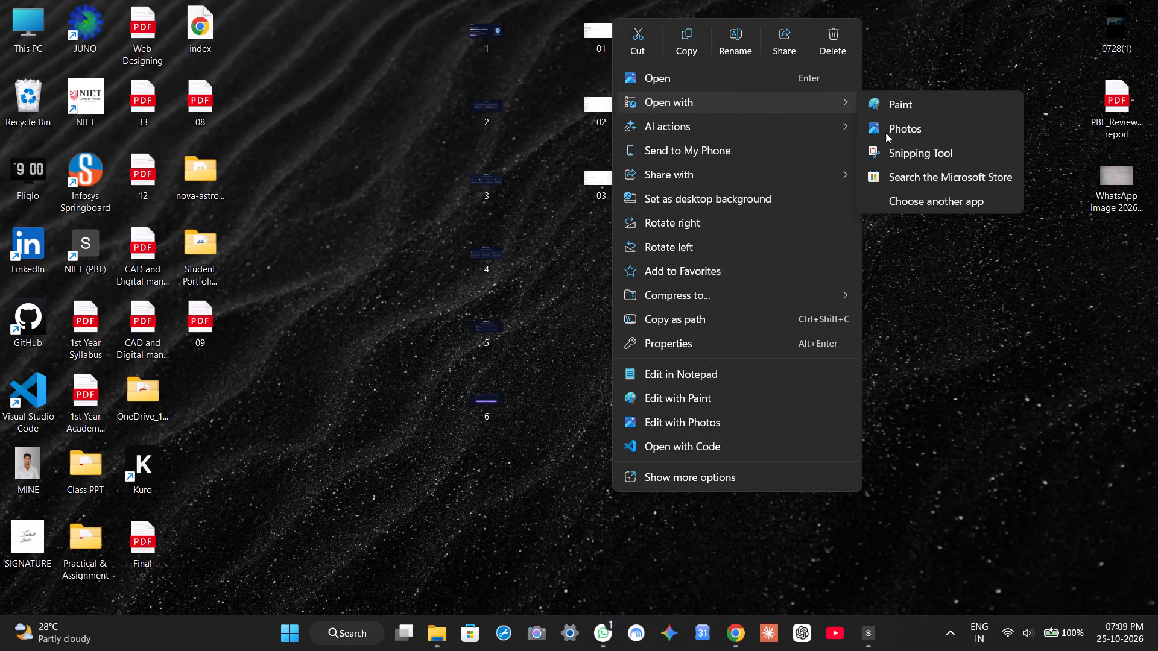
left_click(903, 105)
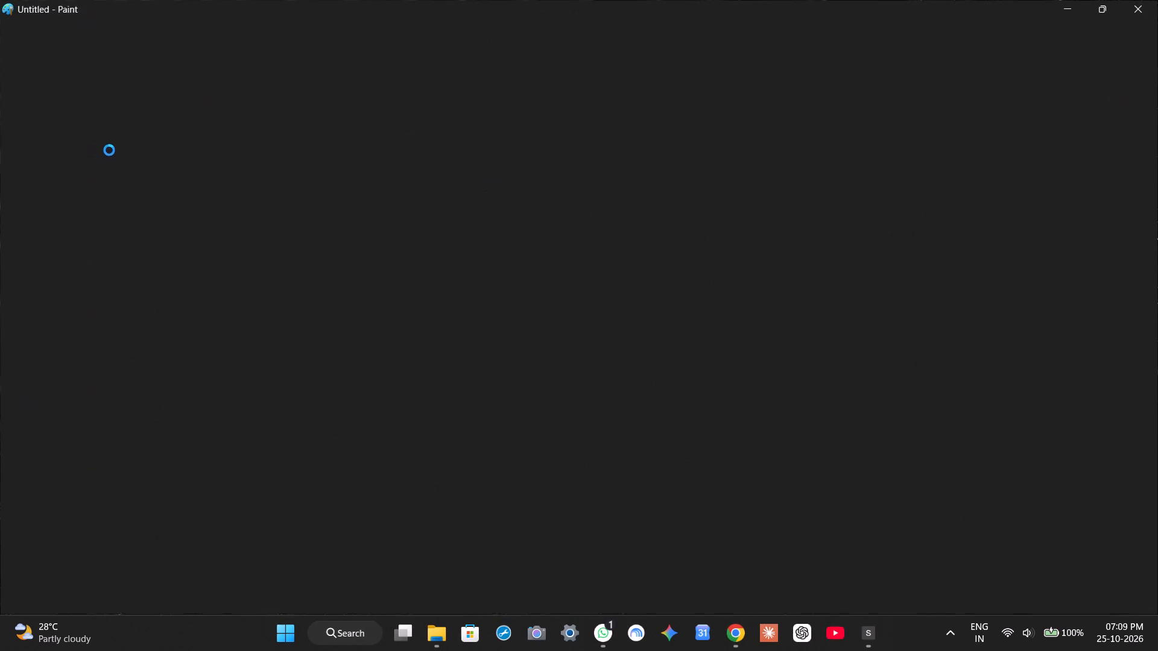
left_click(145, 77)
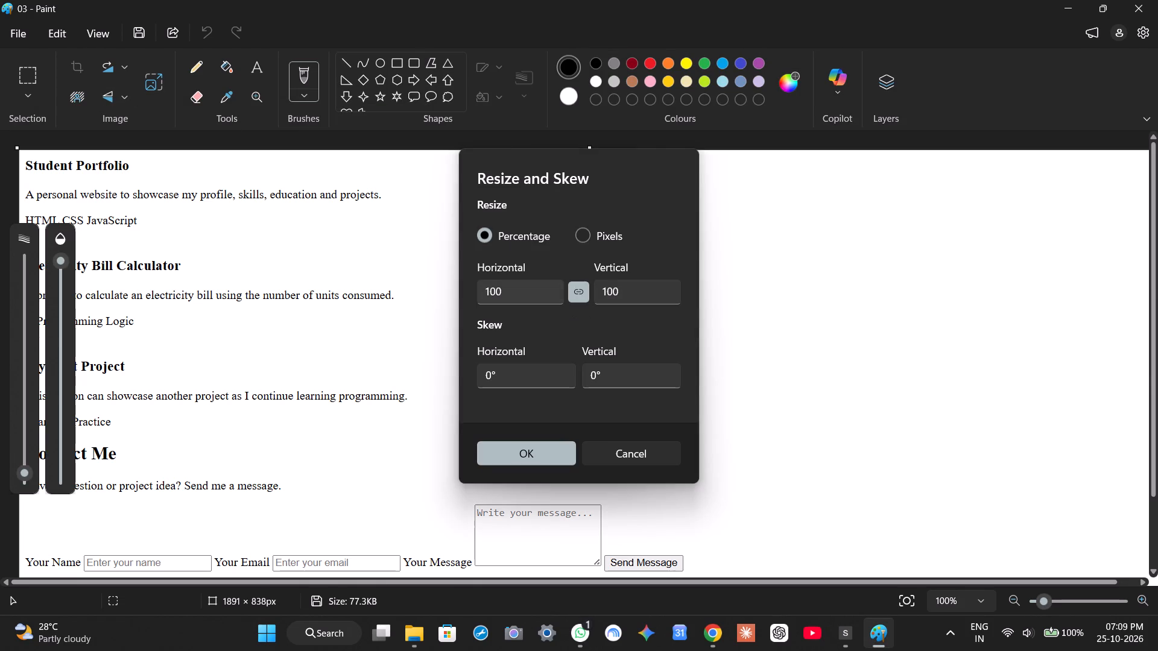
left_click(524, 303)
key("8")
key("0")
left_click(548, 453)
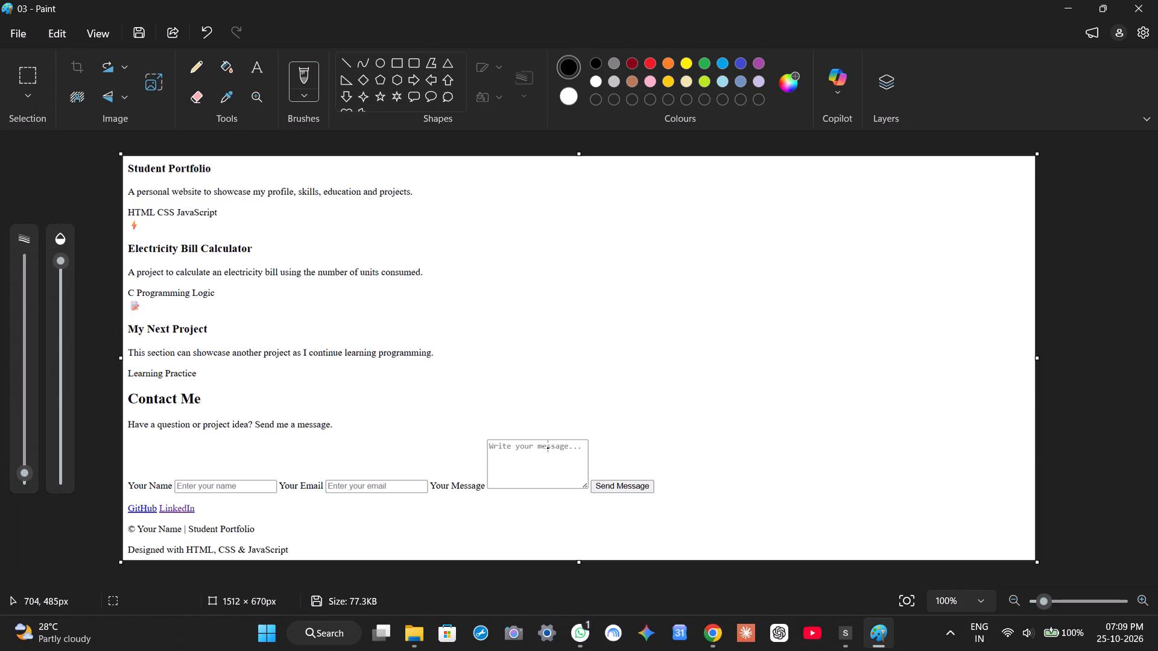
key("ctrl+s")
left_click(1157, 0)
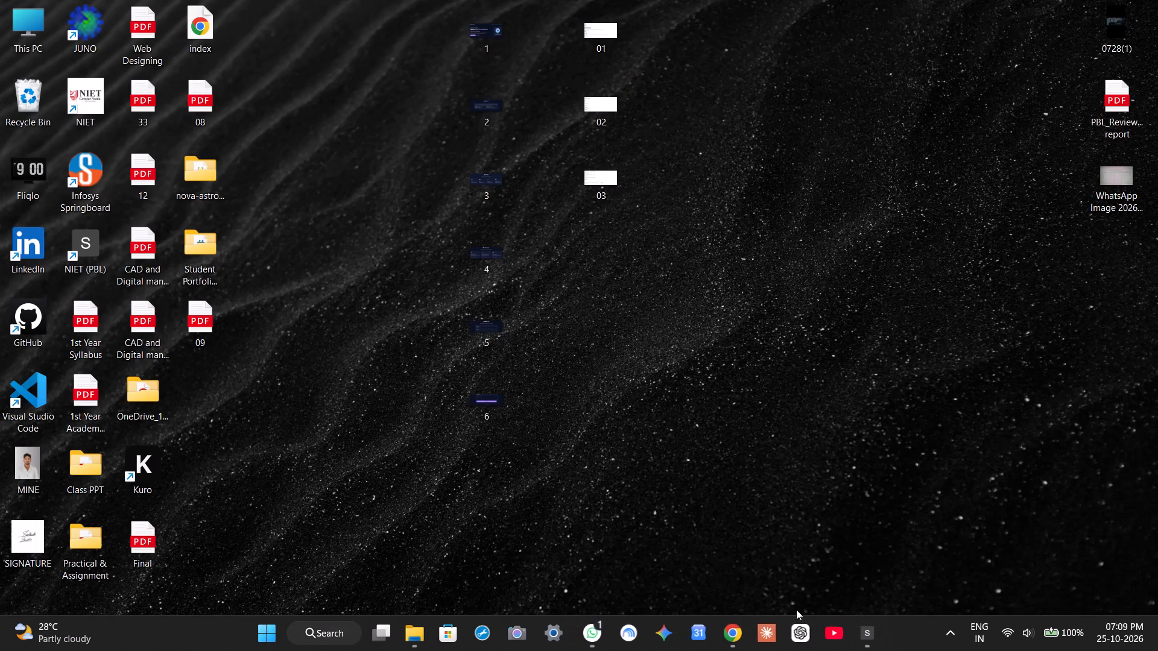
Switch to Chrome, replace the PDF compression page with a new tab, and open the Web Designing PBL Progress Report – I in Google Docs.
left_click(736, 633)
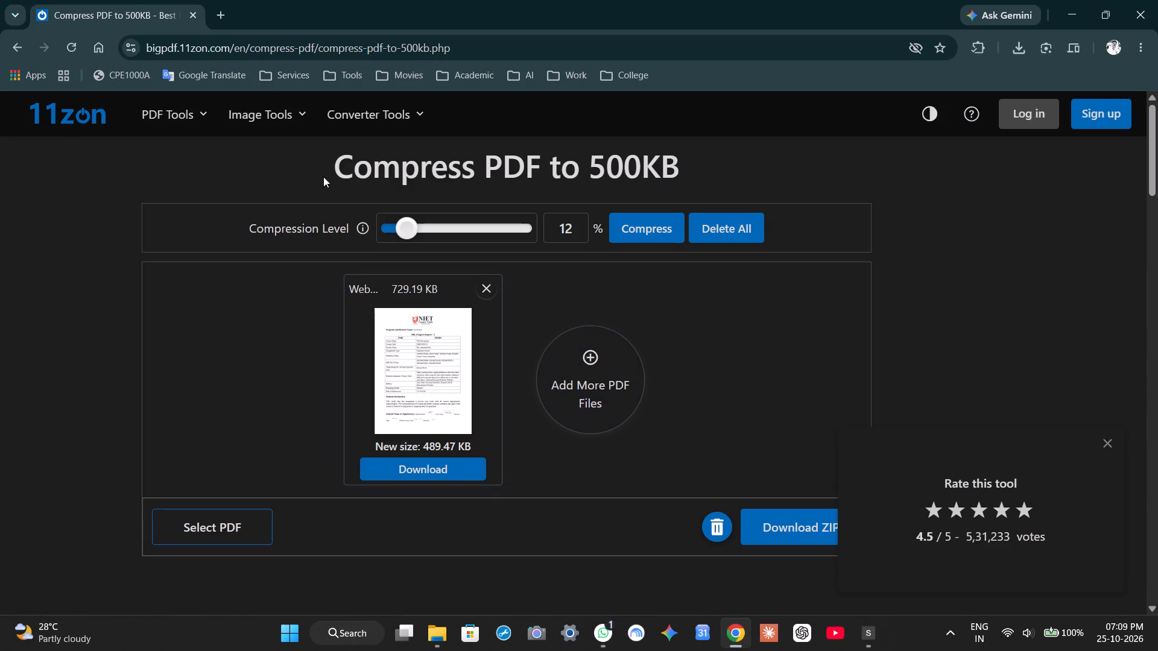
left_click(220, 19)
left_click(192, 19)
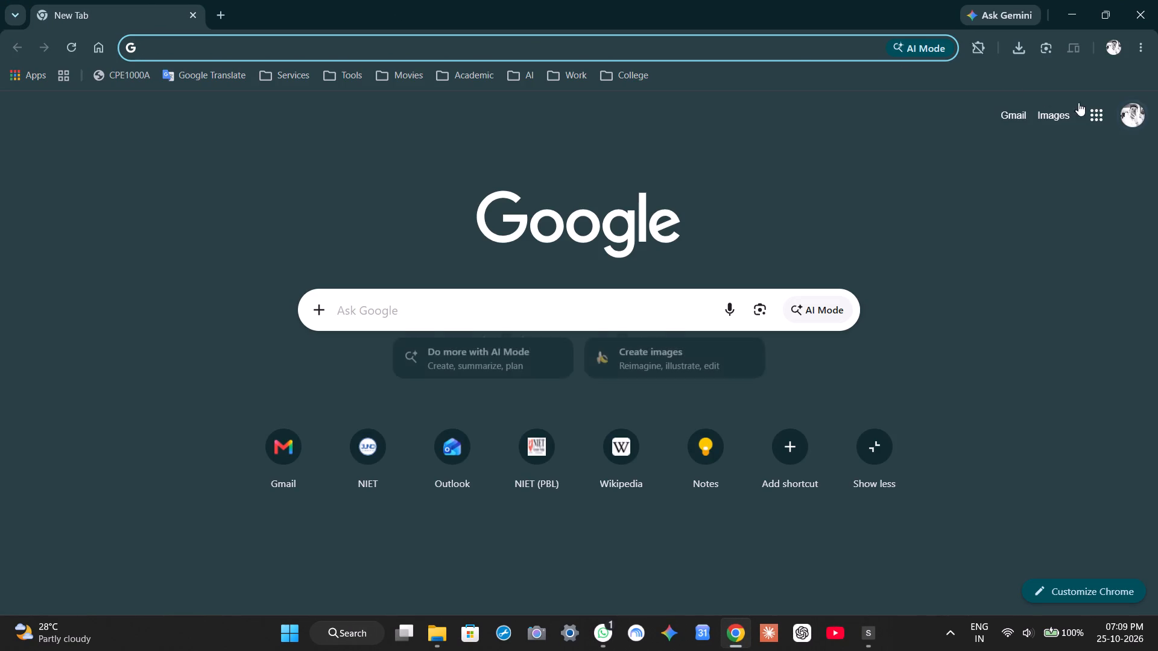
left_click(1101, 113)
scroll(1001, 391, "down", 3)
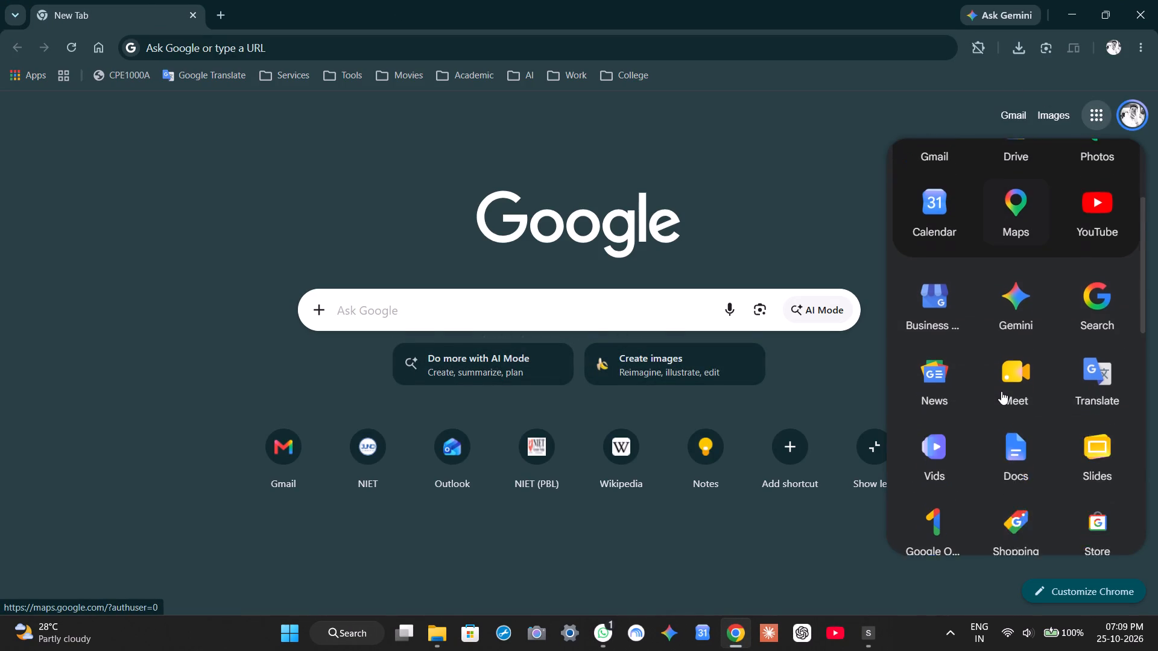
left_click(1001, 391)
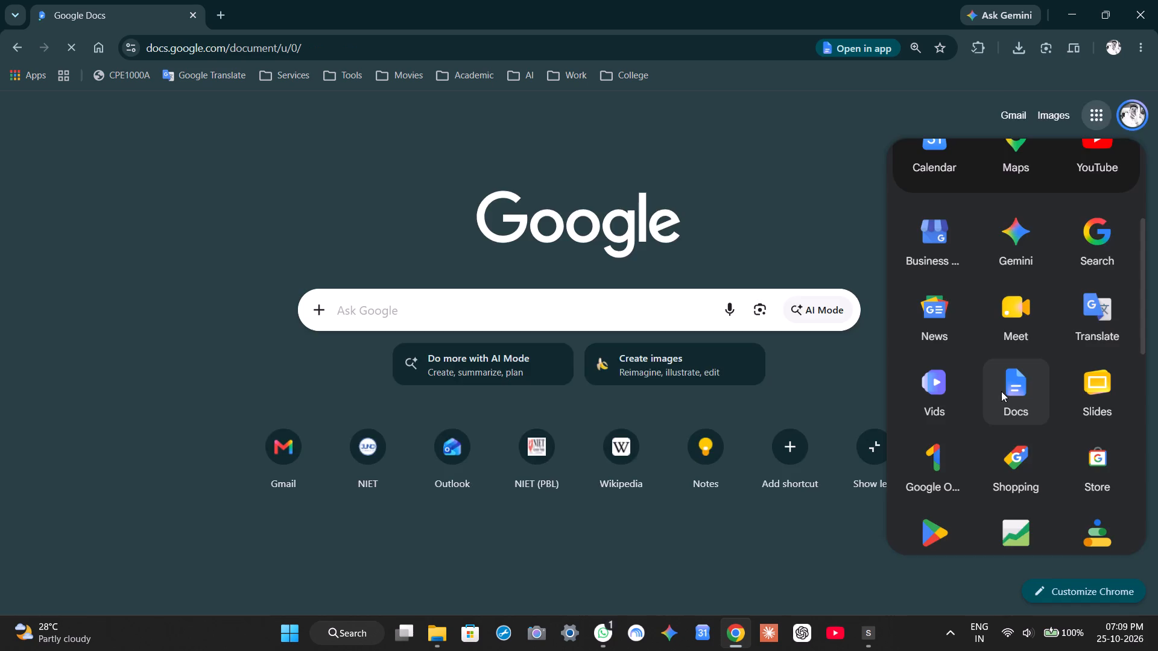
scroll(657, 256, "down", 3)
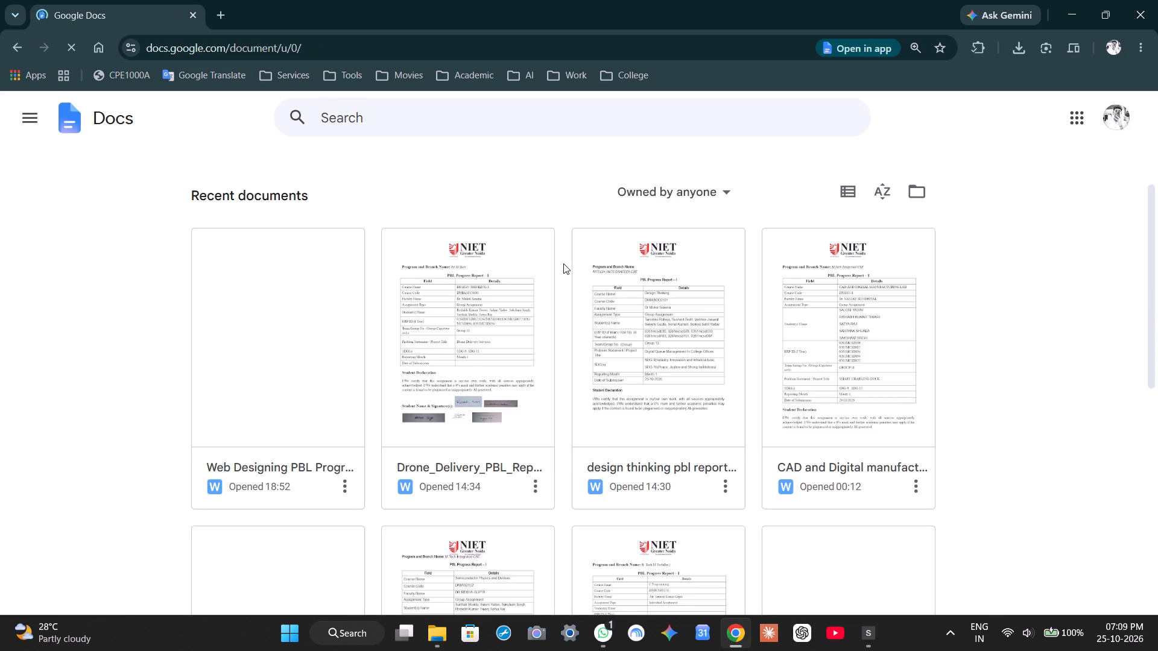
scroll(563, 263, "down", 1)
left_click(312, 310)
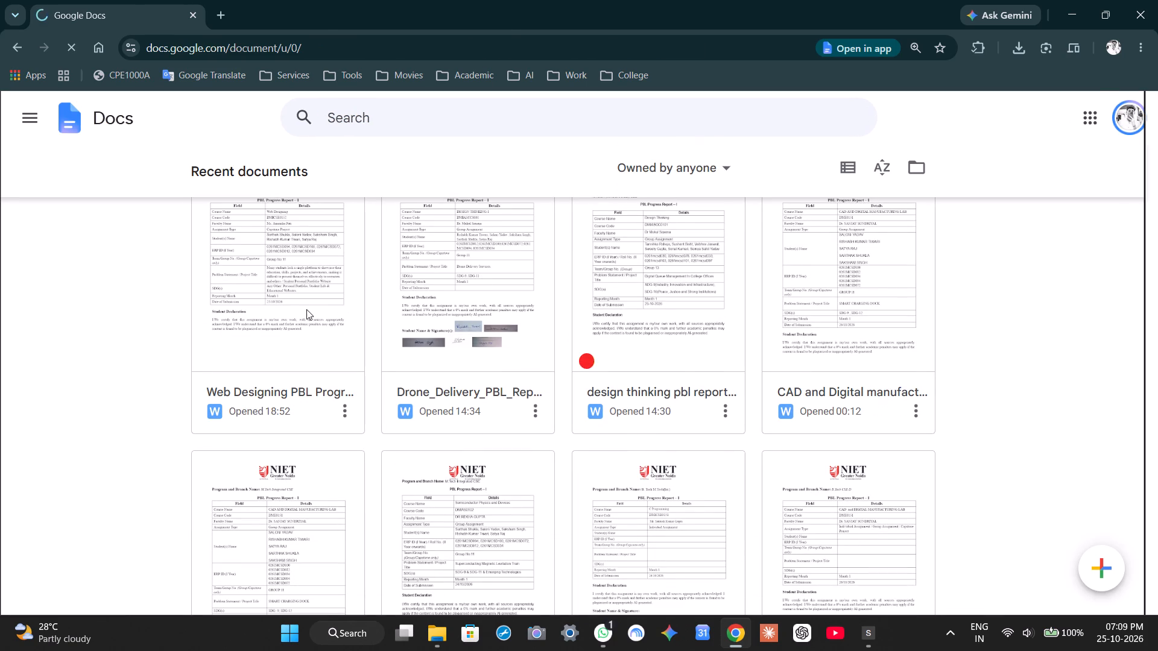
Replace the plain HTML "Hello, I'm Your Name" screenshot on page 3 with image 01 from the Desktop.
scroll(509, 312, "down", 12)
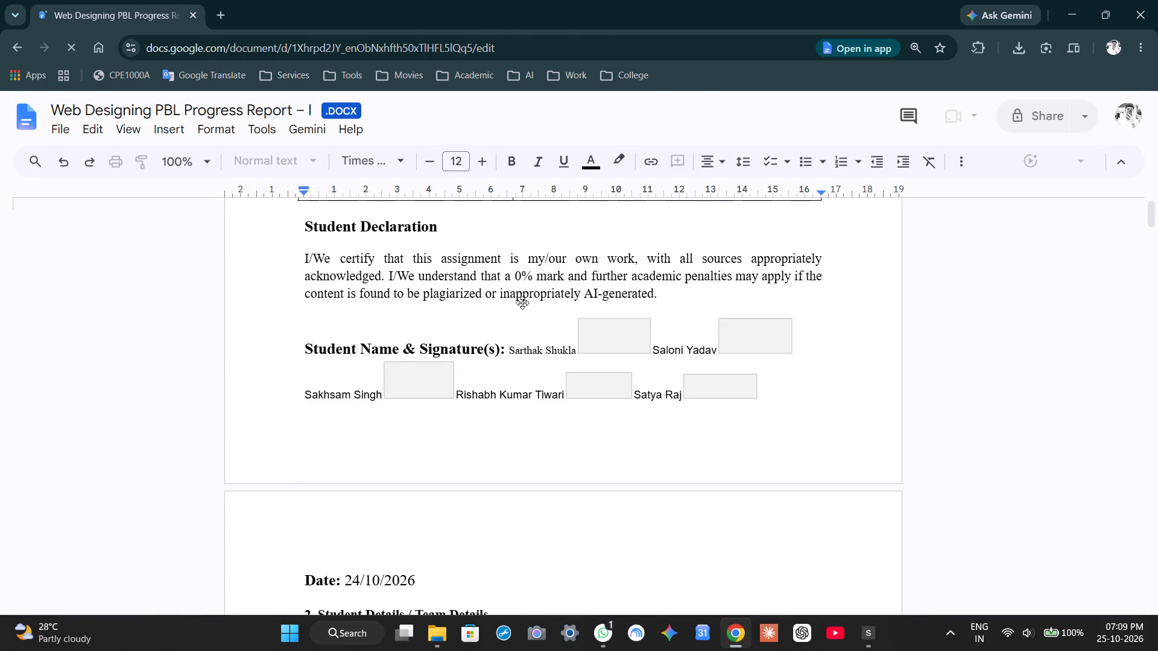
scroll(522, 303, "down", 17)
scroll(548, 301, "up", 4)
scroll(696, 338, "up", 6)
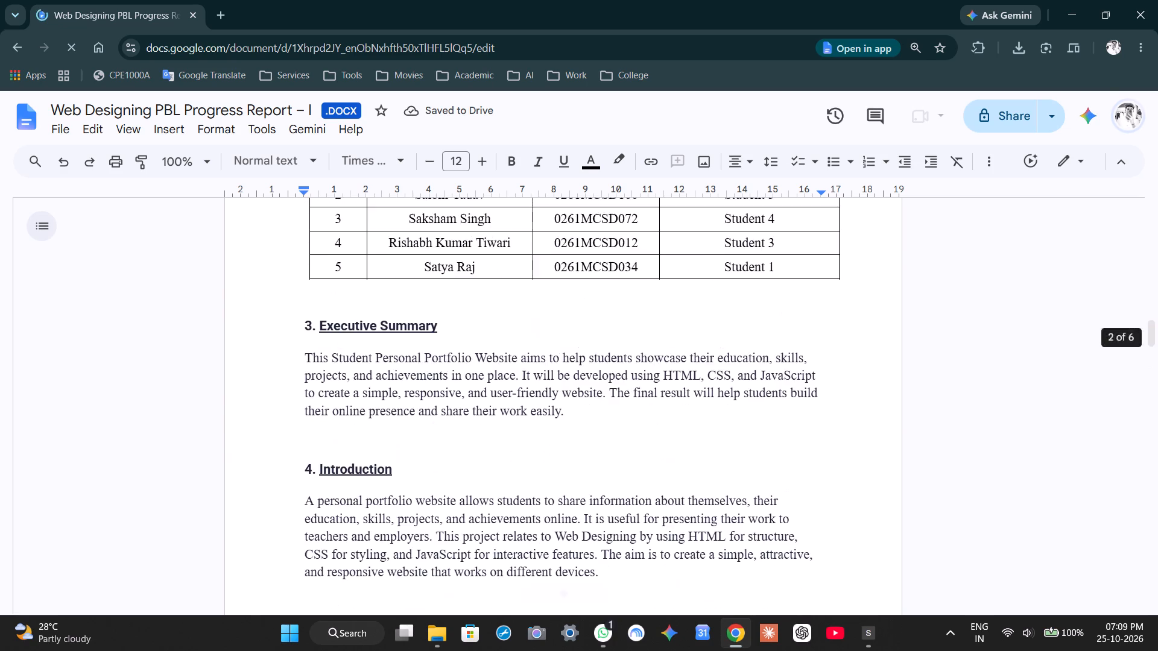
scroll(696, 338, "down", 14)
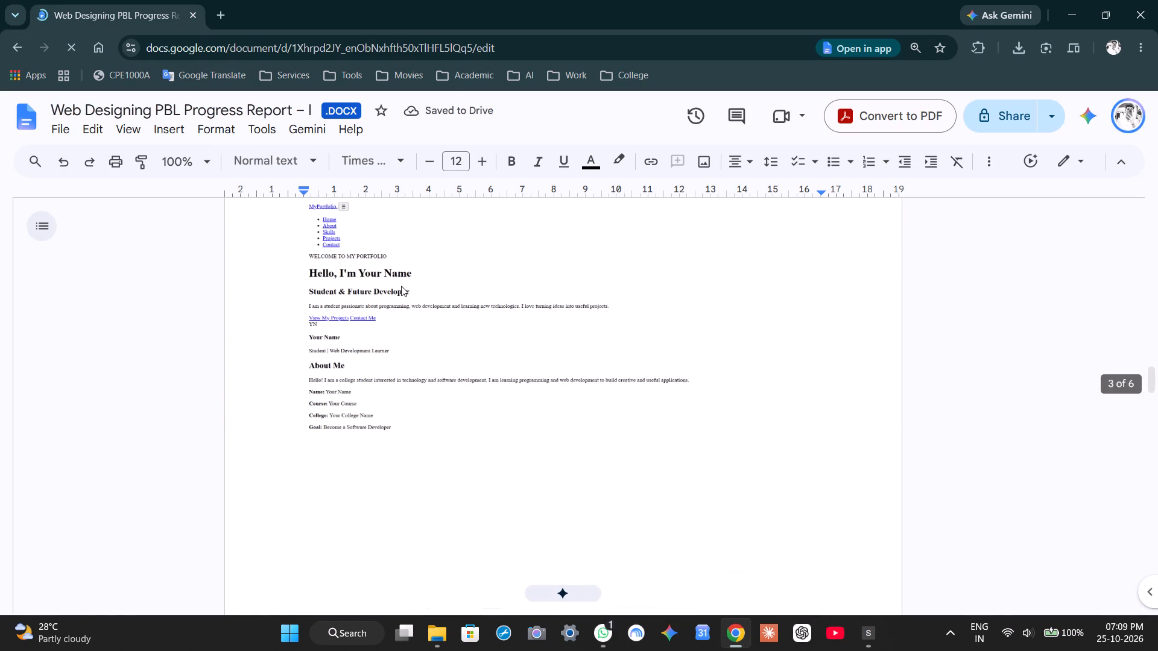
left_click(401, 285)
scroll(642, 304, "up", 1)
right_click(437, 337)
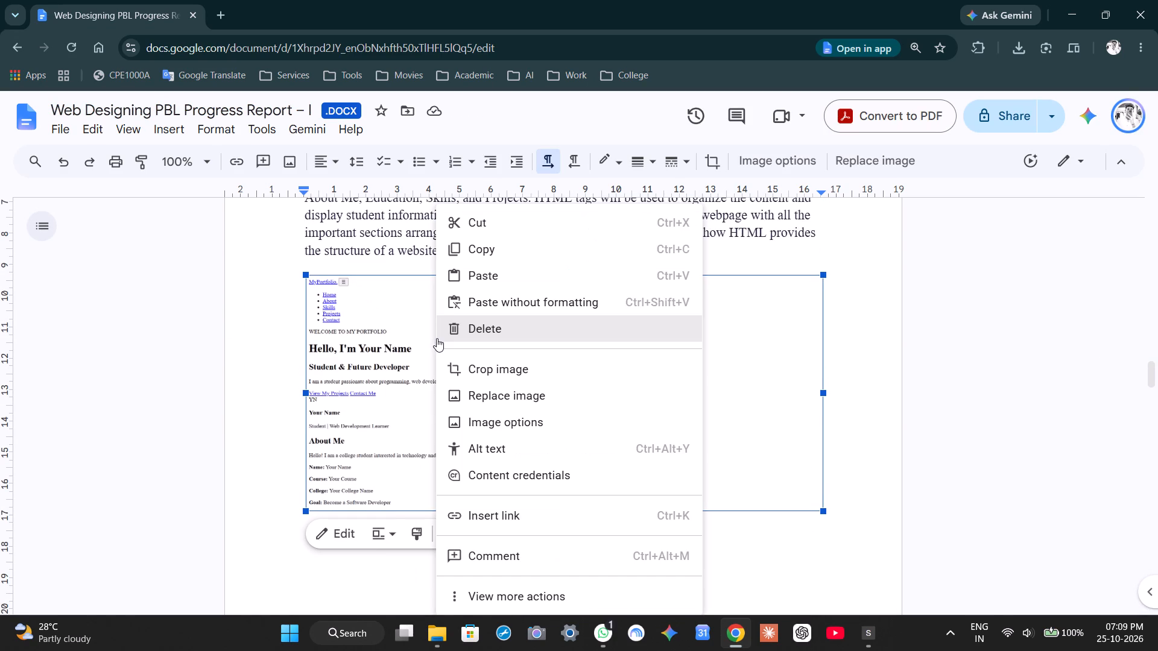
left_click(506, 391)
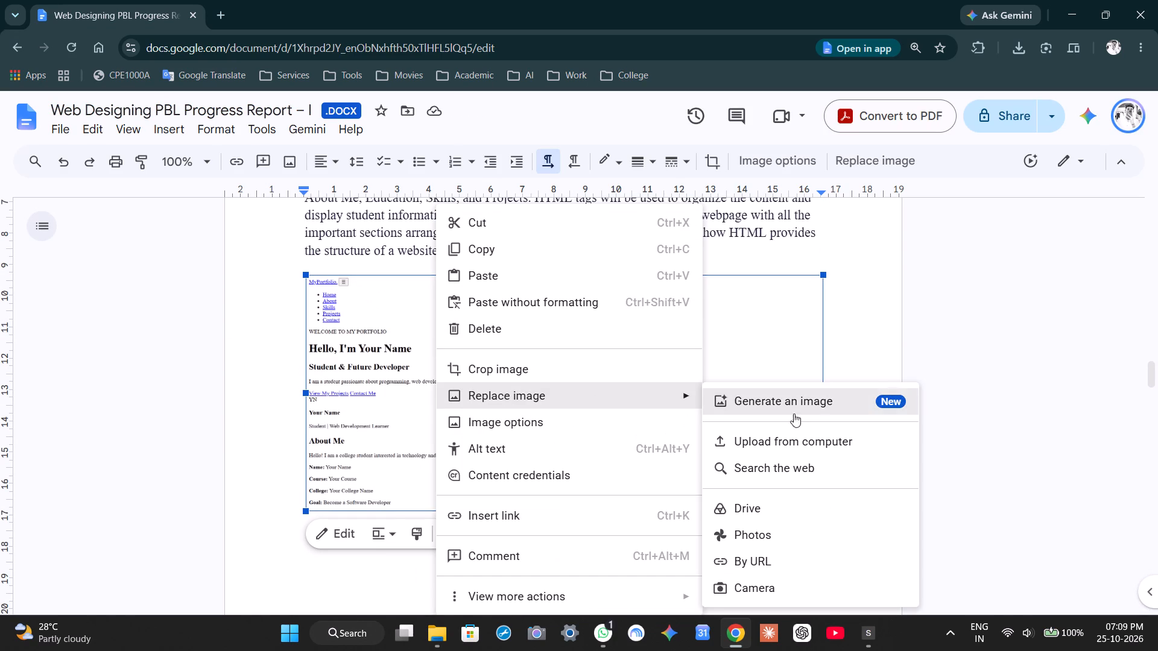
left_click(809, 438)
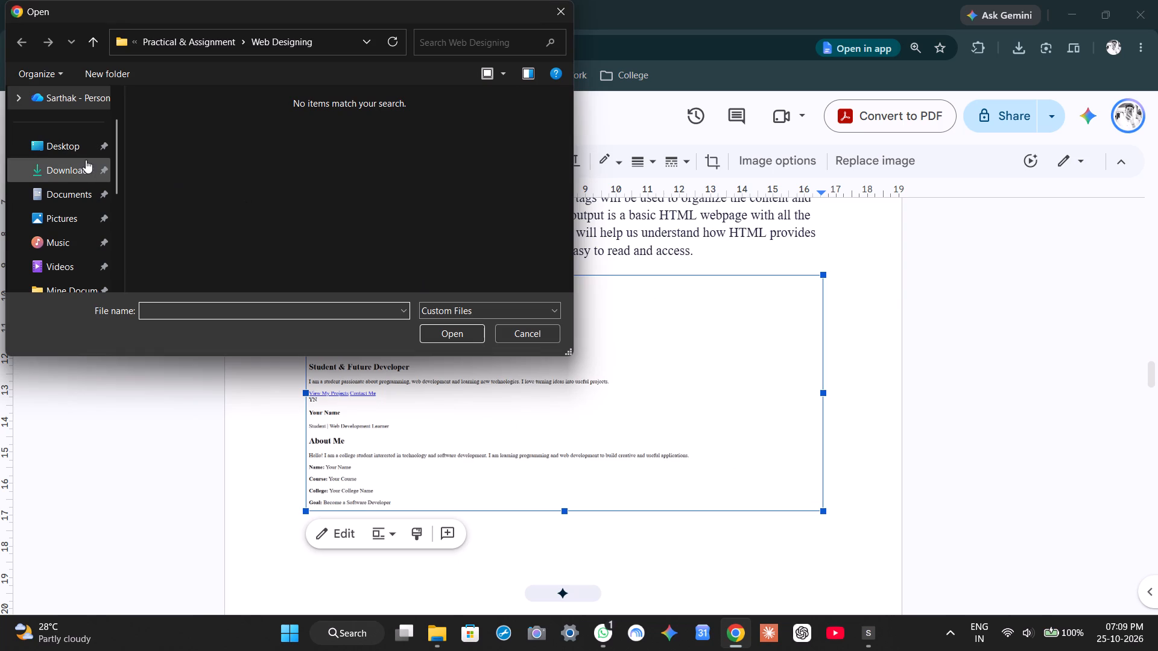
left_click(89, 149)
left_click(174, 241)
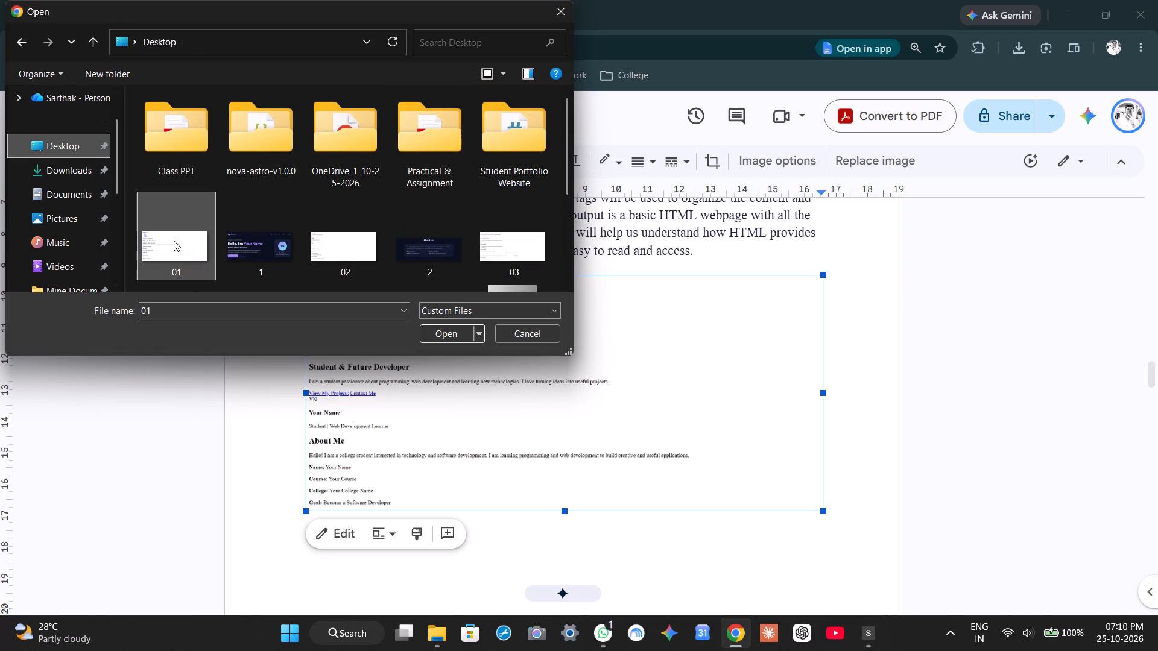
left_click(460, 334)
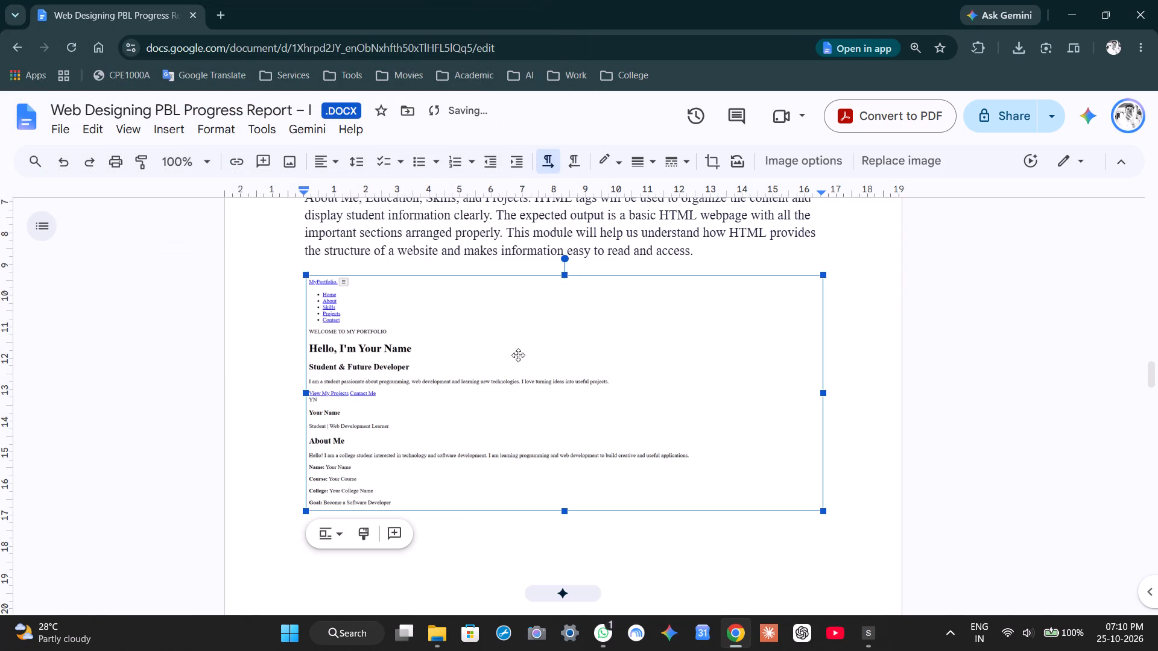
Replace the plain HTML My Skills screenshot in the report with image 02 from the Desktop.
scroll(558, 351, "down", 8)
left_click(501, 340)
right_click(501, 339)
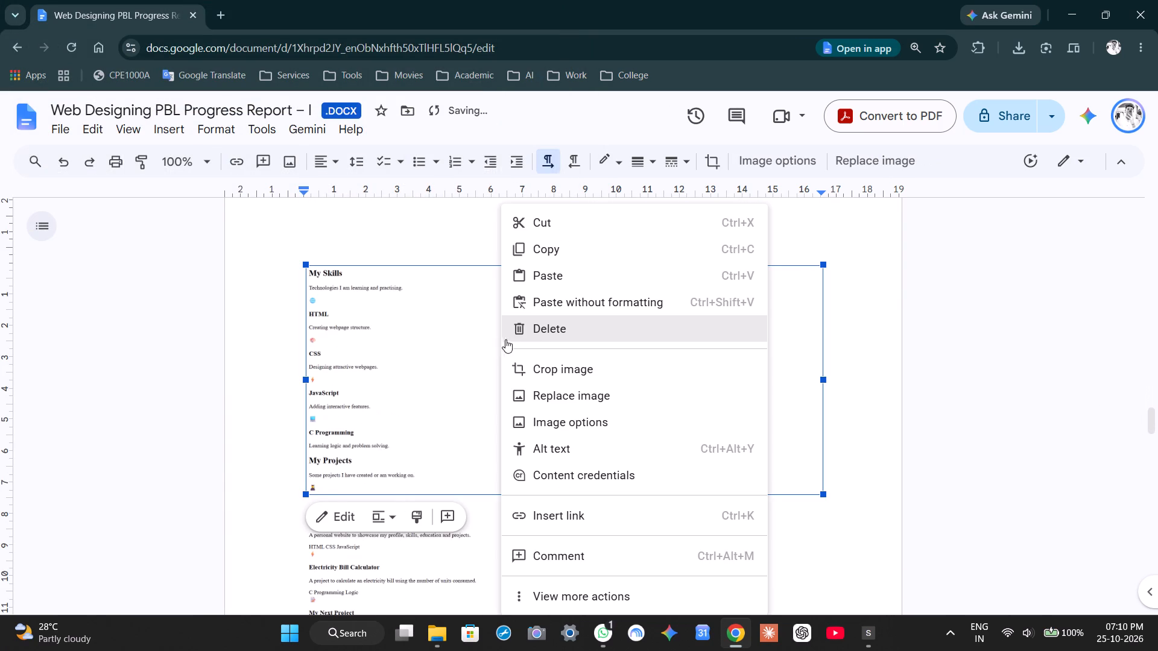
left_click(574, 391)
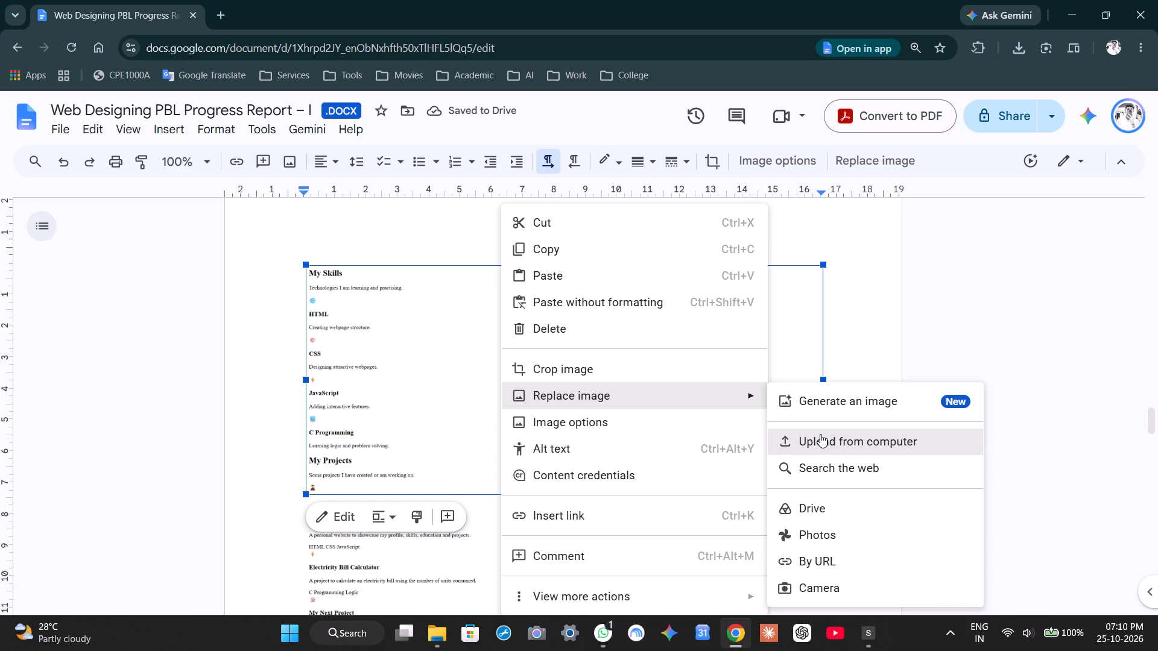
left_click(820, 434)
left_click(329, 257)
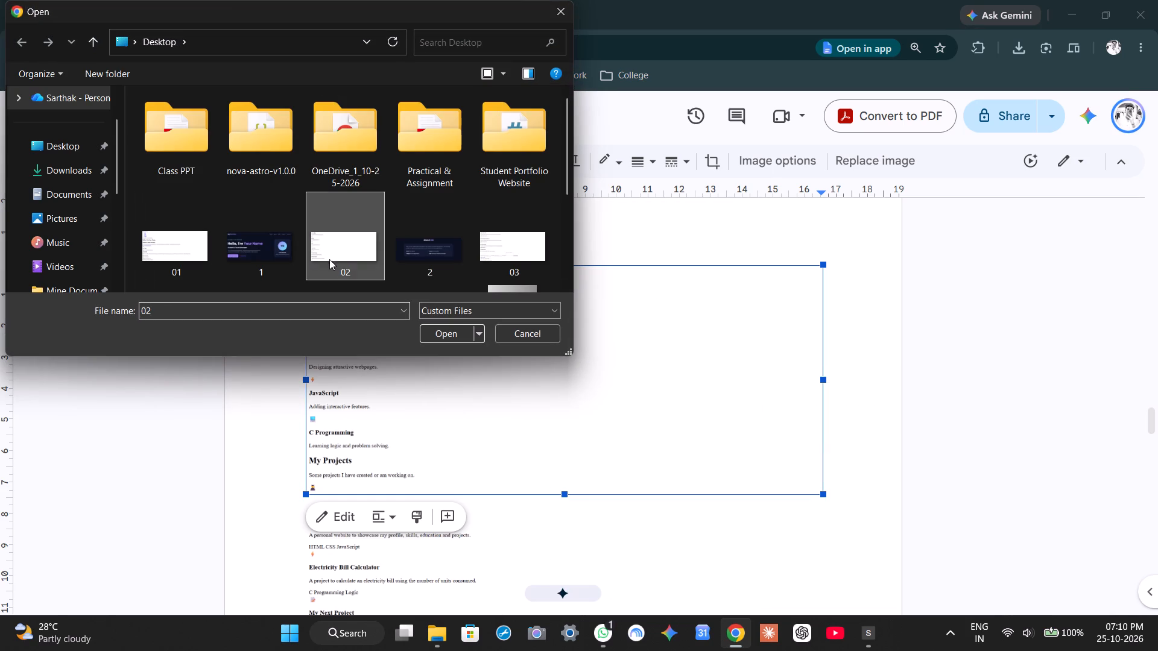
left_click(456, 335)
Replace the plain HTML Student Portfolio and Contact Me screenshot with image 03 from the Desktop.
scroll(598, 362, "down", 3)
left_click(458, 337)
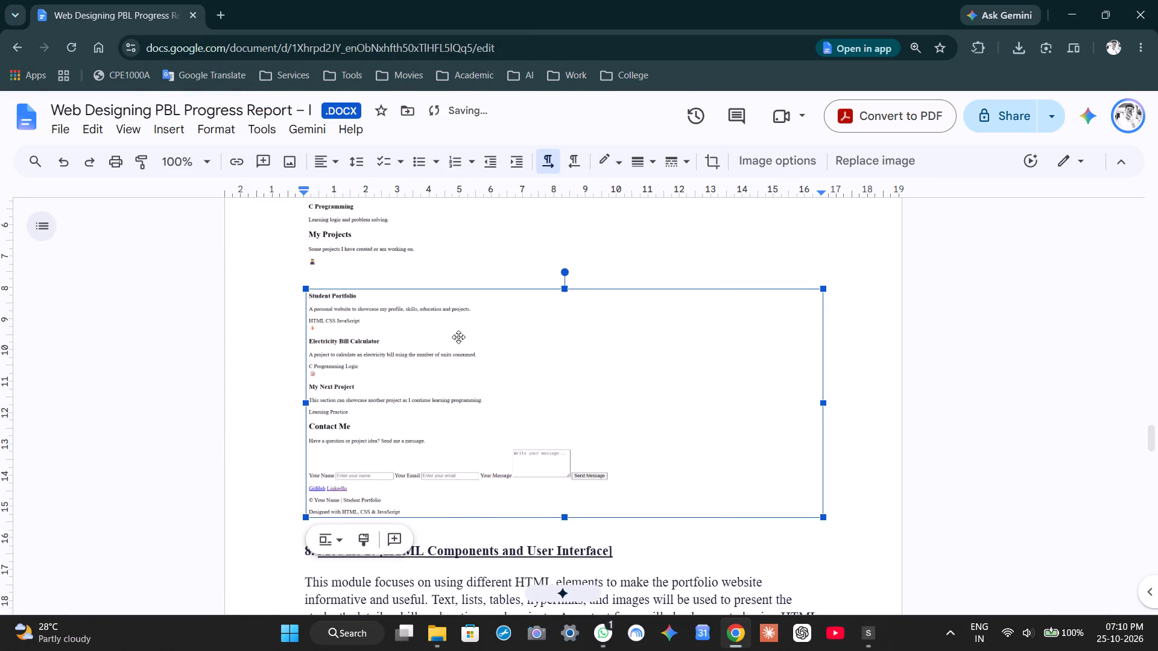
right_click(458, 337)
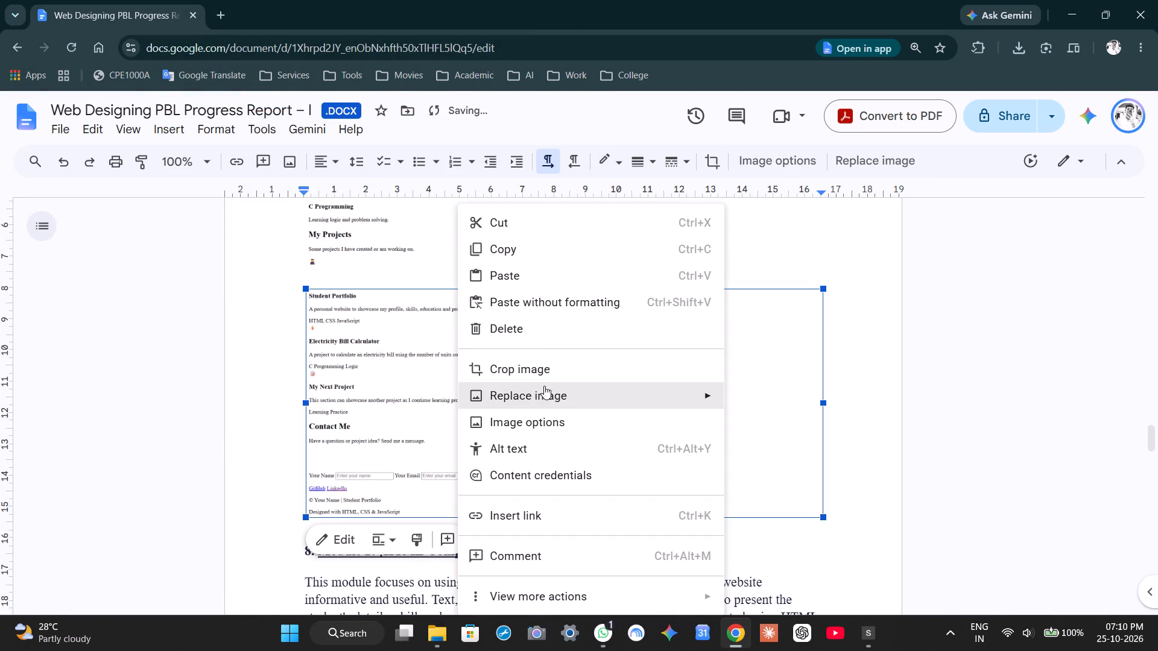
left_click(544, 389)
left_click(800, 443)
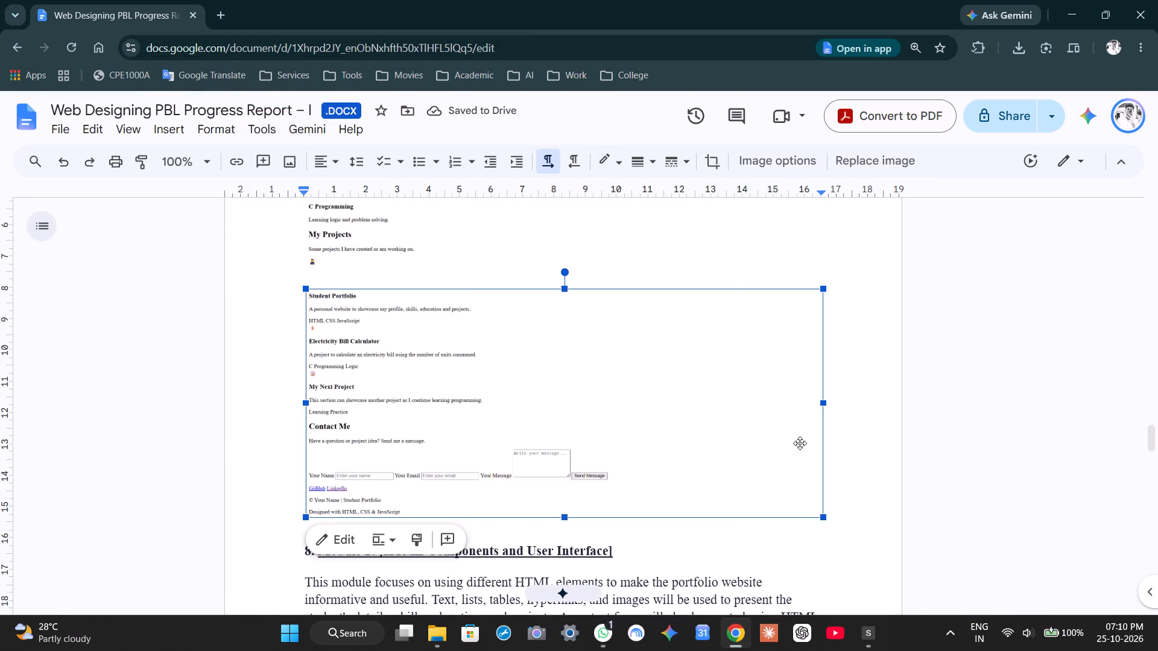
left_click(503, 265)
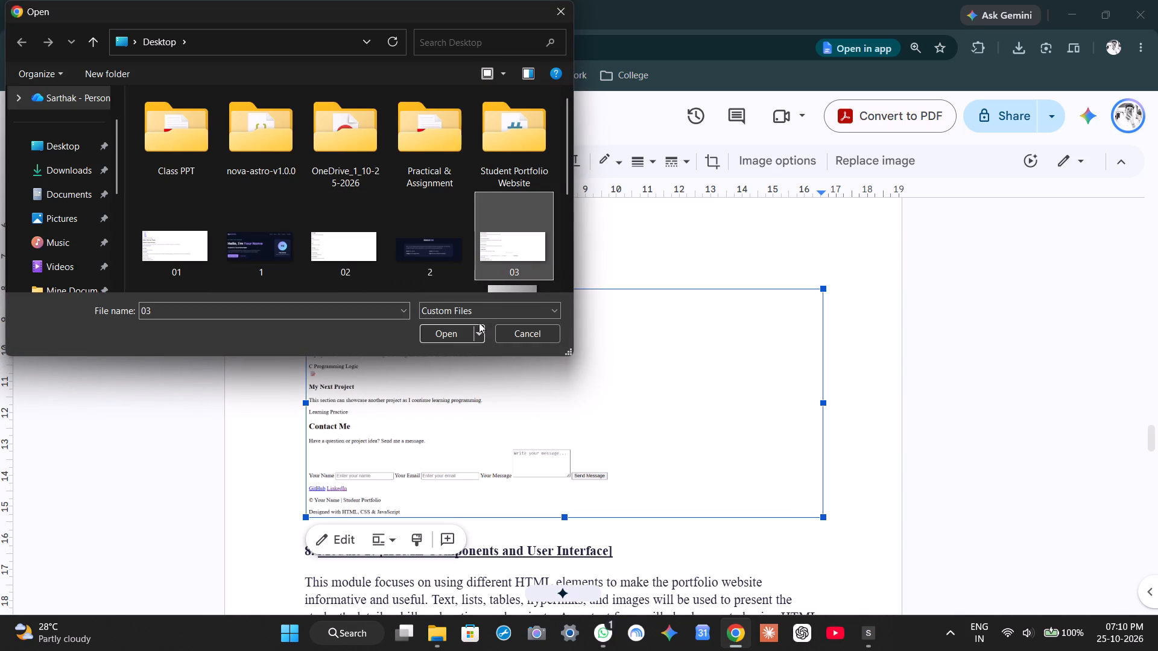
left_click(455, 332)
Replace the dark "Hello, I'm Your Name" screenshot under the Website Output heading with image 1 from the Desktop.
scroll(581, 325, "up", 3)
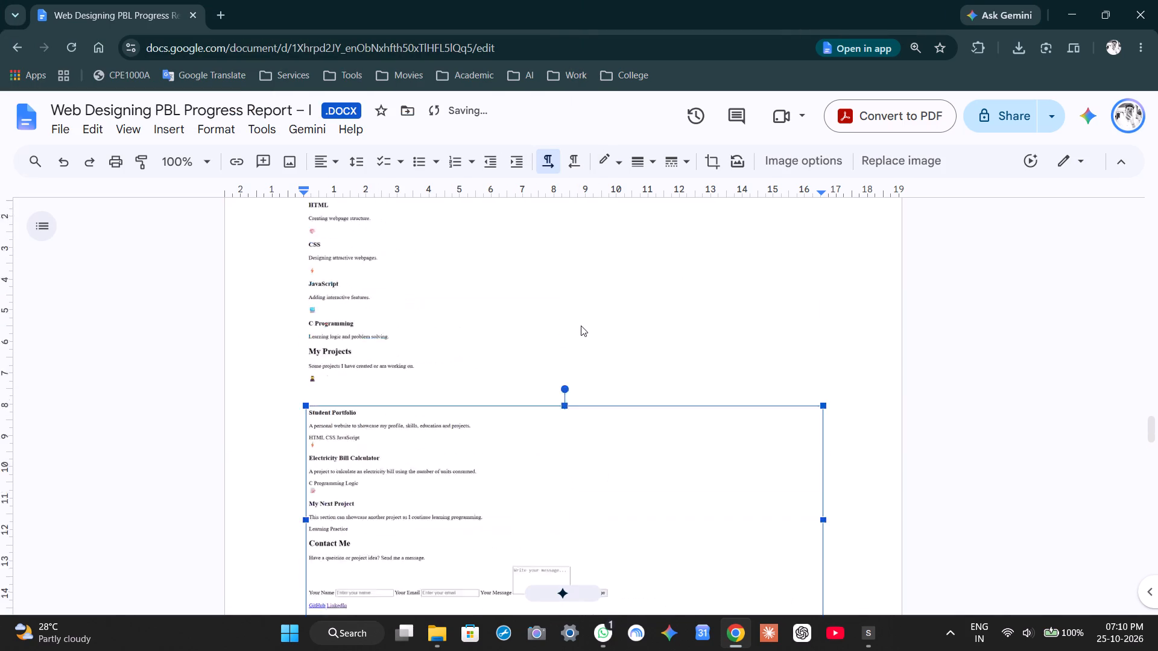
scroll(581, 325, "down", 12)
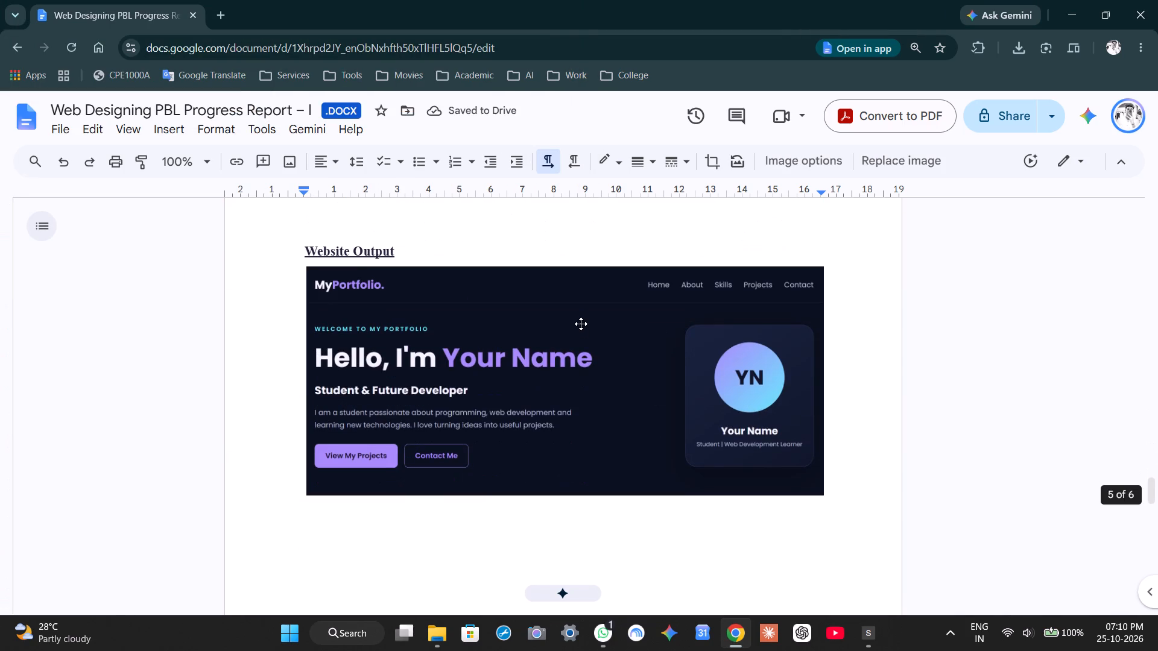
scroll(581, 324, "down", 2)
scroll(581, 324, "up", 1)
left_click(565, 324)
right_click(557, 321)
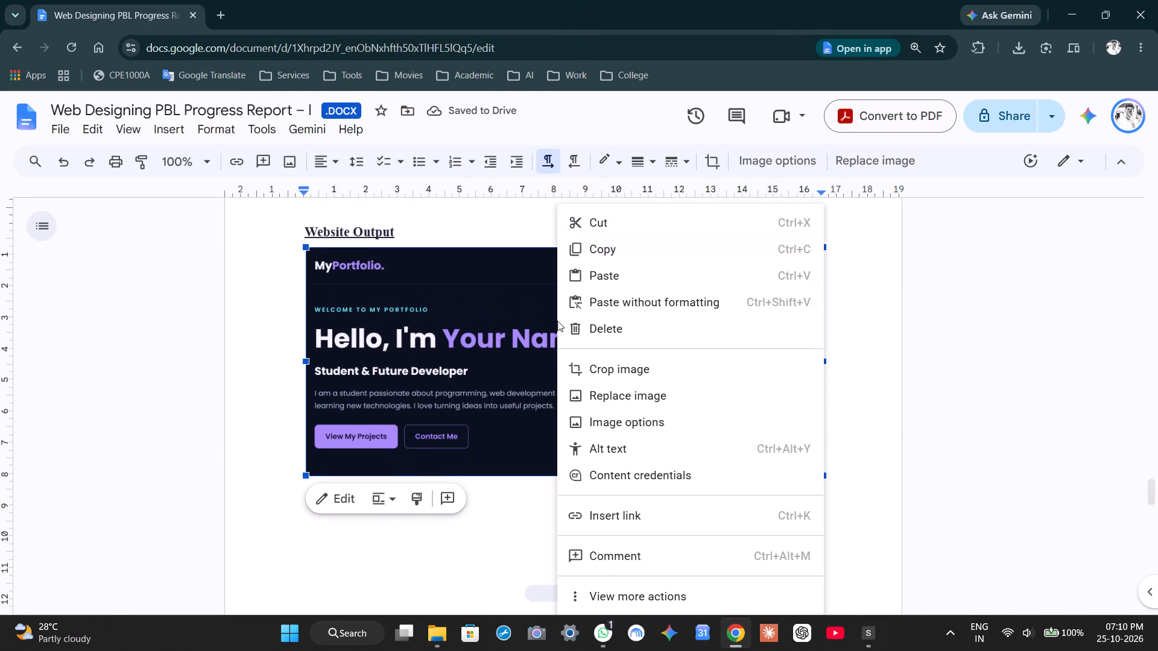
left_click(619, 387)
left_click(879, 434)
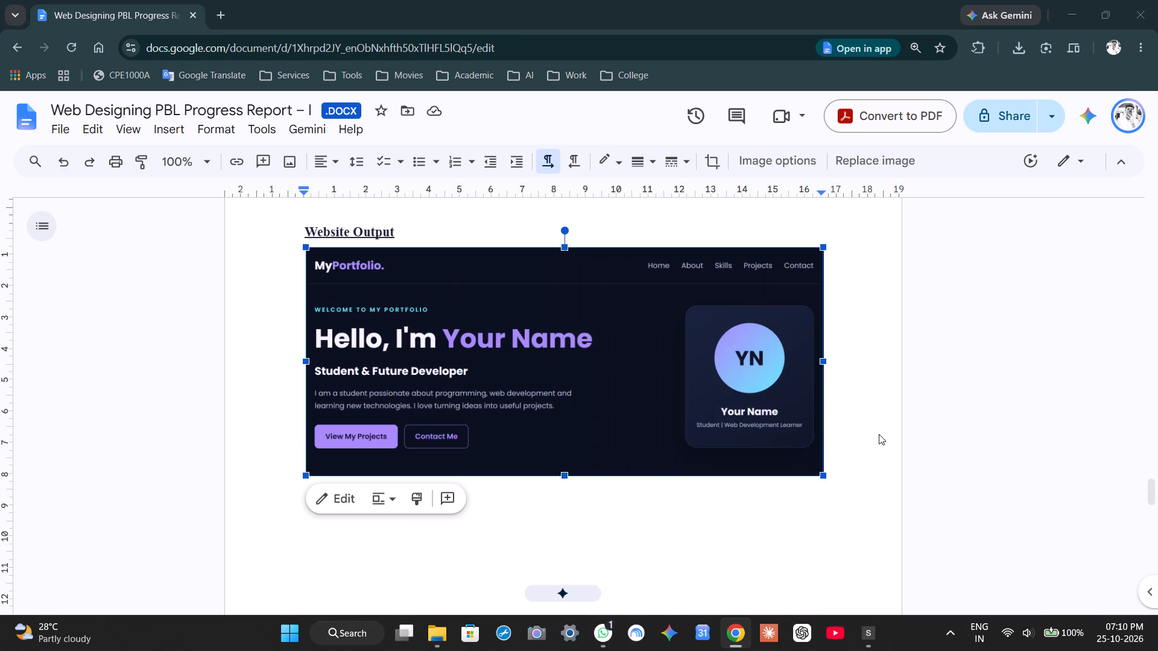
left_click(245, 255)
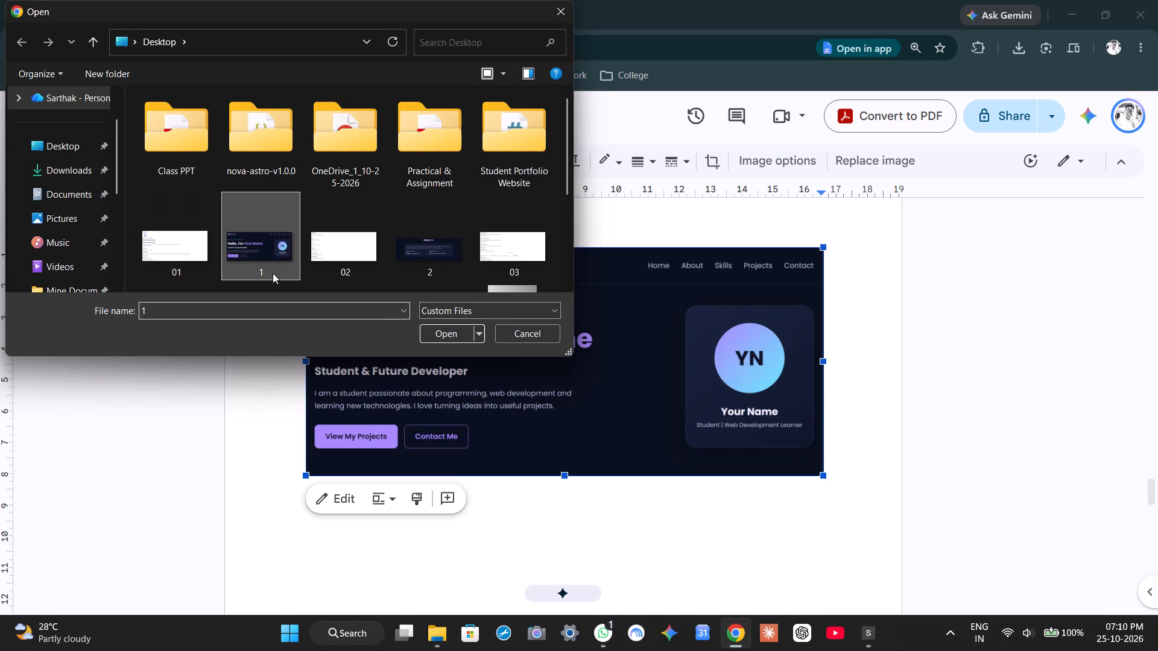
left_click(439, 327)
Replace the dark About Me screenshot on page 6 of the report with image 2 from the Desktop.
scroll(572, 351, "down", 8)
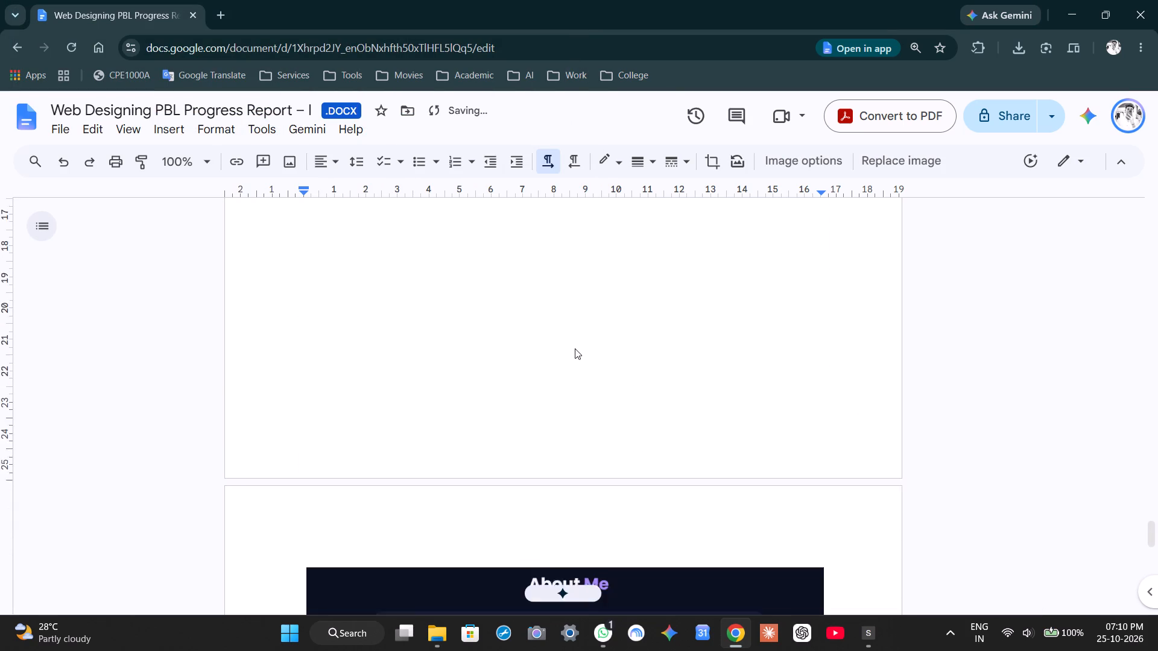
scroll(575, 338, "down", 5)
left_click(503, 264)
right_click(503, 264)
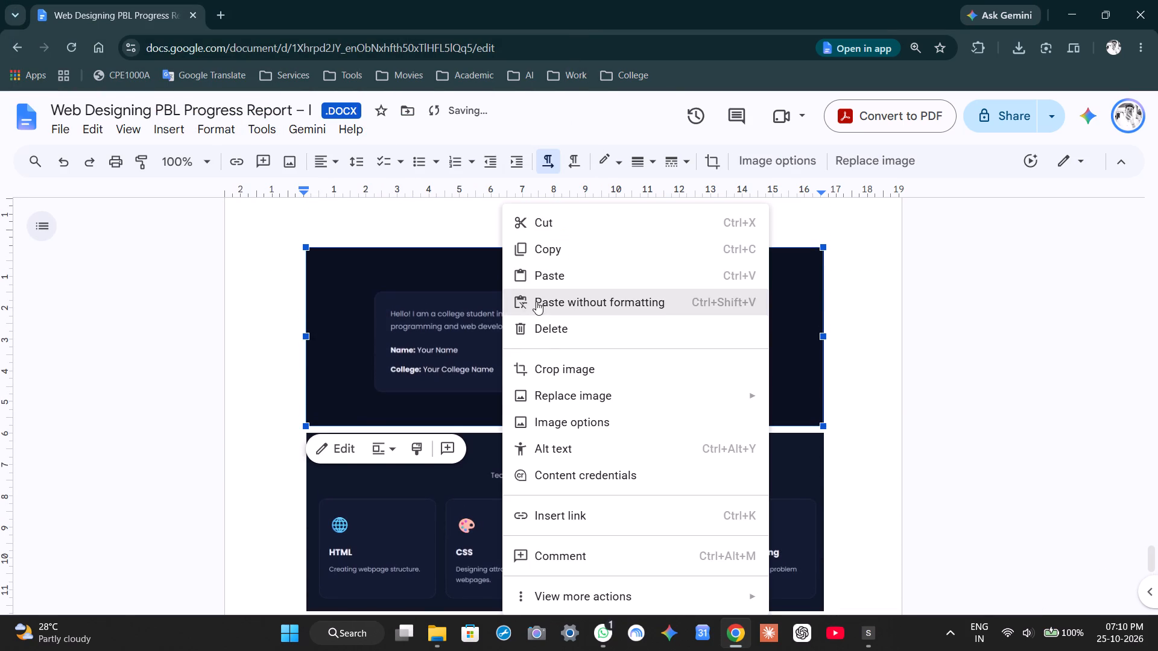
left_click(786, 429)
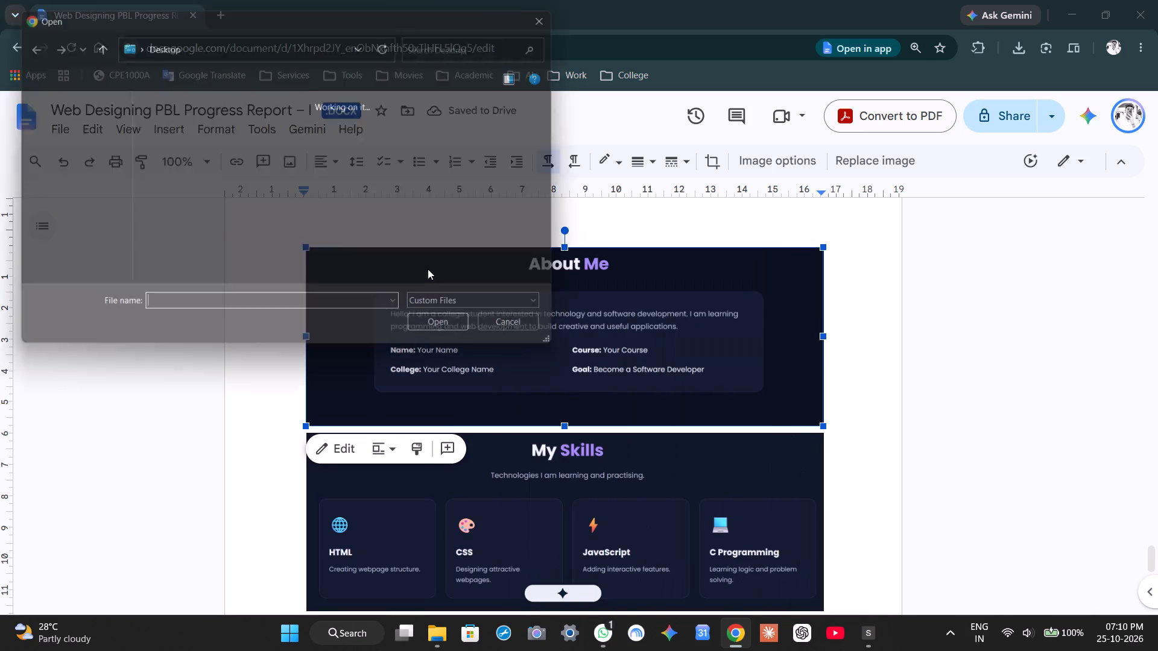
left_click(428, 258)
left_click(458, 339)
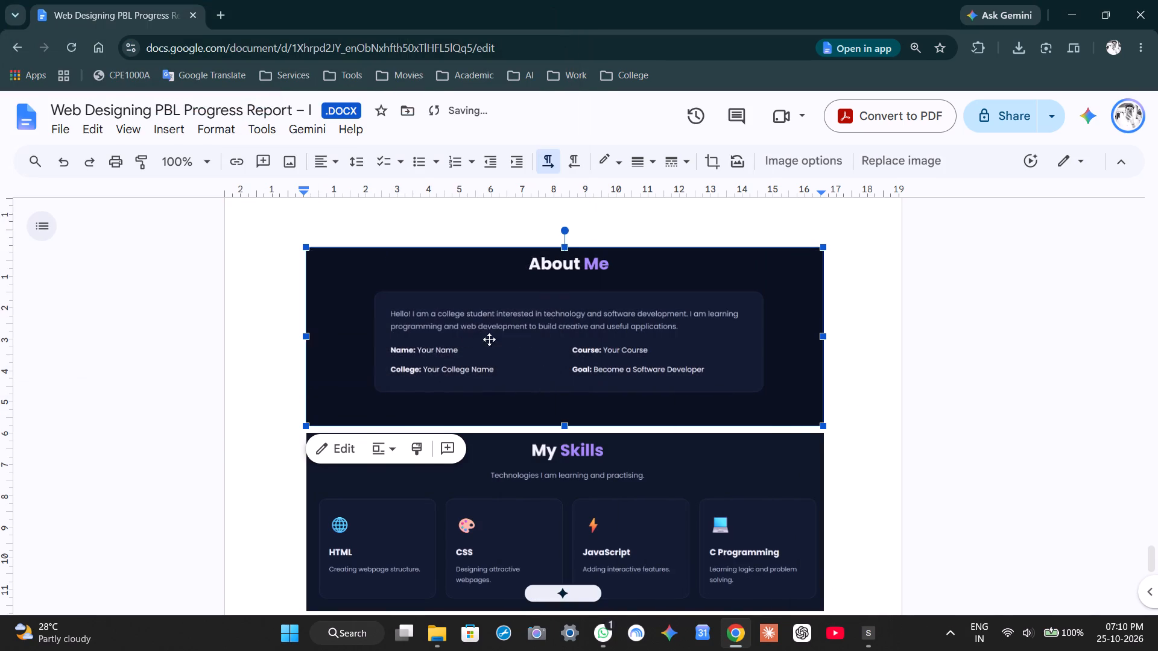
Replace the dark My Skills screenshot in the report with image 3 from the Desktop.
scroll(525, 339, "down", 3)
left_click(526, 339)
right_click(528, 312)
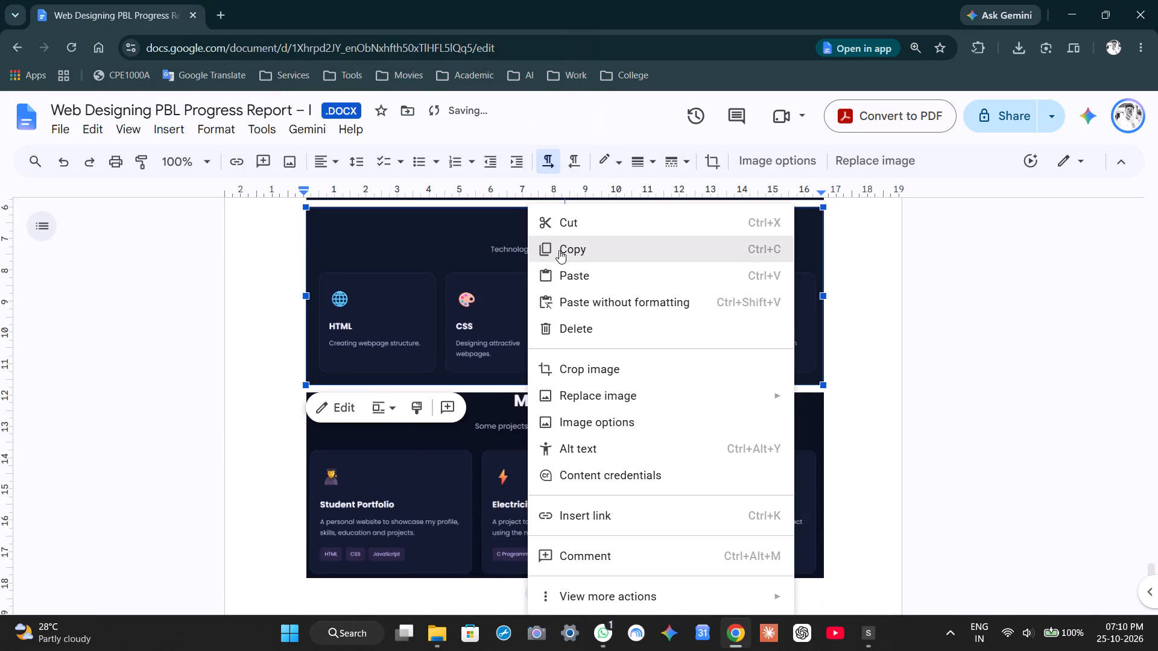
left_click(602, 392)
left_click(853, 436)
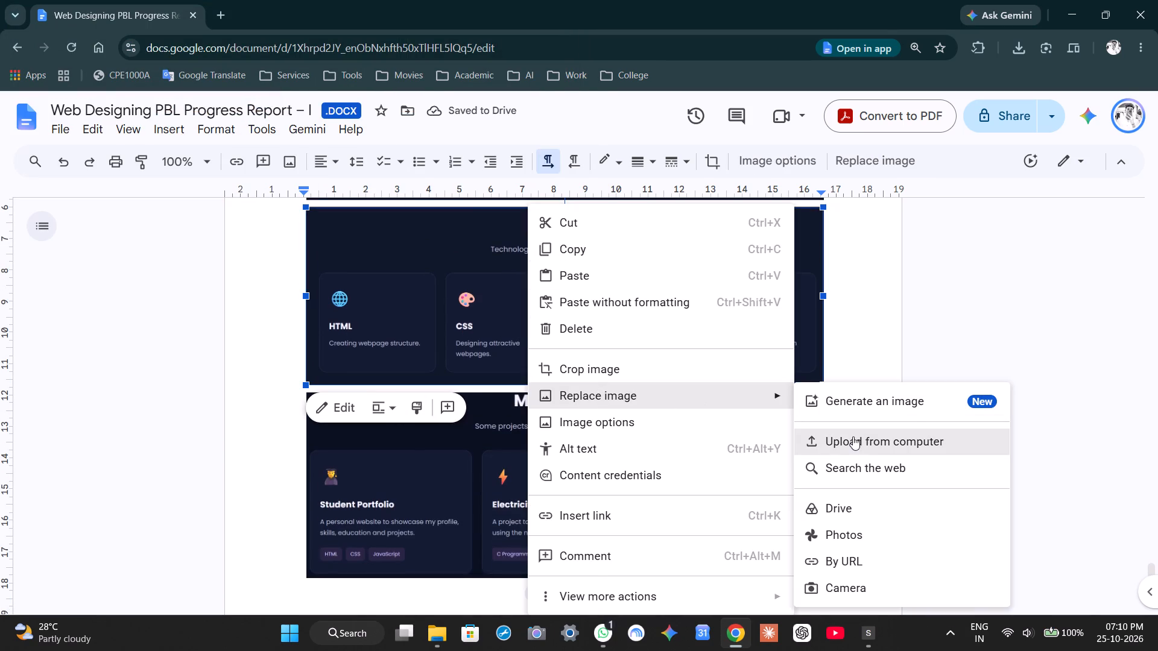
scroll(387, 203, "down", 2)
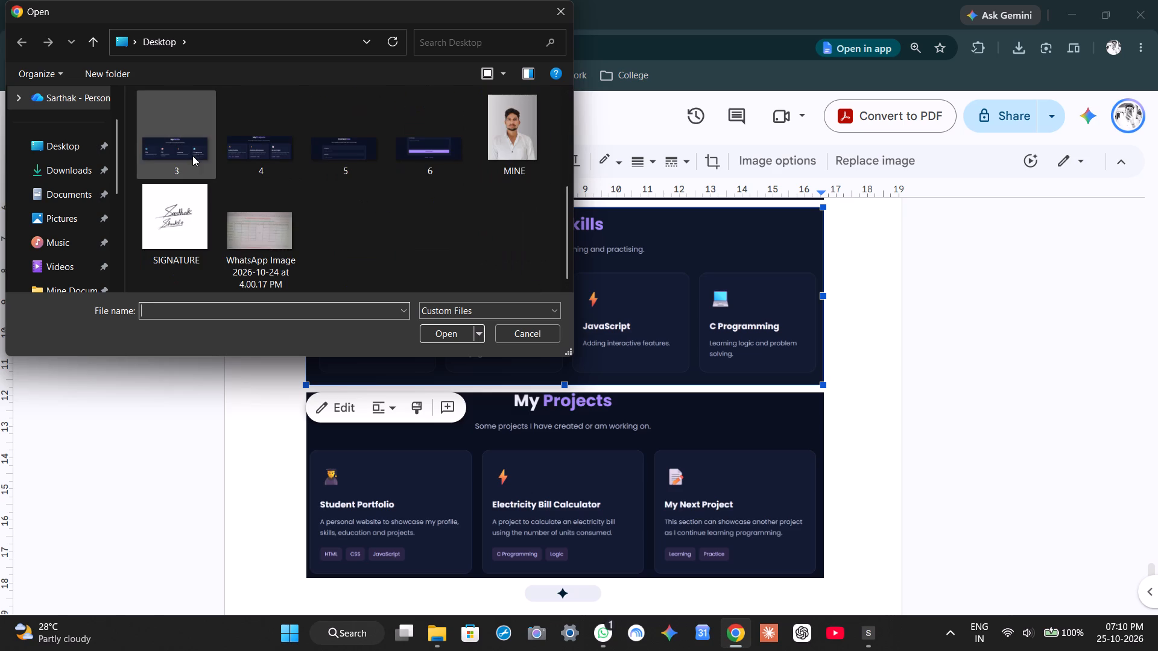
left_click(189, 151)
left_click(448, 333)
Replace the dark My Projects screenshot in the report with image 4 from the Desktop.
scroll(682, 307, "down", 2)
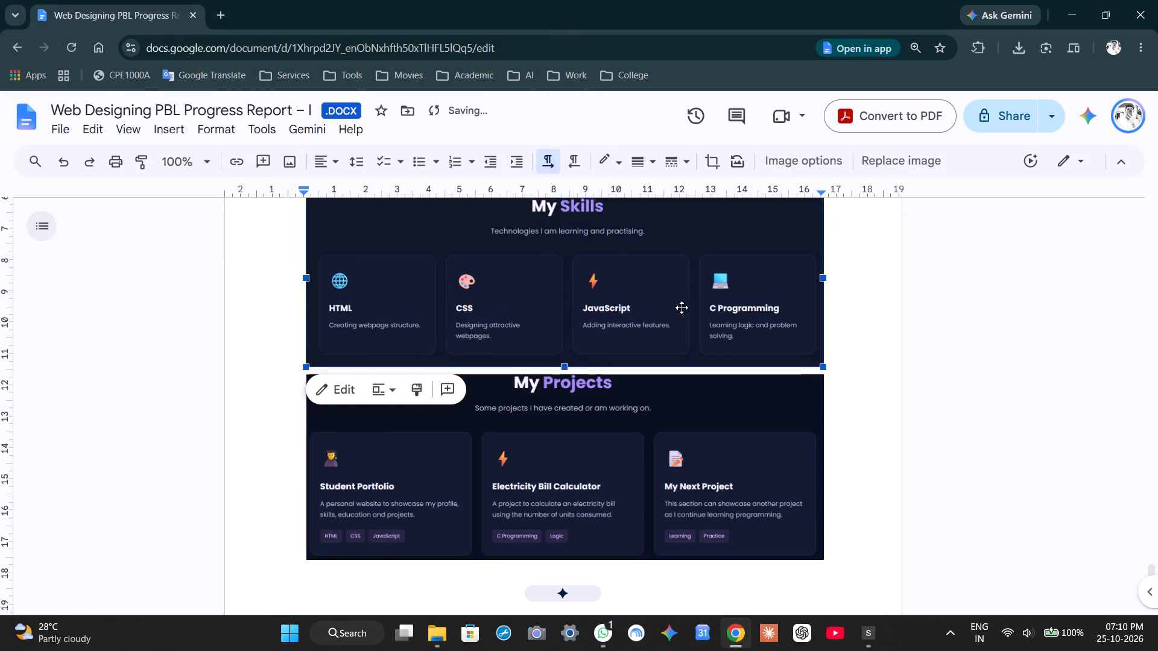
left_click(608, 300)
right_click(608, 300)
left_click(689, 391)
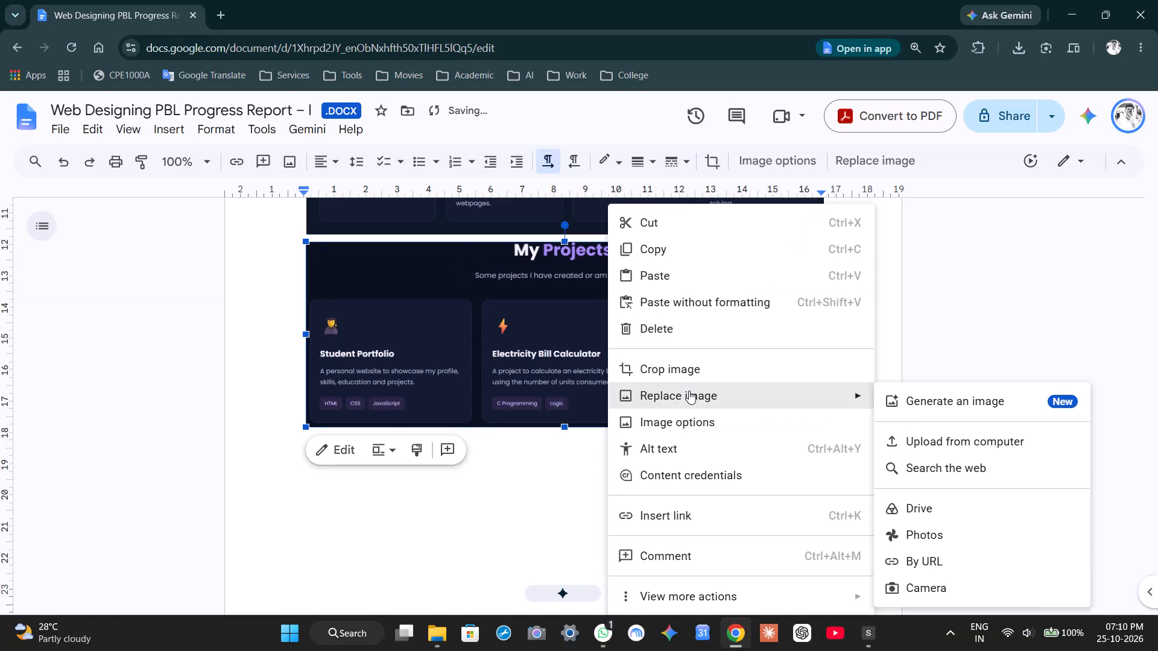
left_click(935, 446)
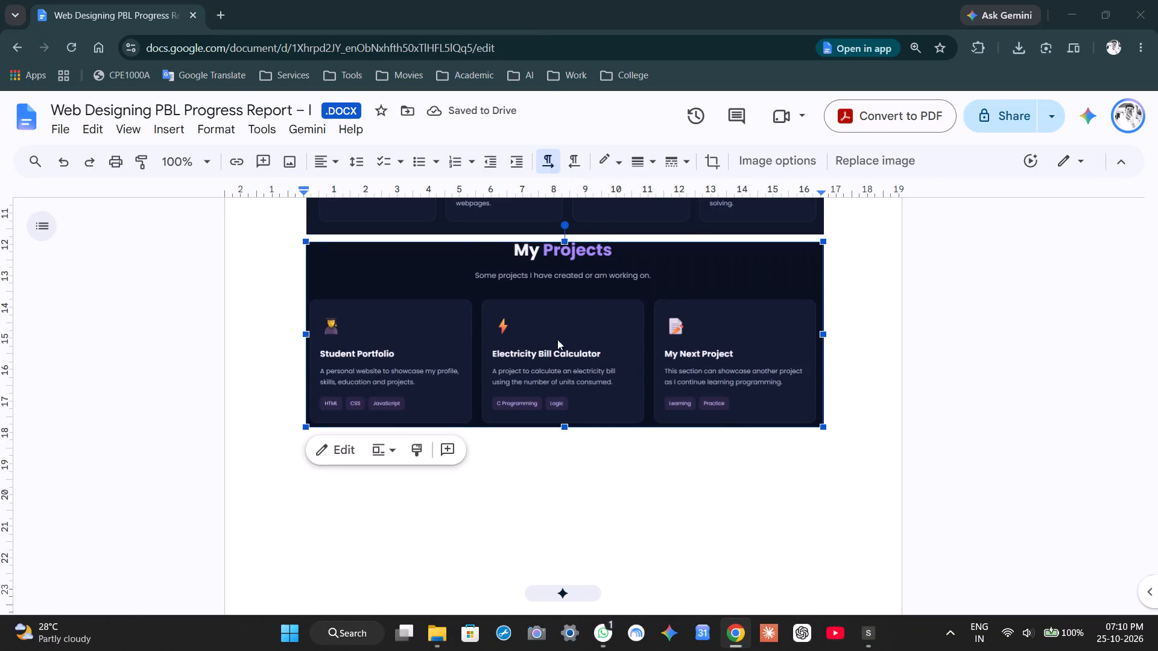
scroll(284, 201, "down", 2)
left_click(263, 157)
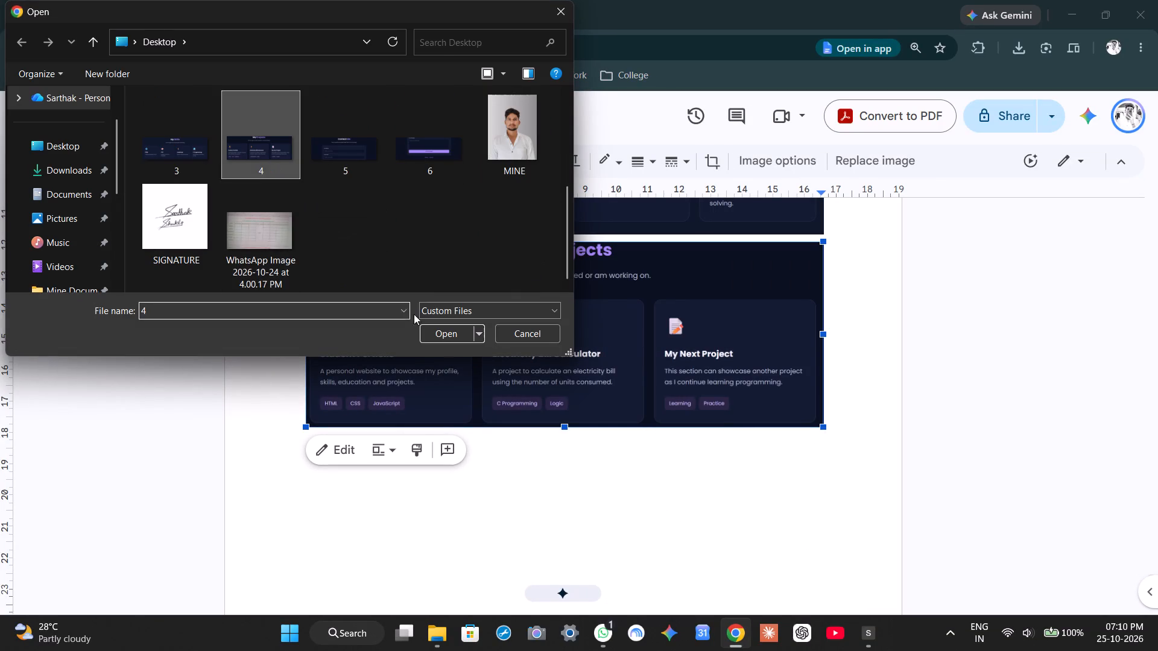
left_click(441, 328)
Review the website output pages between the Website Output heading and the end of the report.
scroll(583, 344, "down", 10)
scroll(583, 344, "up", 1)
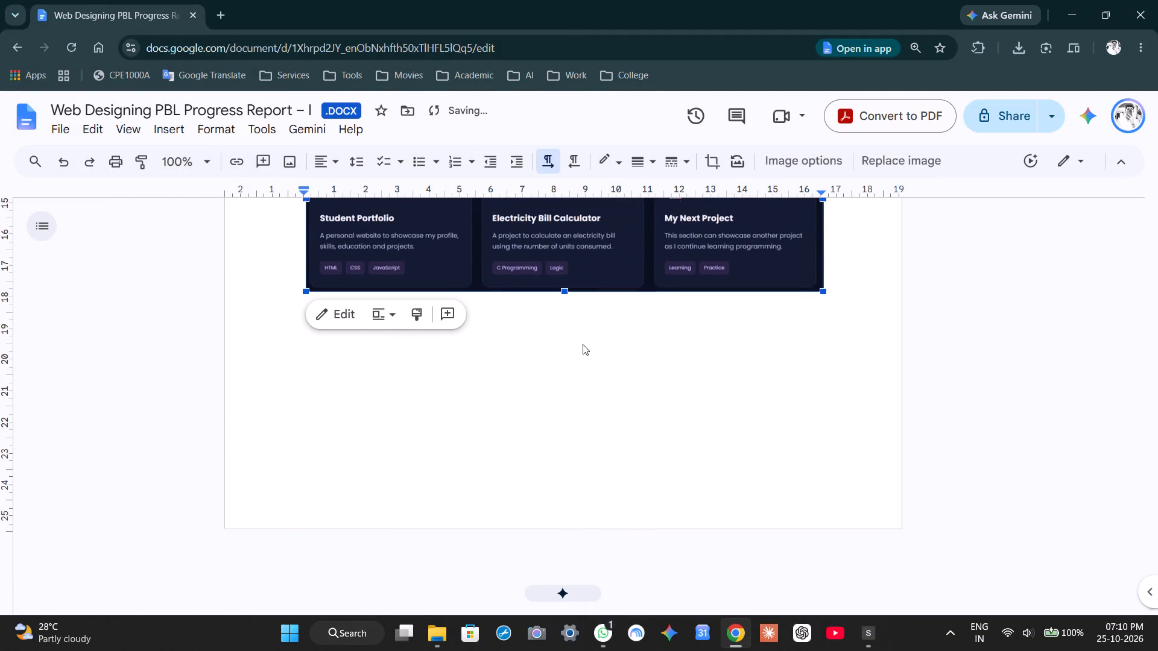
scroll(583, 344, "up", 3)
scroll(583, 344, "up", 20)
scroll(583, 344, "up", 2)
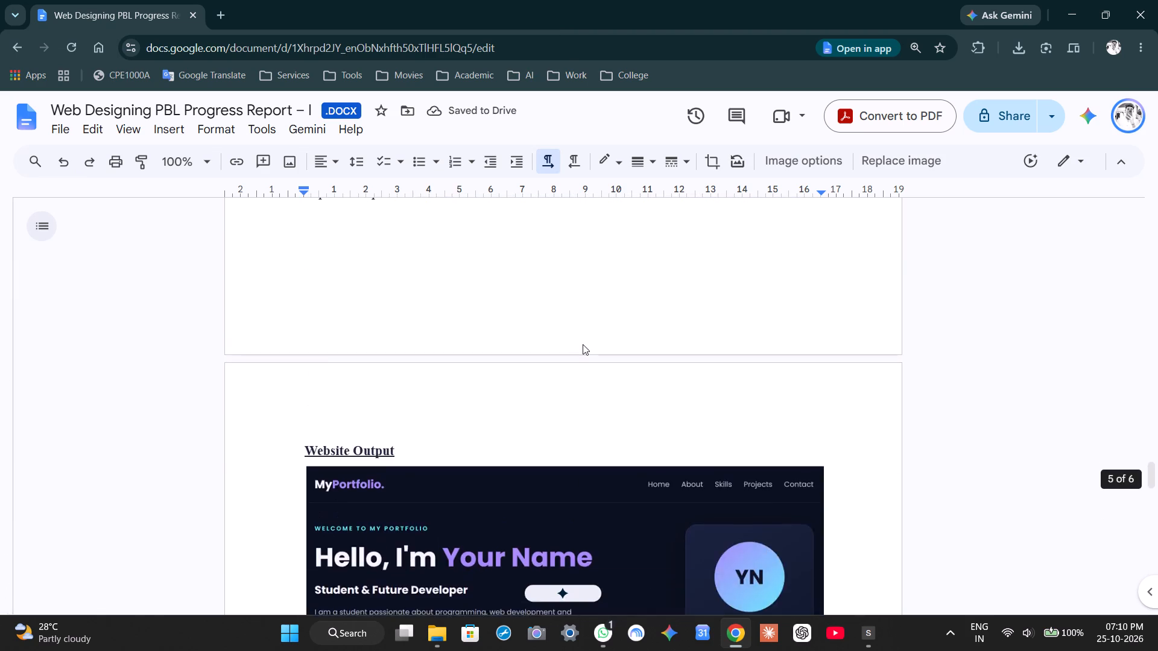
scroll(583, 344, "up", 9)
scroll(583, 344, "down", 20)
scroll(583, 344, "down", 14)
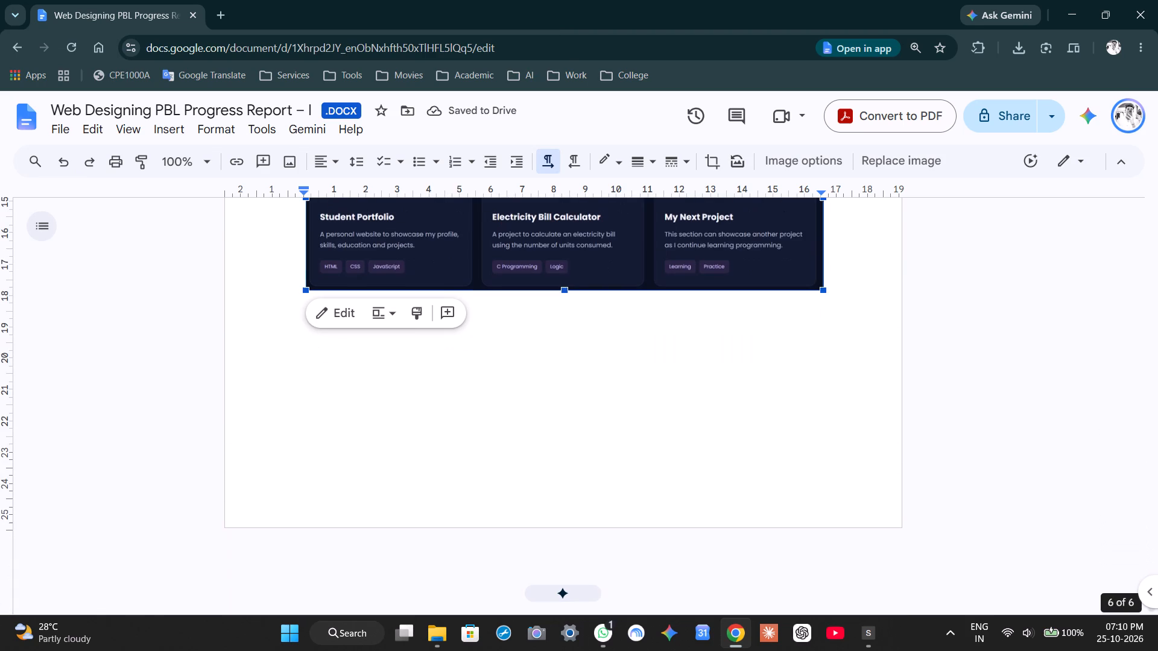
scroll(583, 333, "down", 7)
Add a new line after the My Projects screenshot and insert image 5 from the Desktop there.
left_click(840, 300)
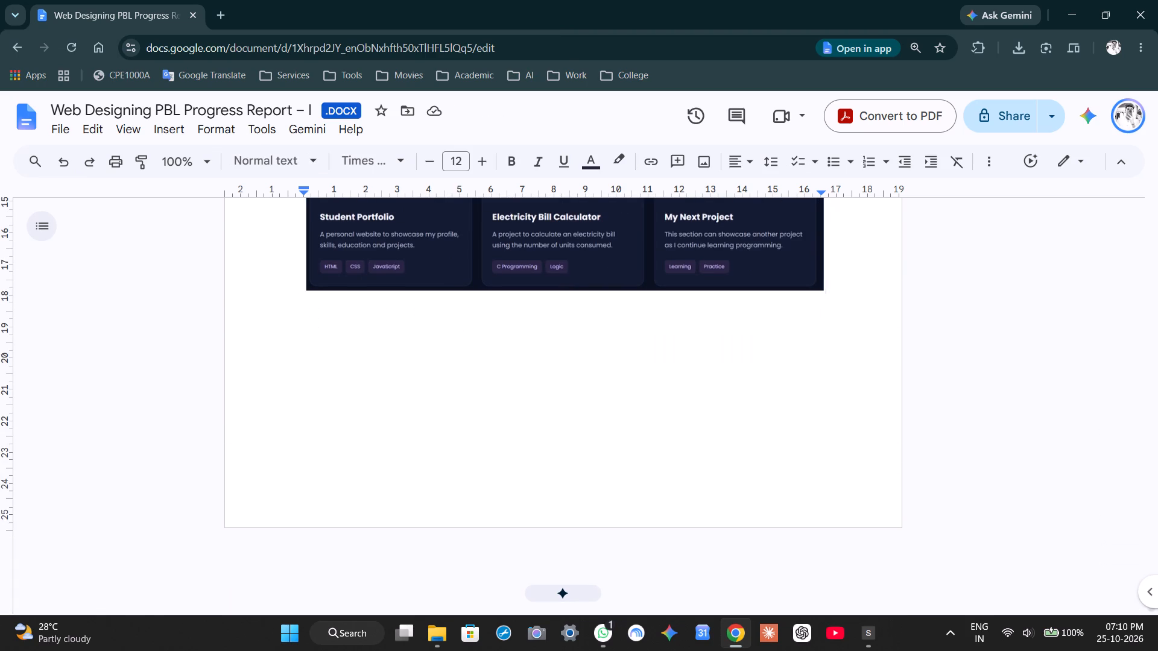
key("Return")
left_click(174, 135)
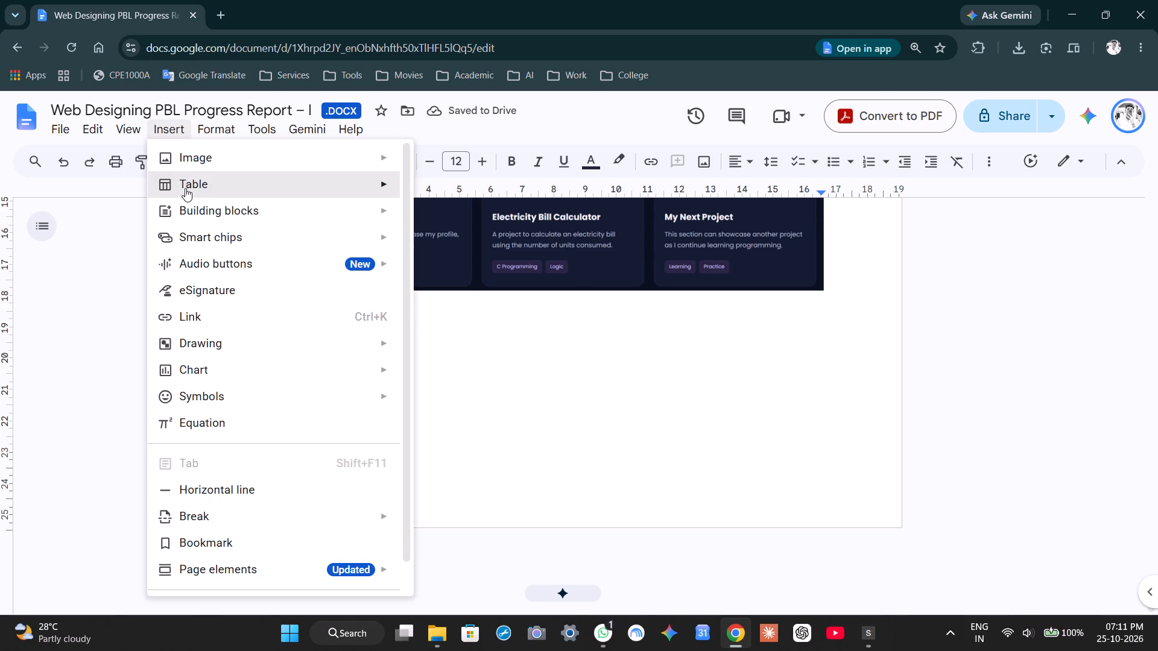
left_click(462, 198)
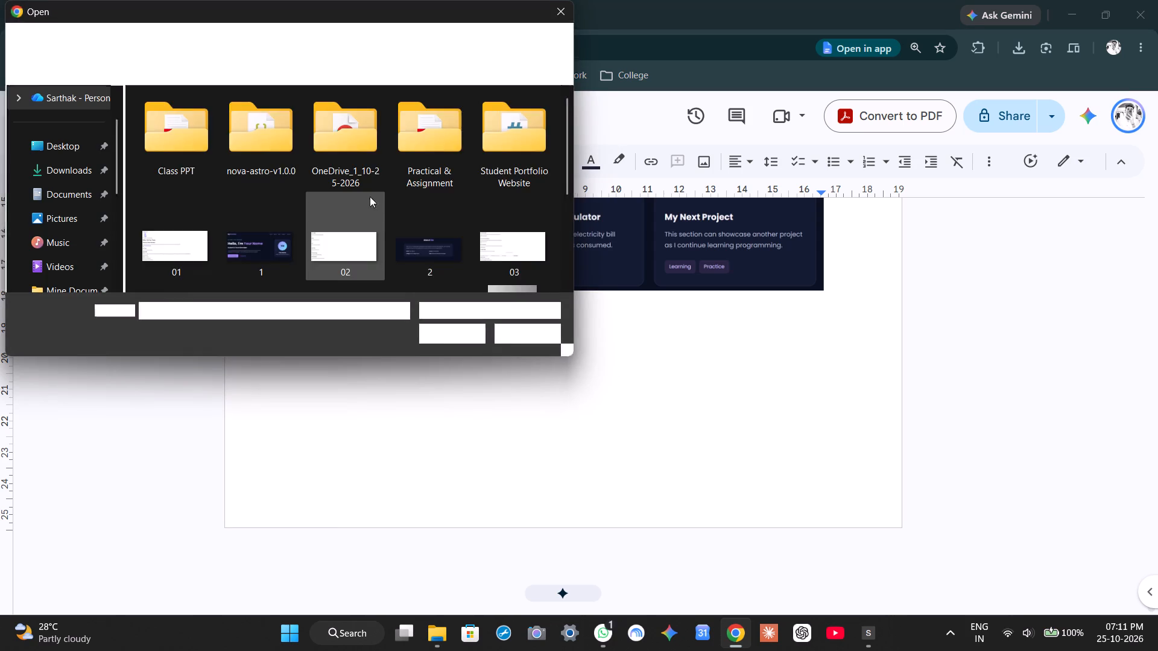
scroll(354, 197, "down", 9)
left_click(334, 157)
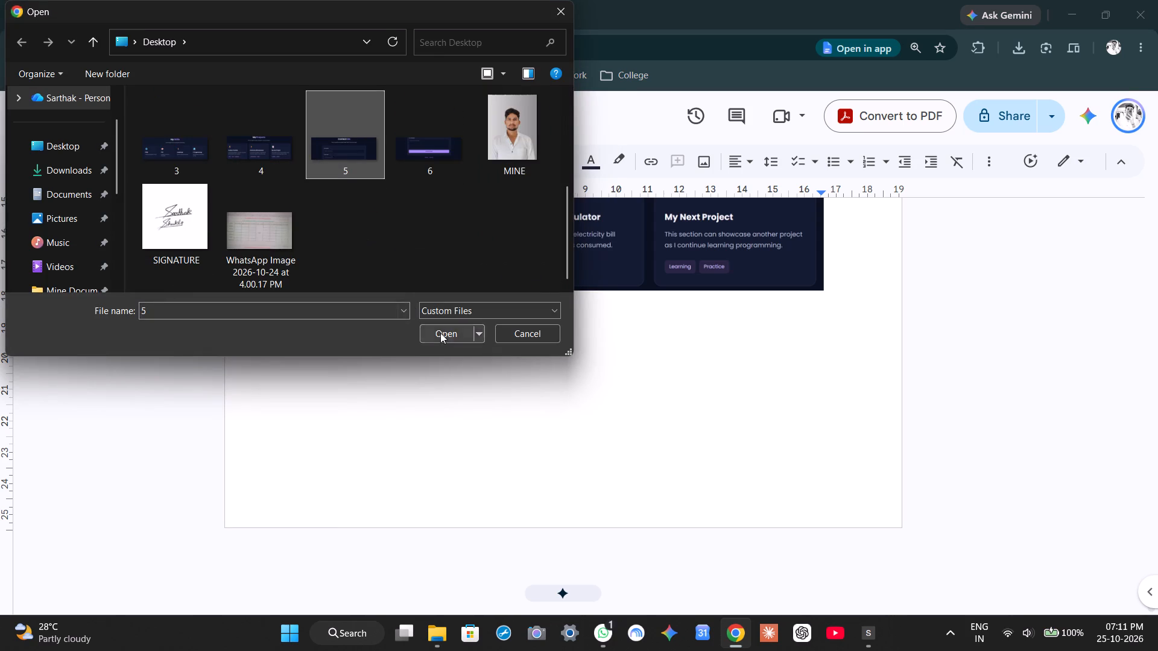
left_click(440, 333)
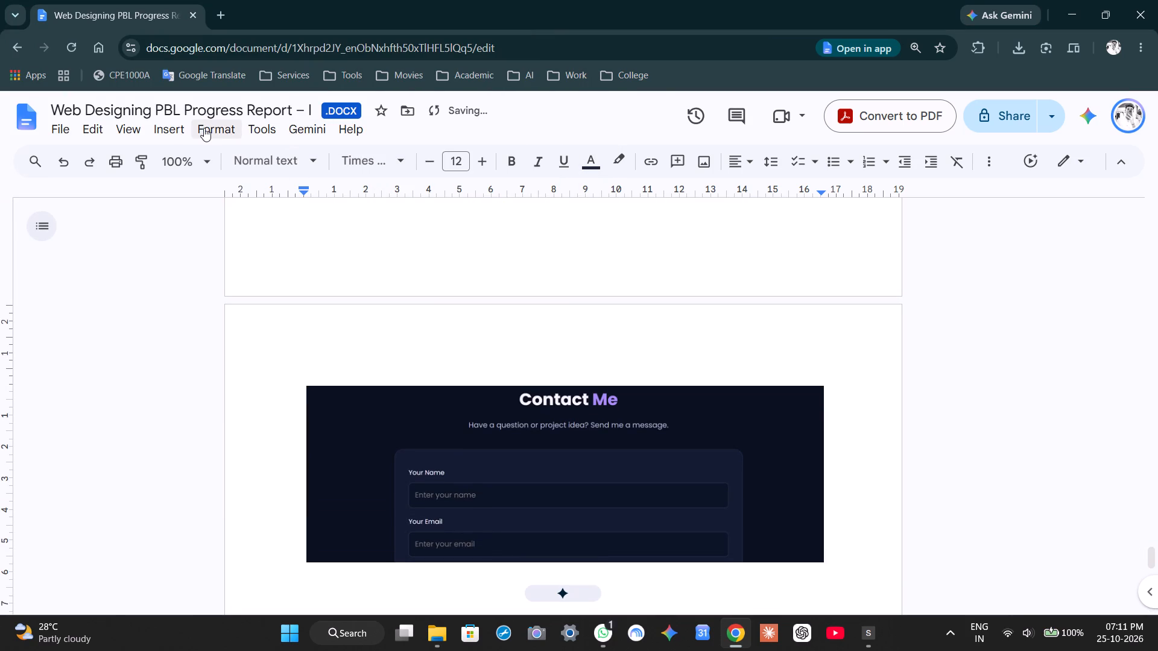
Insert image 6 from the Desktop directly after the first Contact Me screenshot.
left_click(176, 128)
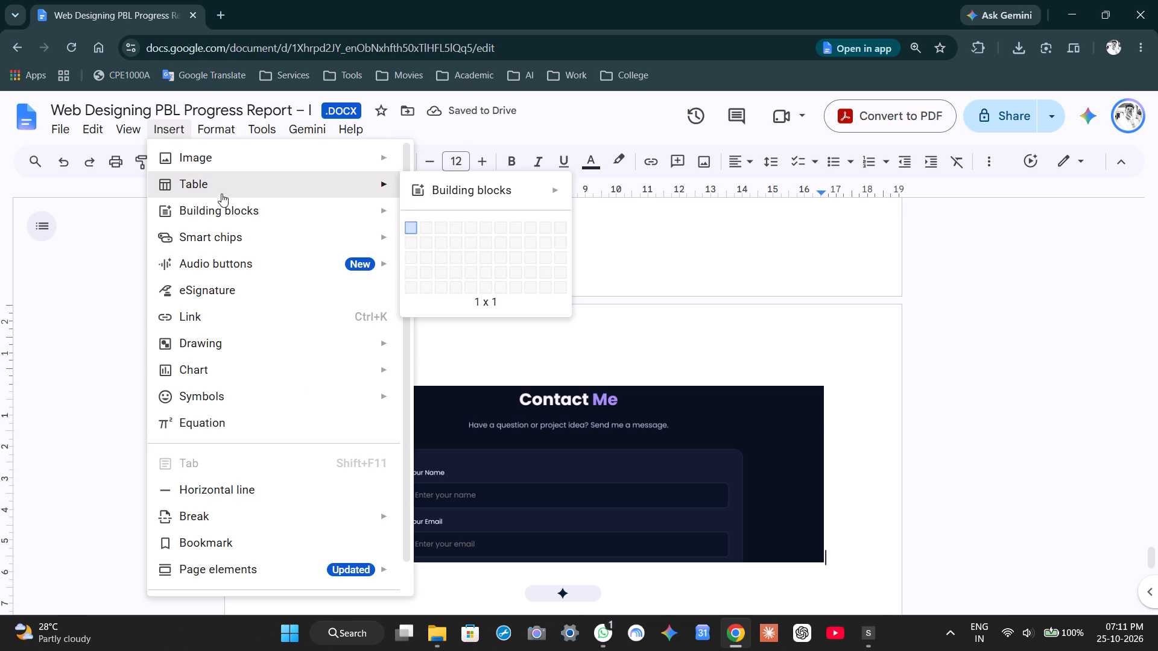
left_click(441, 206)
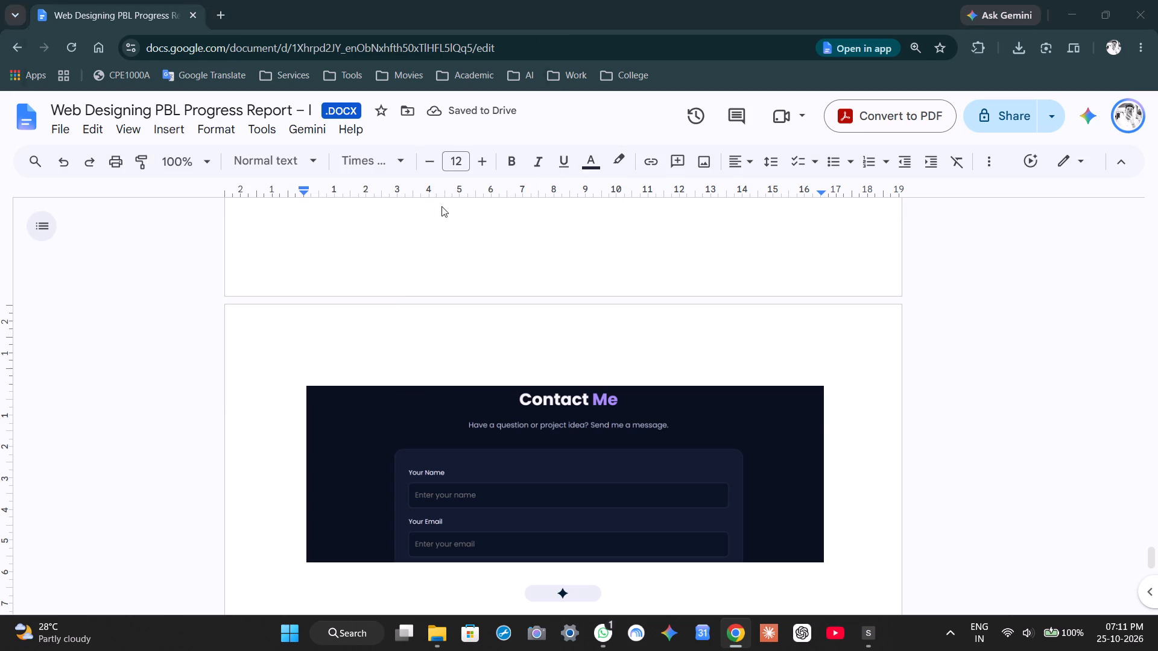
scroll(409, 206, "down", 9)
left_click(429, 165)
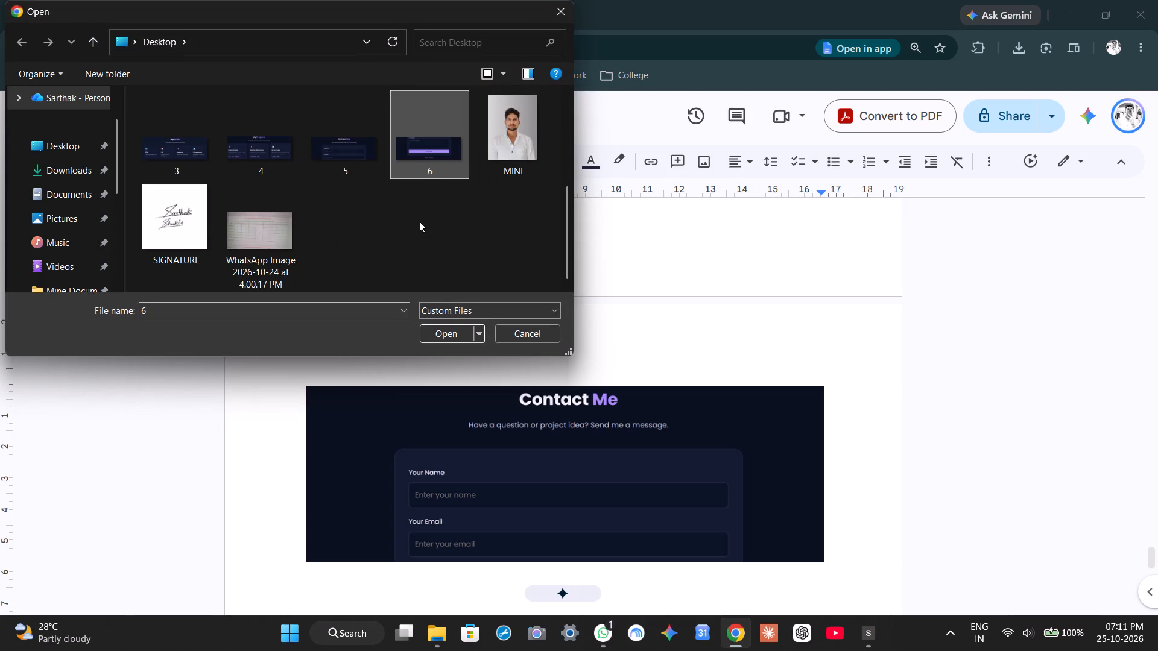
left_click(440, 333)
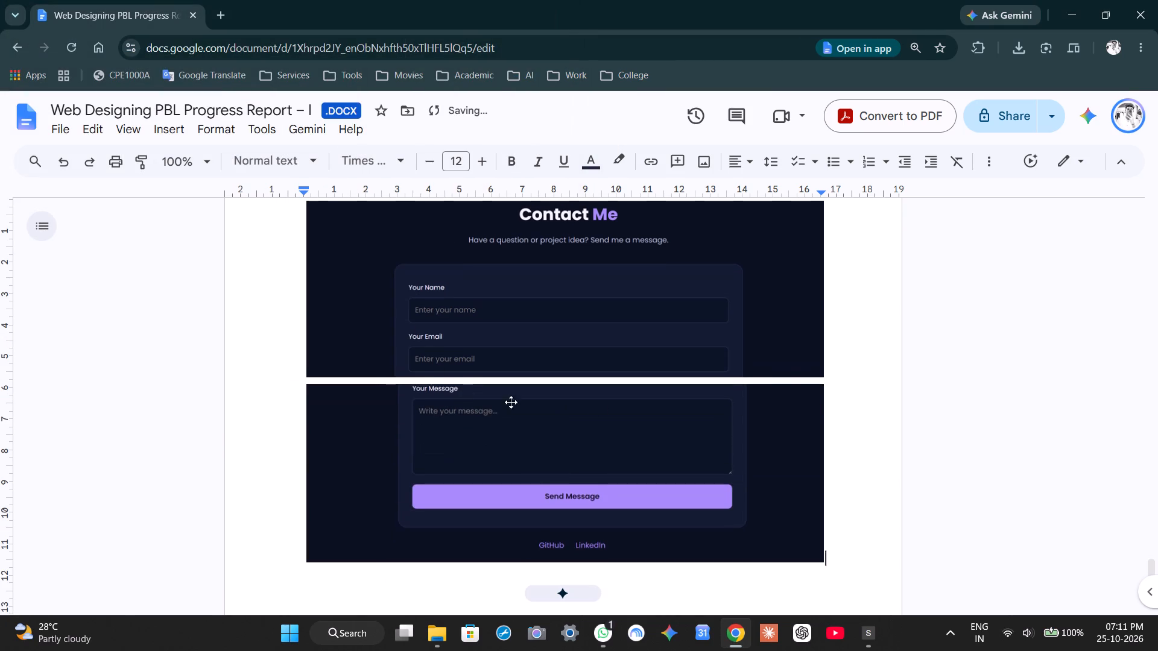
Look back through the report up to page 3 and save the document.
scroll(814, 399, "up", 15)
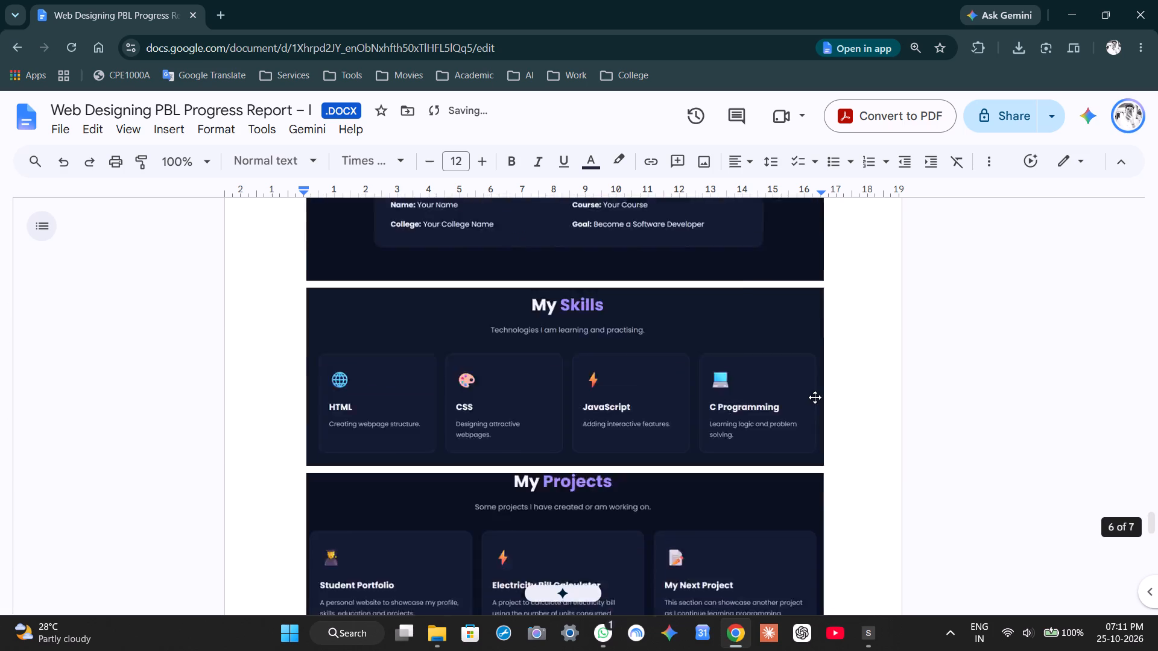
scroll(815, 397, "up", 20)
scroll(815, 397, "up", 13)
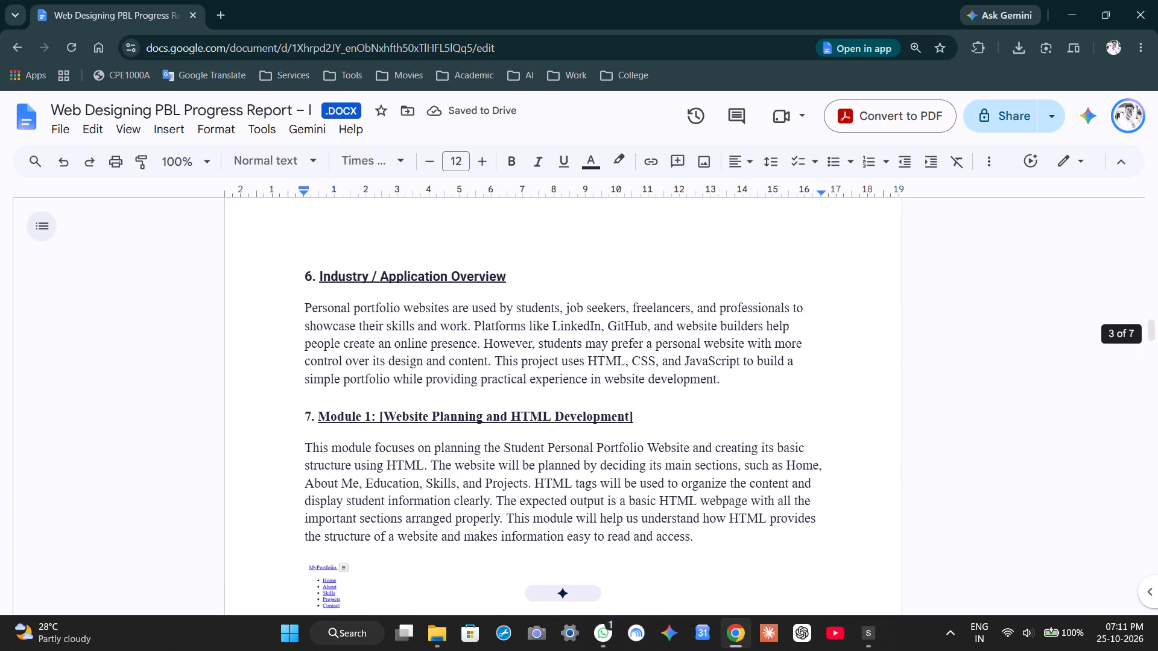
key("ctrl+s")
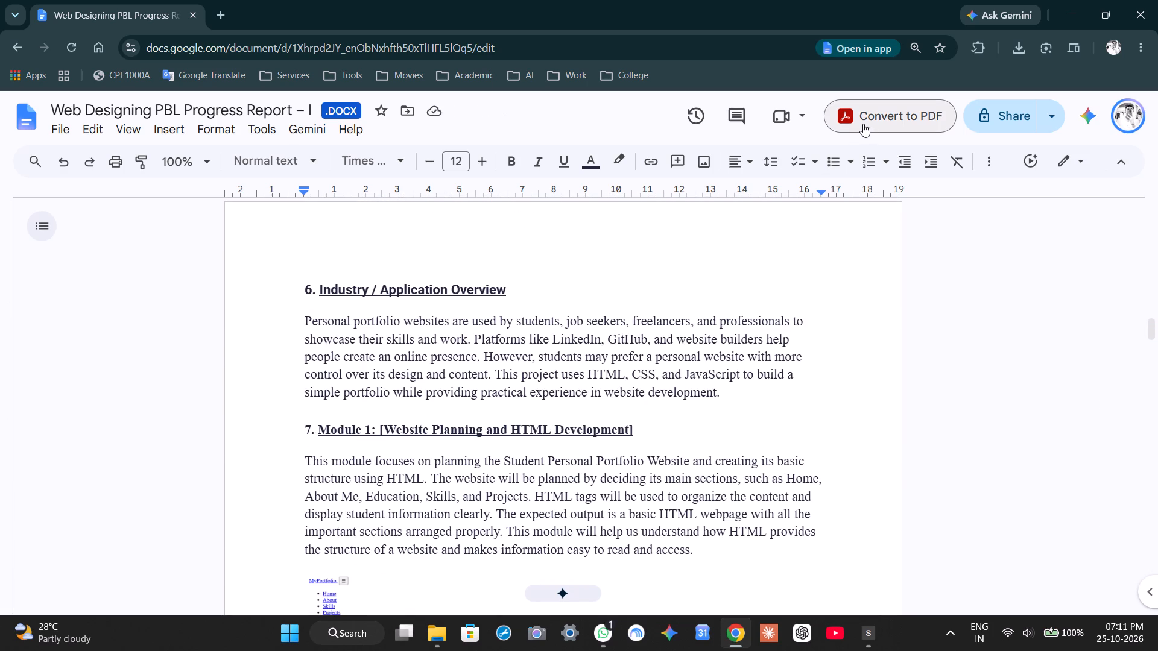
Convert the report to PDF with Adobe Acrobat and switch to the conversion tab.
left_click(863, 122)
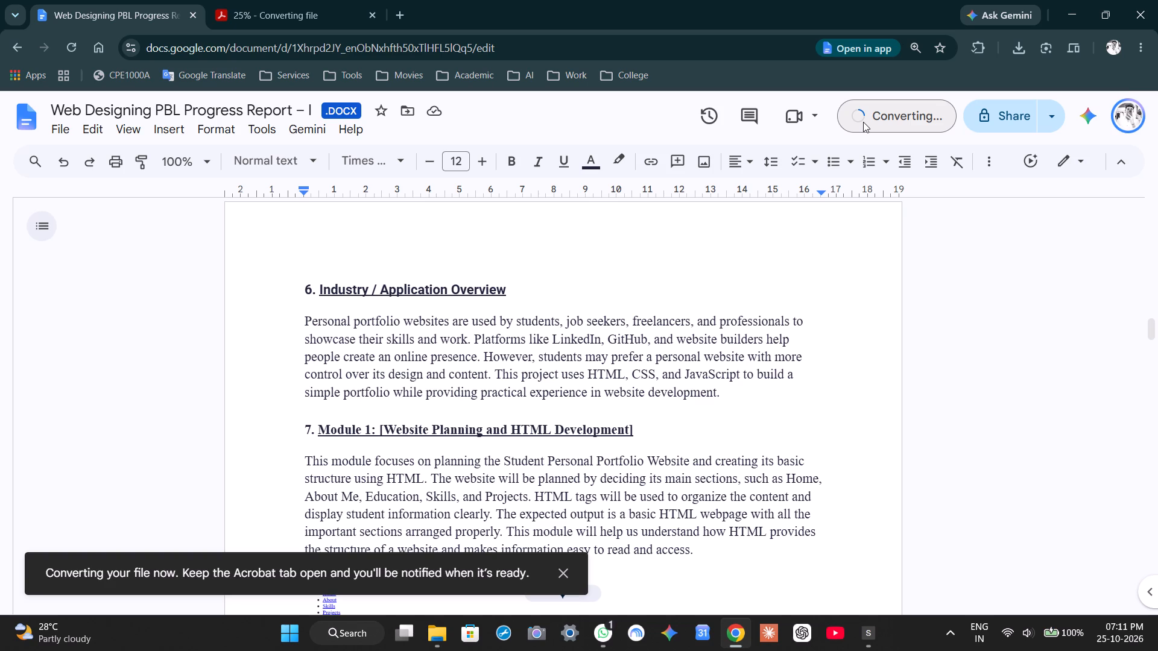
left_click(221, 0)
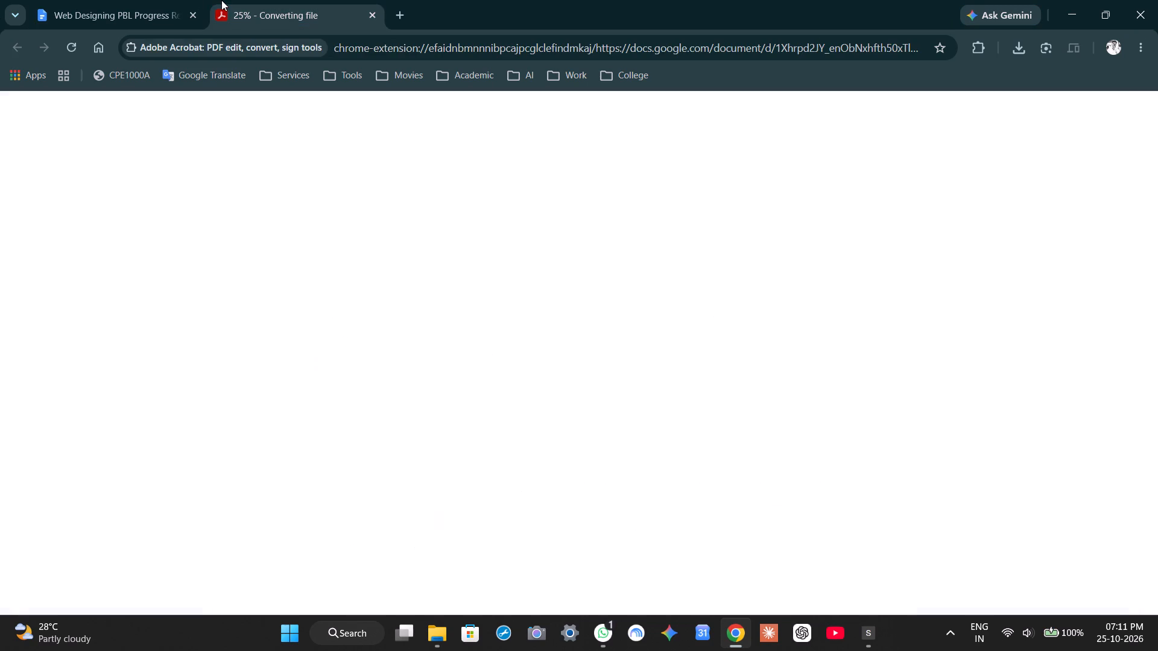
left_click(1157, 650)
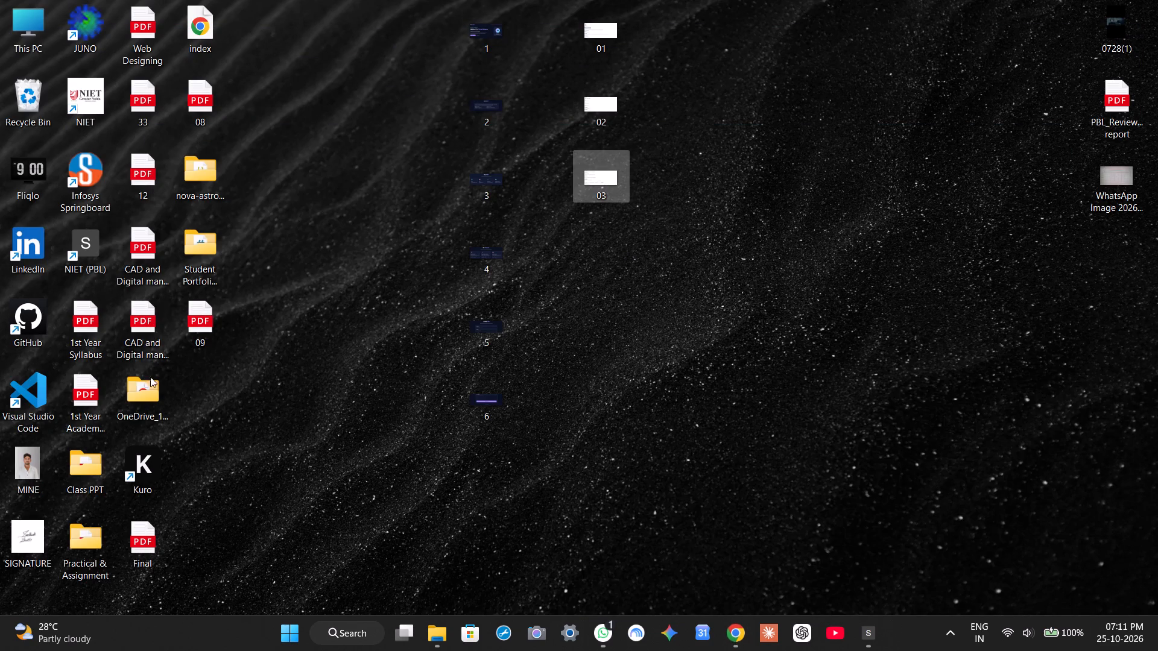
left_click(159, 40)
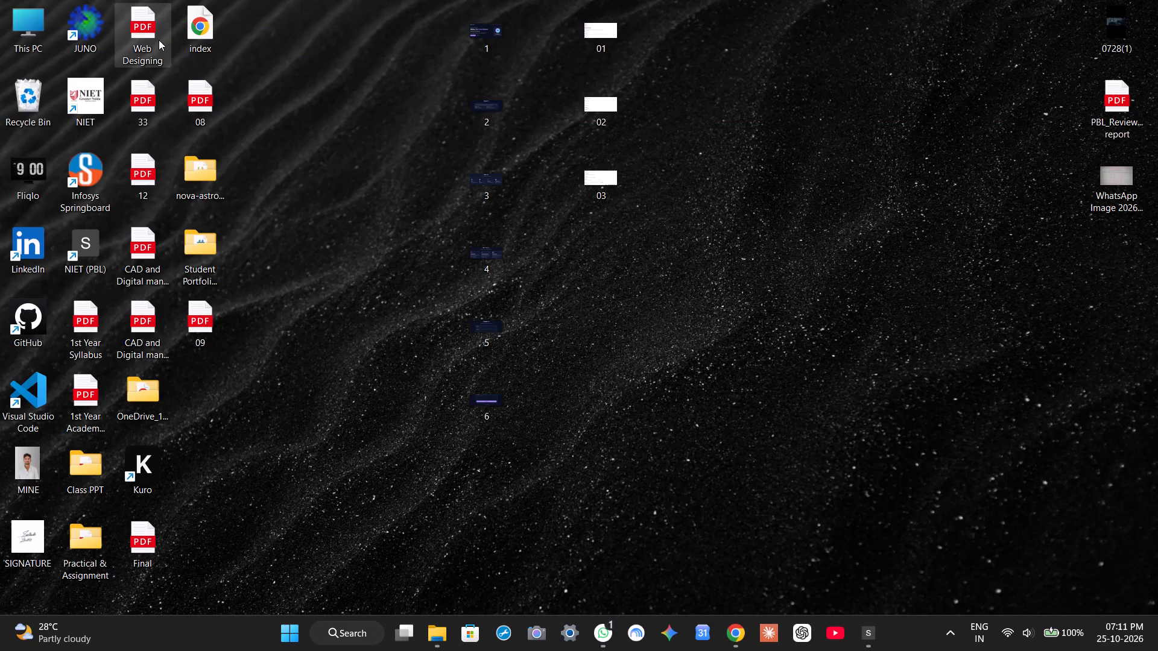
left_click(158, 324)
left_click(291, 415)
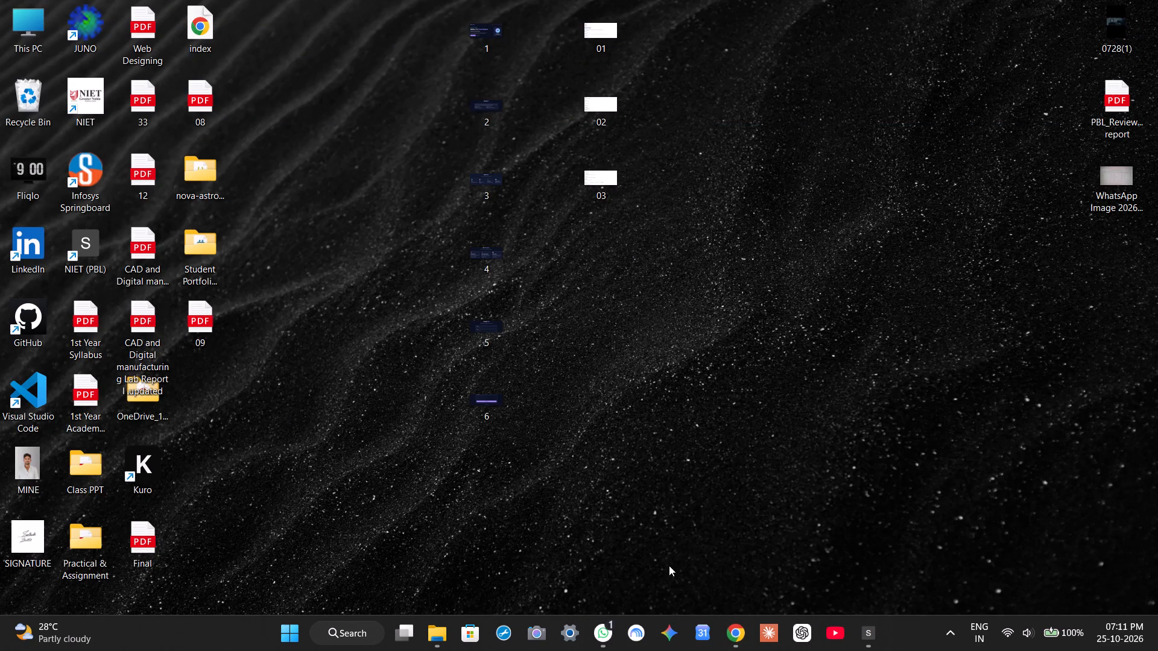
Download the converted Web Designing PBL Progress Report – I PDF and save it to the Desktop.
left_click(728, 629)
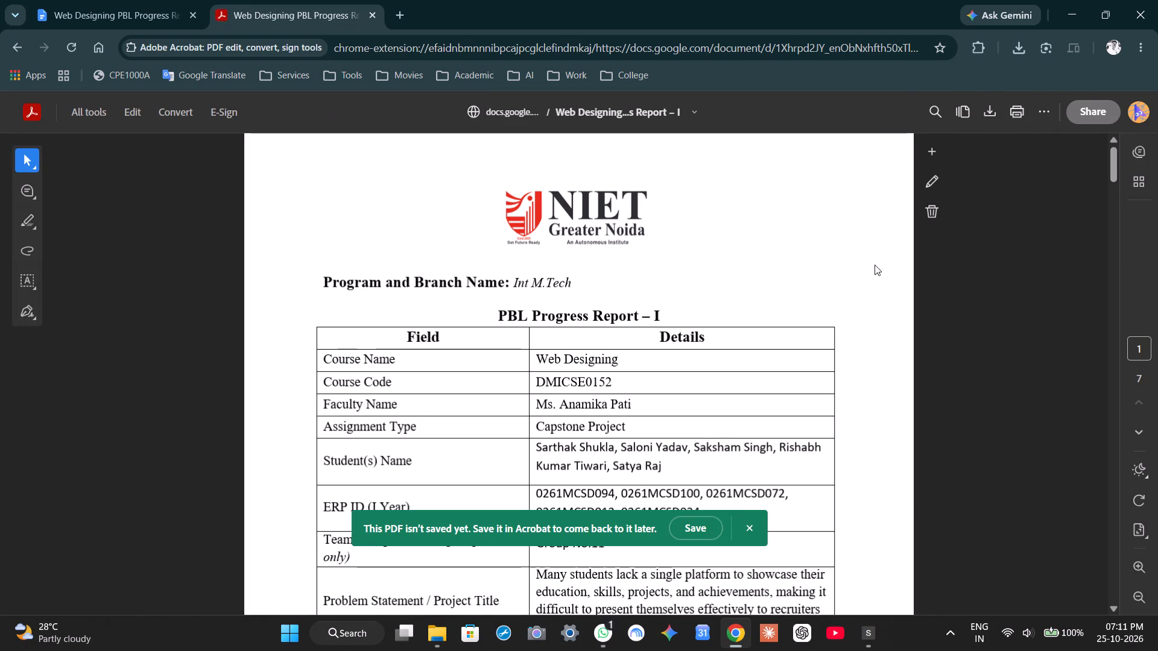
left_click(990, 114)
scroll(760, 328, "down", 5)
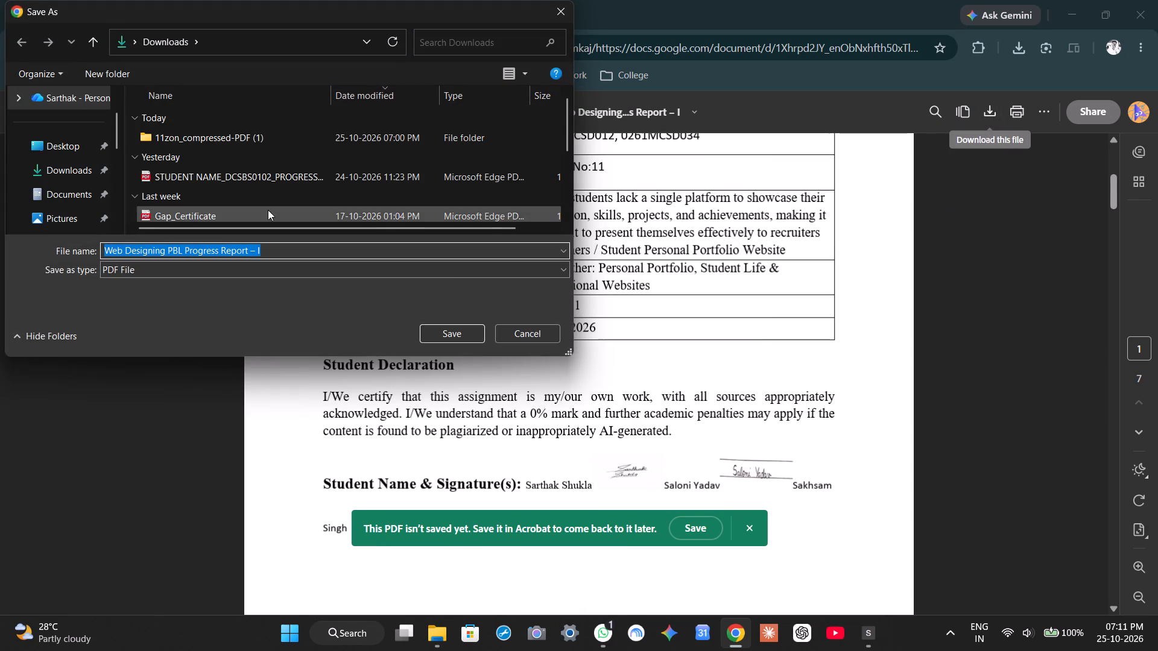
left_click(89, 140)
left_click(462, 332)
Look through the converted PDF as far as the Module 2 section, and close its tab.
scroll(733, 372, "down", 20)
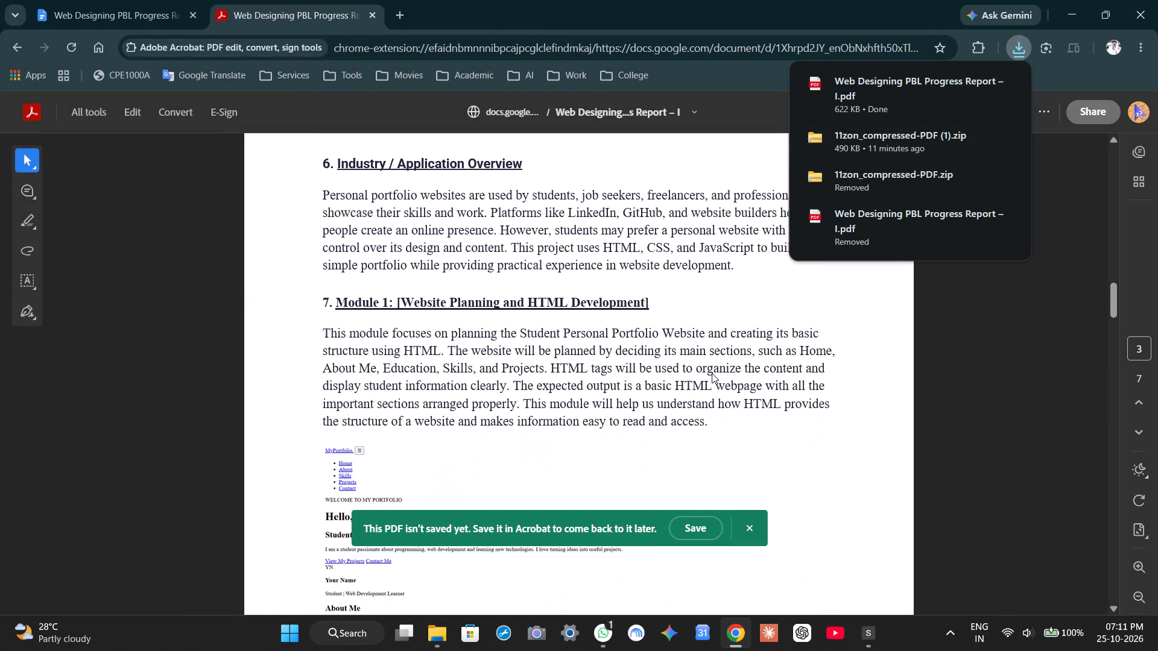
scroll(712, 373, "down", 11)
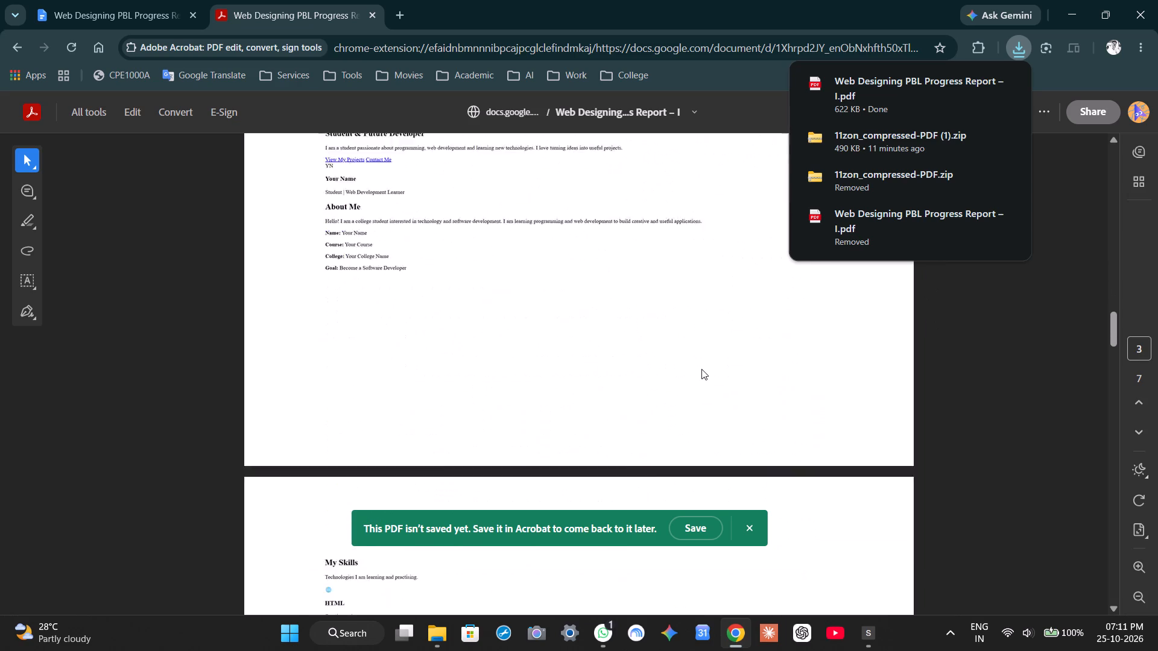
scroll(701, 369, "down", 6)
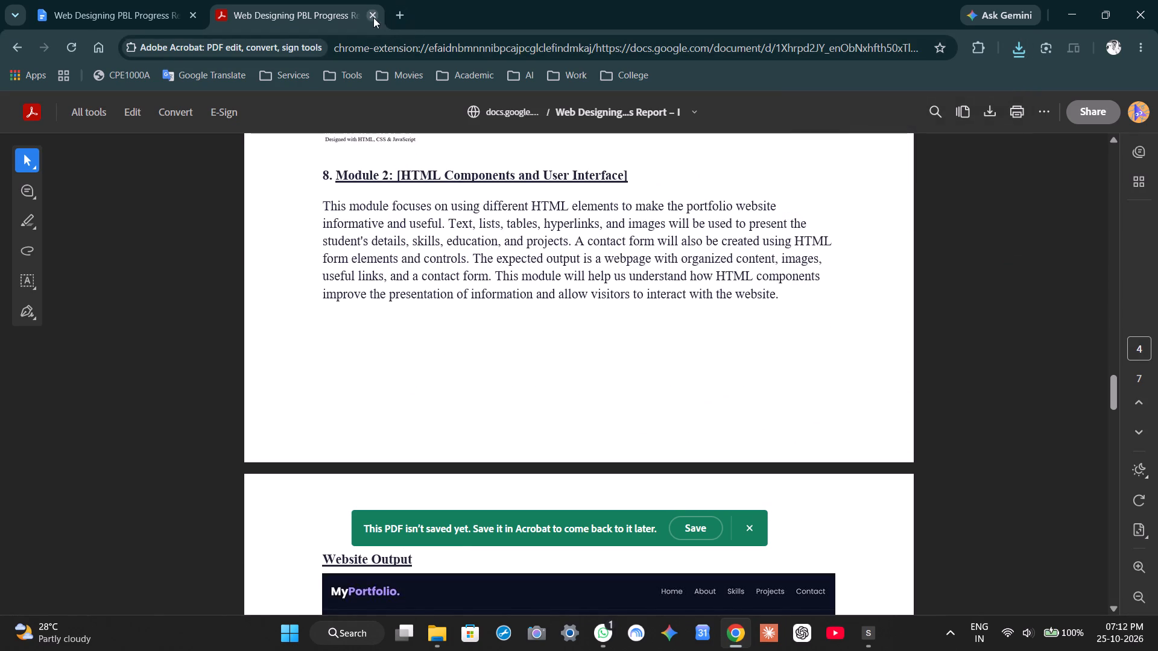
left_click(373, 17)
Check the existing Web Designing PBL Progress Report – I file in the Web Designing folder under Practical & Assignment, and close the folder.
left_click(1157, 650)
right_click(709, 218)
left_click(782, 292)
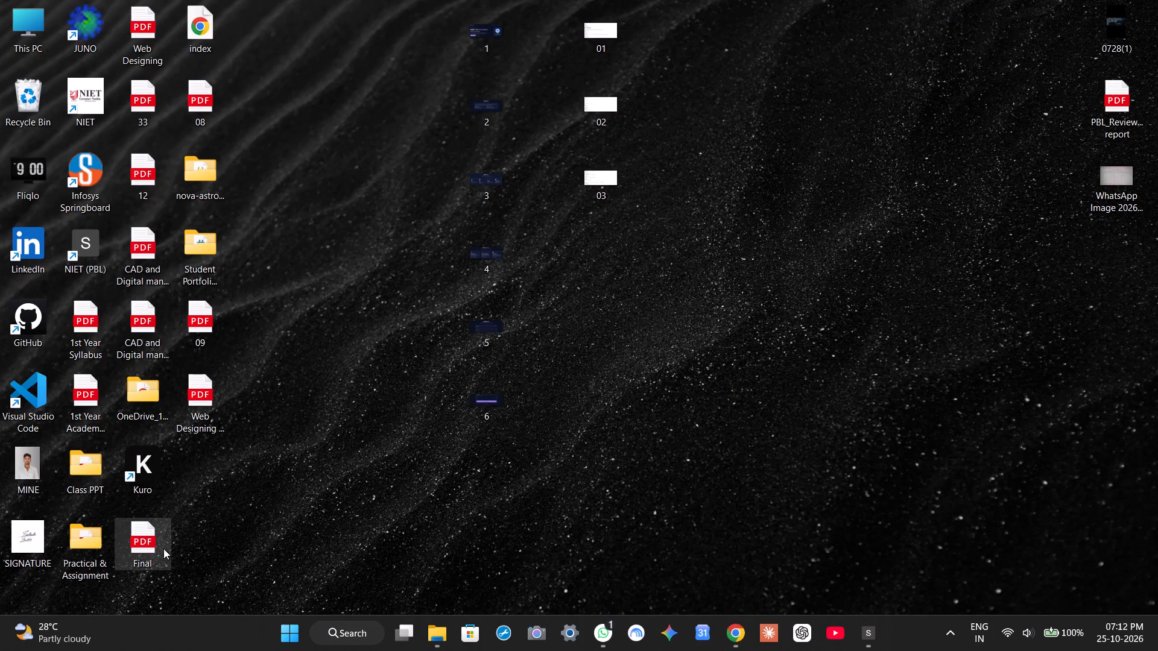
left_click(193, 423)
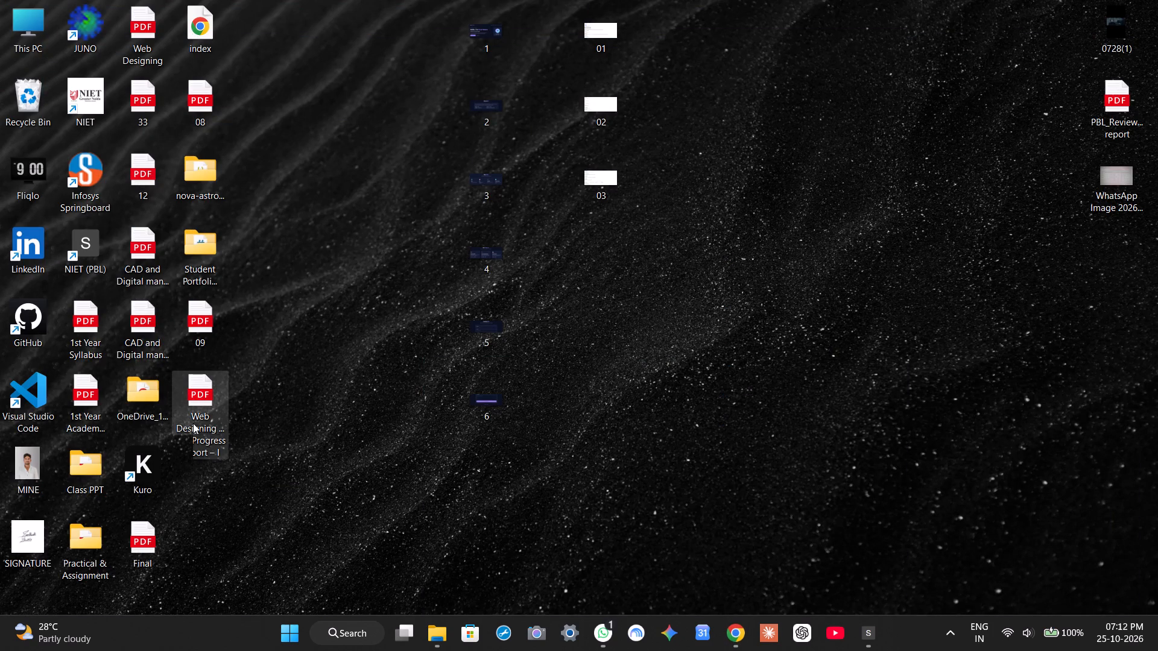
triple_click(72, 559)
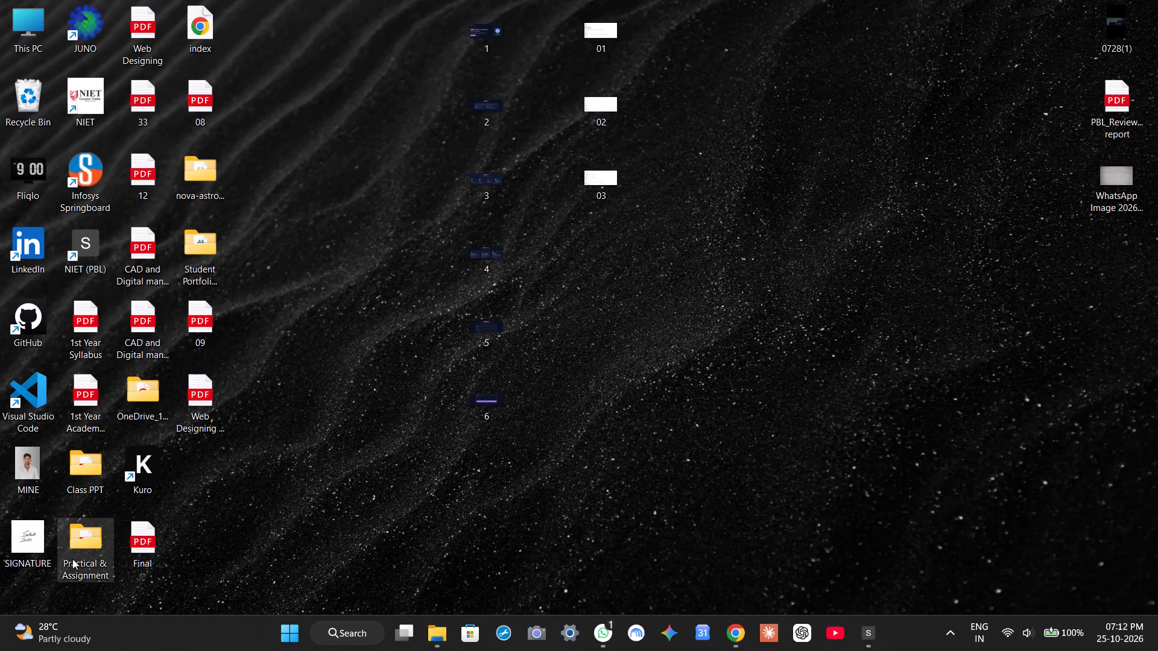
double_click(696, 167)
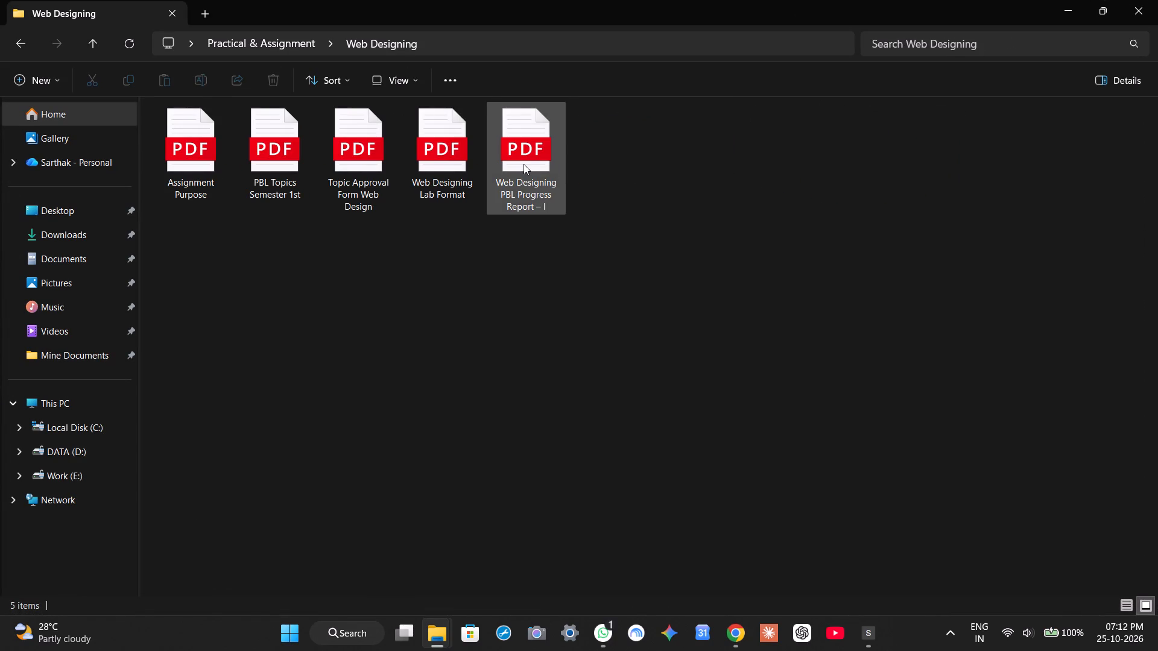
left_click(524, 164)
right_click(524, 164)
left_click(603, 389)
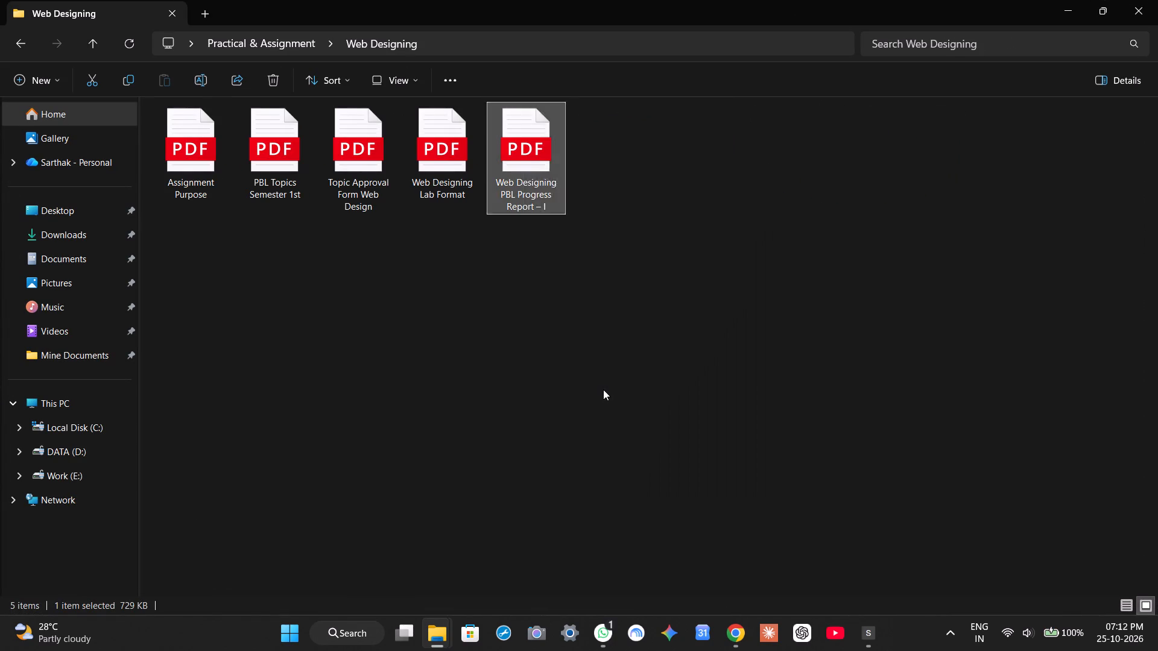
left_click(841, 172)
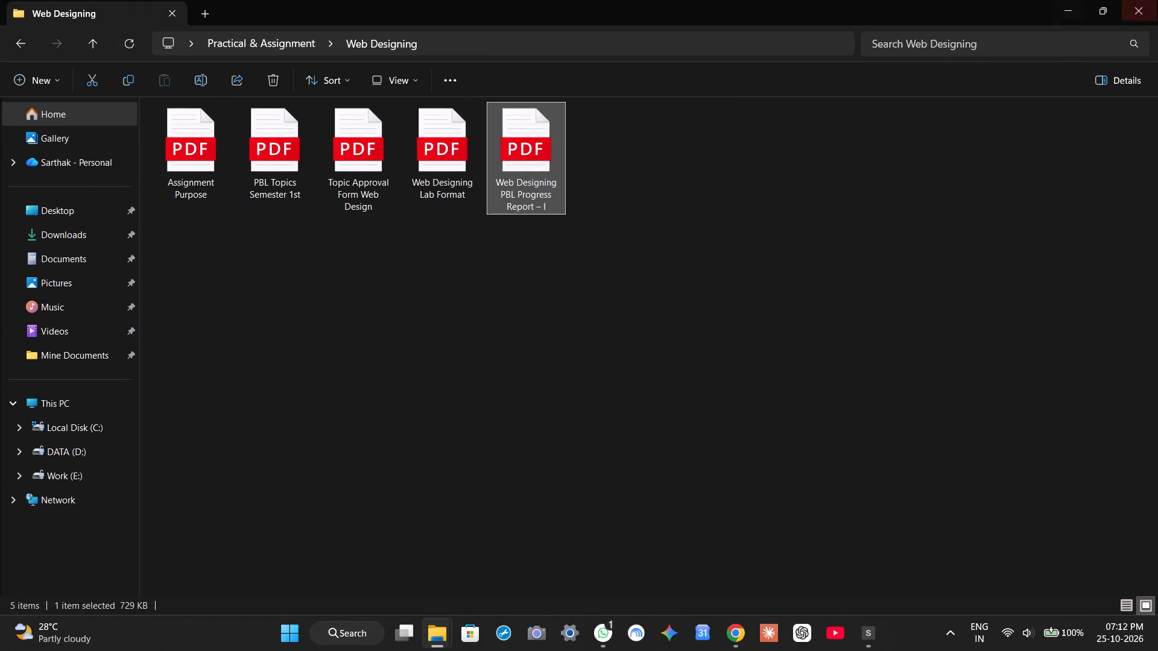
left_click(1157, 0)
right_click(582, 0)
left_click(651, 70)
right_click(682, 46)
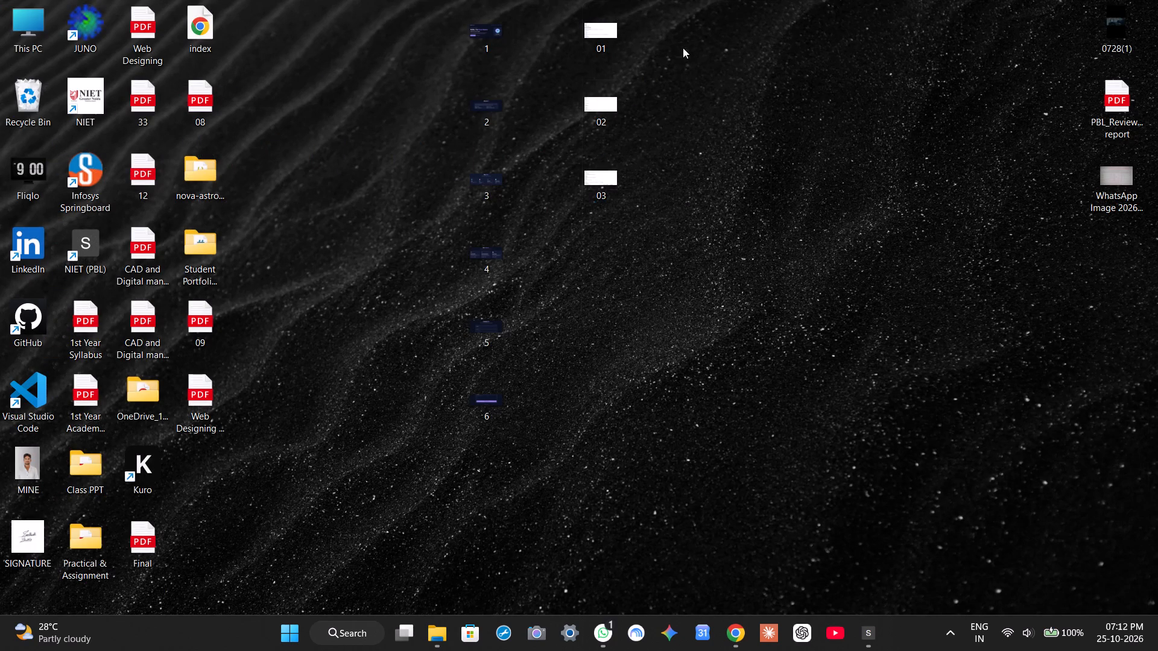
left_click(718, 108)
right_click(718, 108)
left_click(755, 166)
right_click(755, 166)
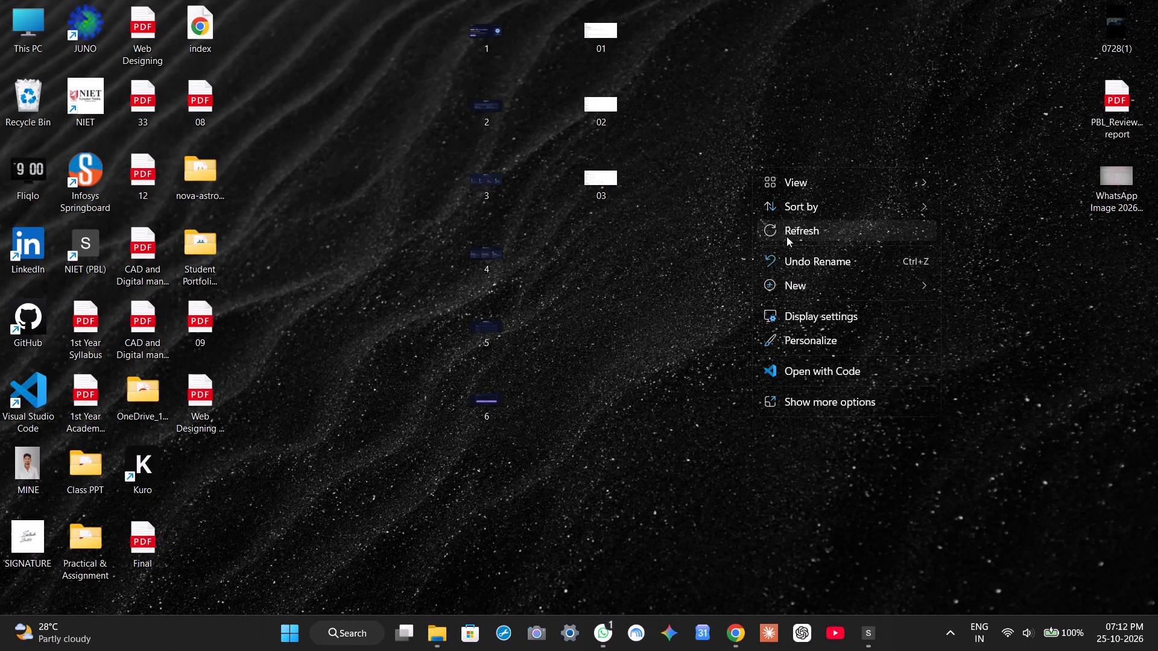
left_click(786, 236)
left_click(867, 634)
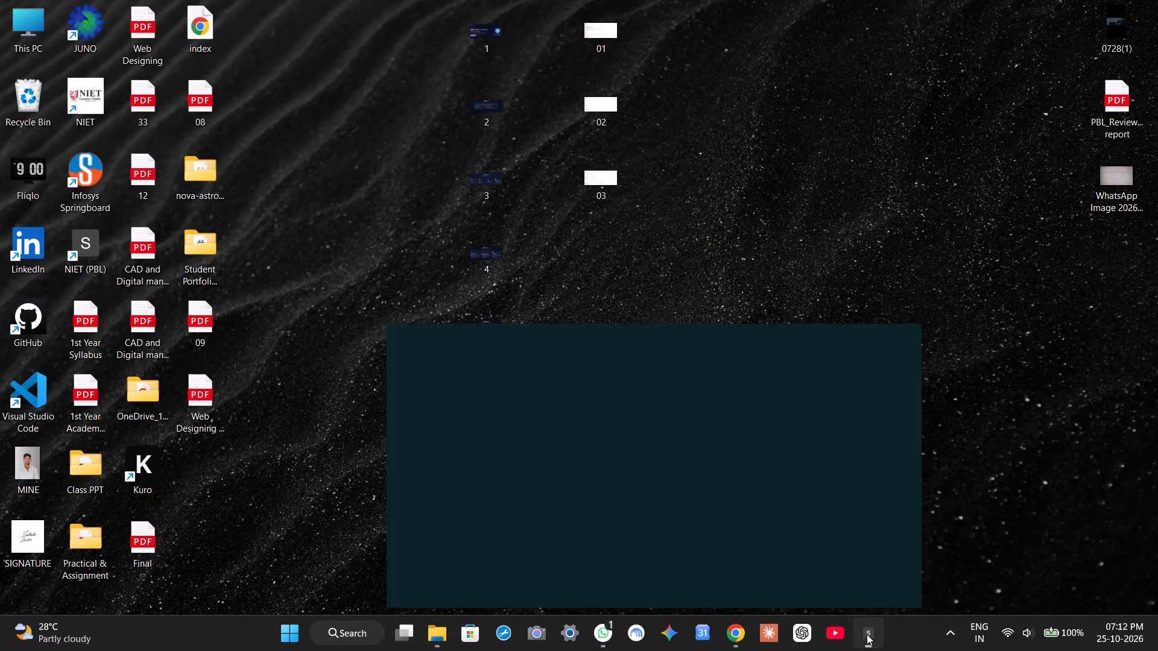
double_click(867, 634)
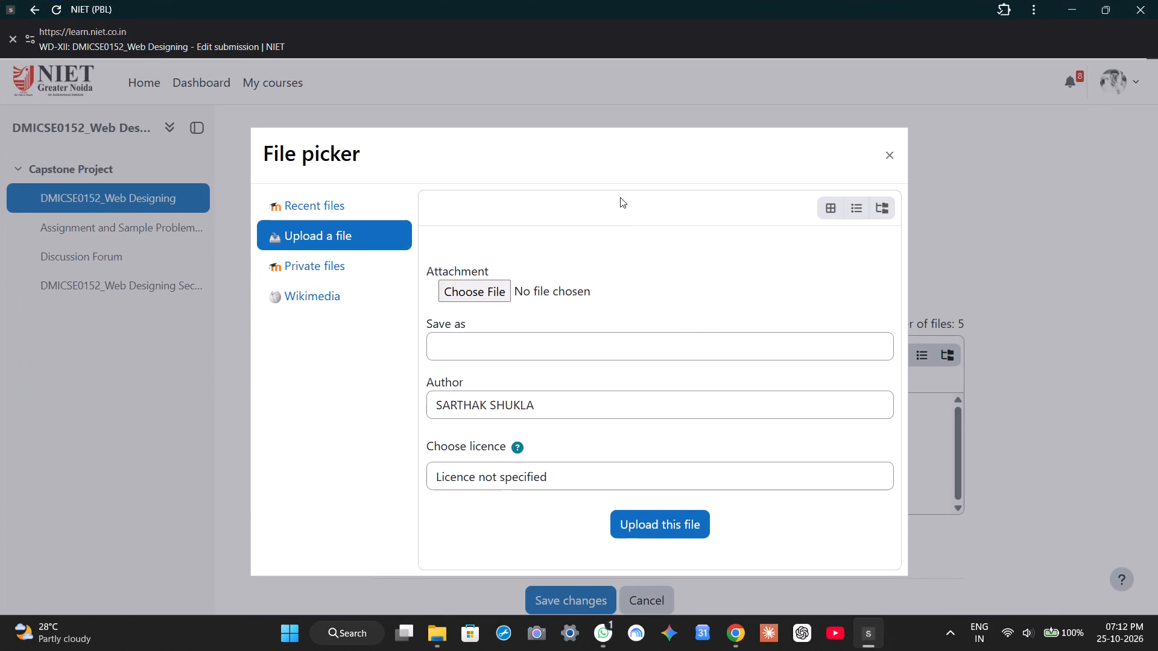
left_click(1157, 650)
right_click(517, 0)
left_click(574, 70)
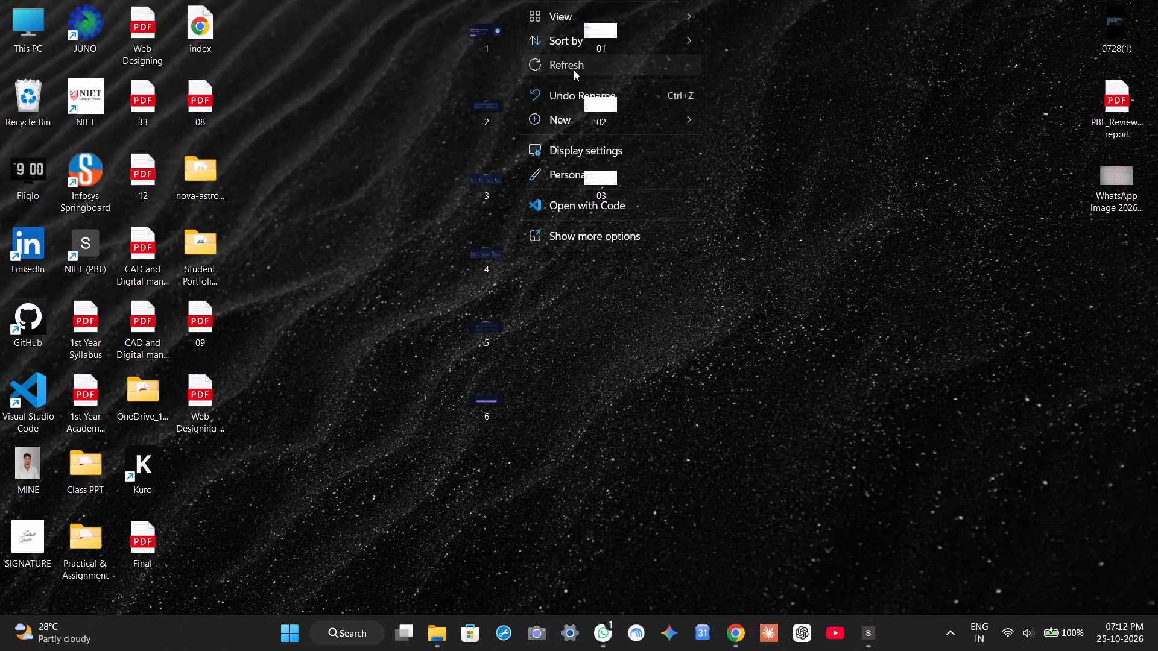
Open Desktop image 1 in Paint, resize it to 70 percent, save it over the original, and check it in Photos.
right_click(470, 20)
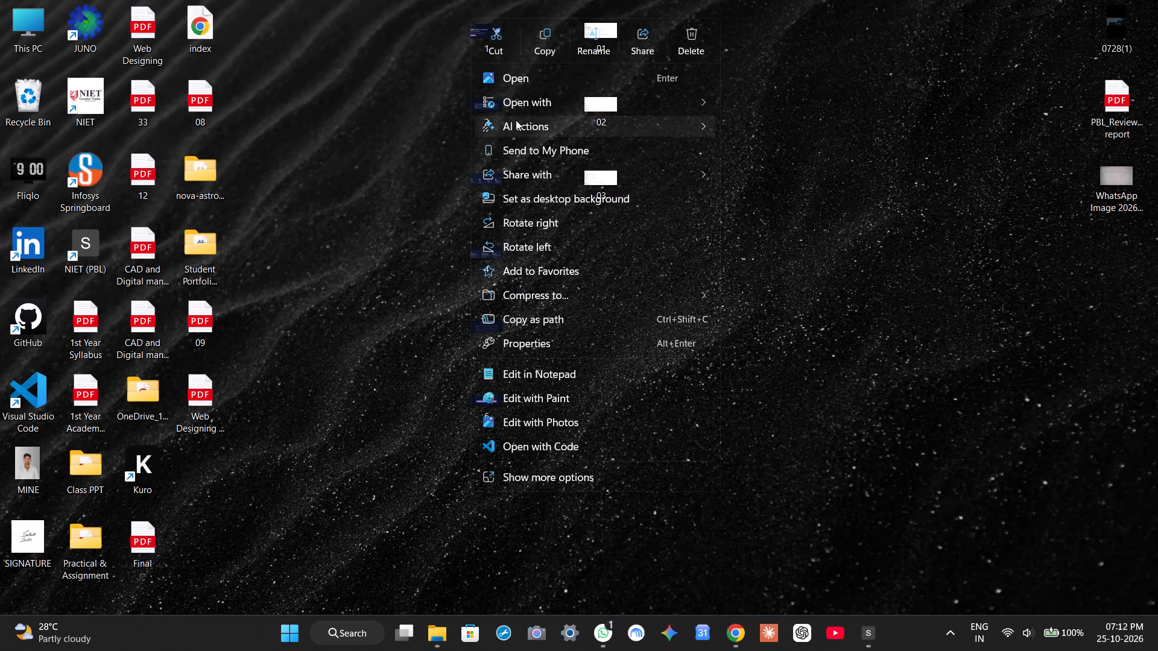
left_click(531, 104)
left_click(777, 105)
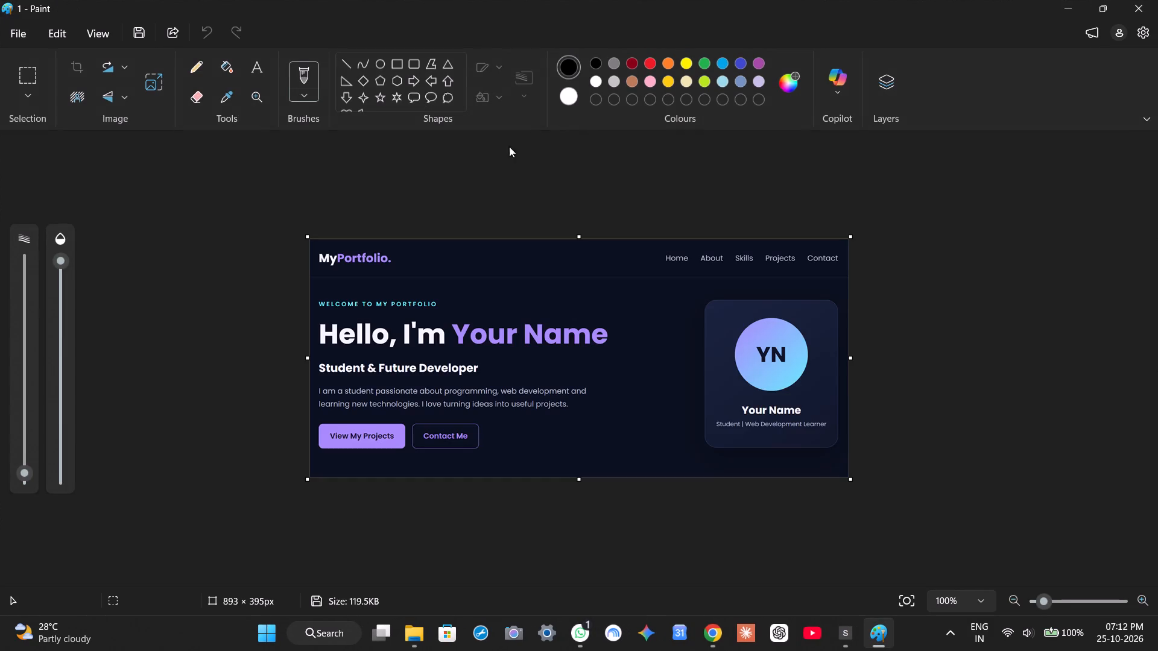
left_click(150, 82)
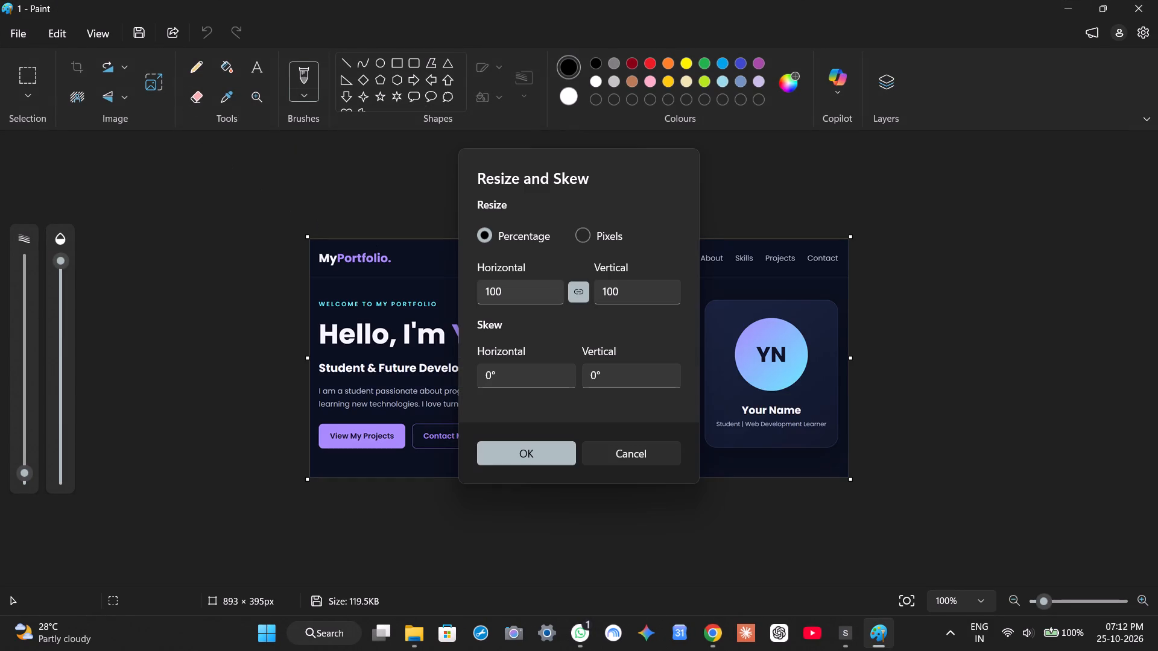
left_click(527, 292)
type("70")
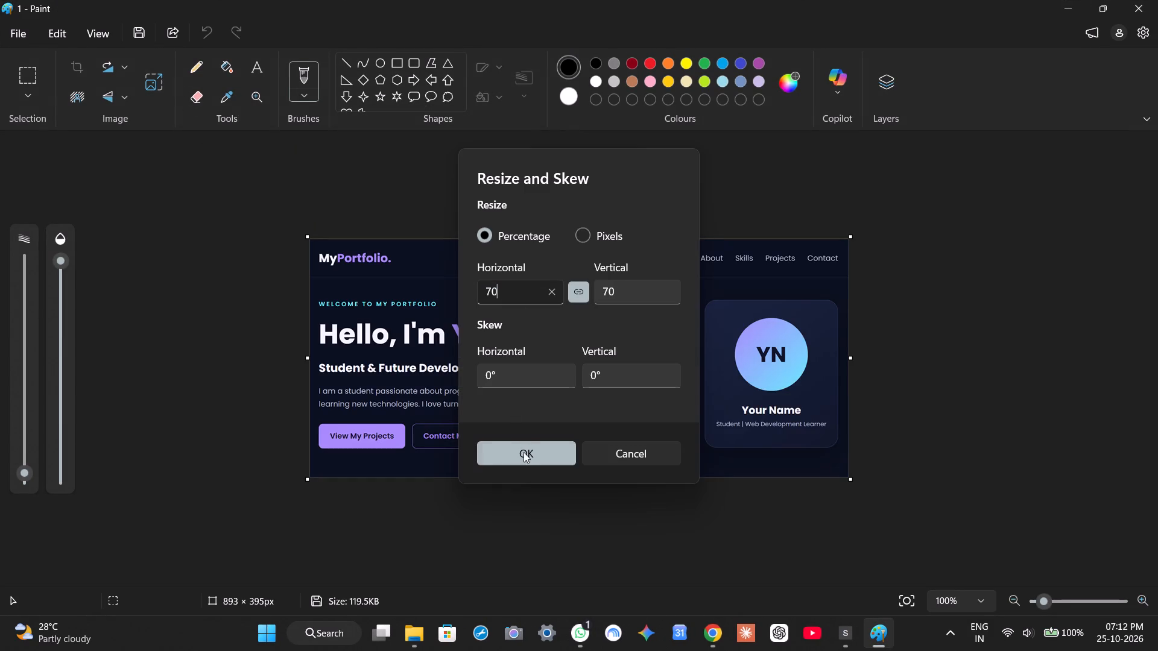
left_click(524, 454)
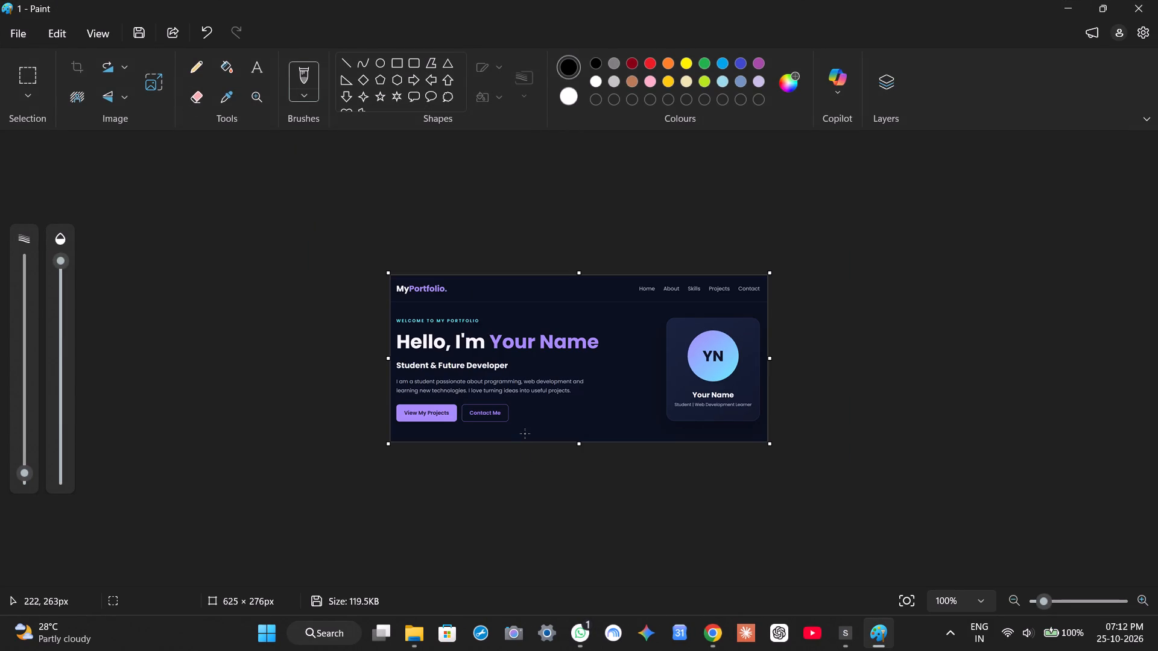
key("ctrl+s")
key("ctrl+s")
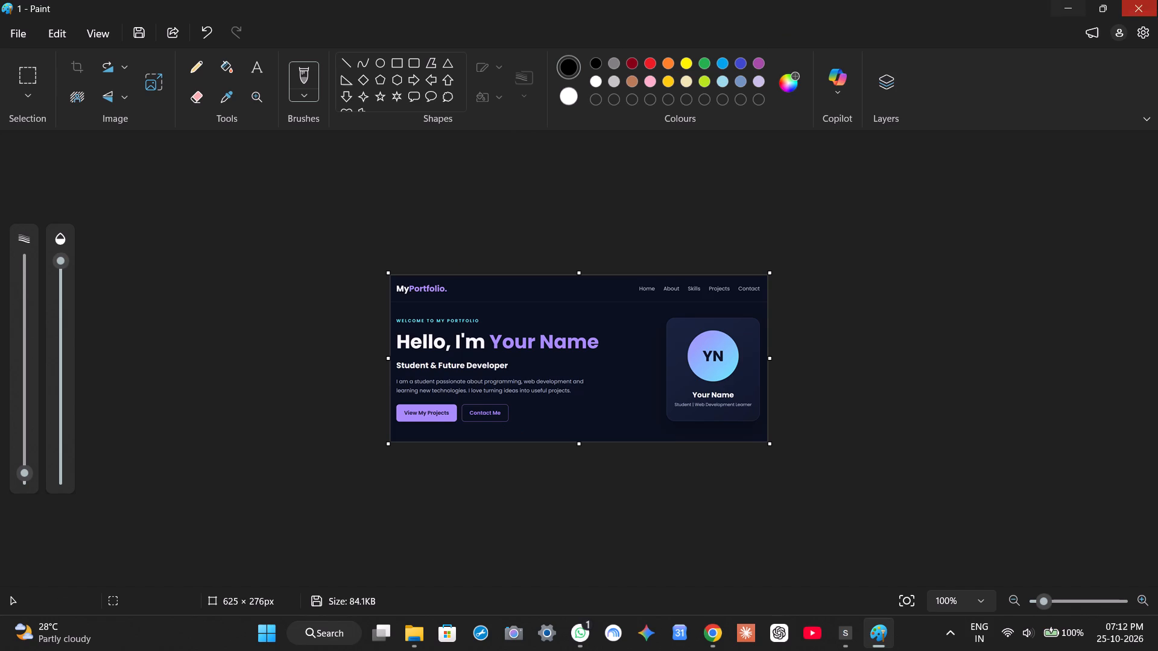
left_click(1157, 0)
double_click(488, 50)
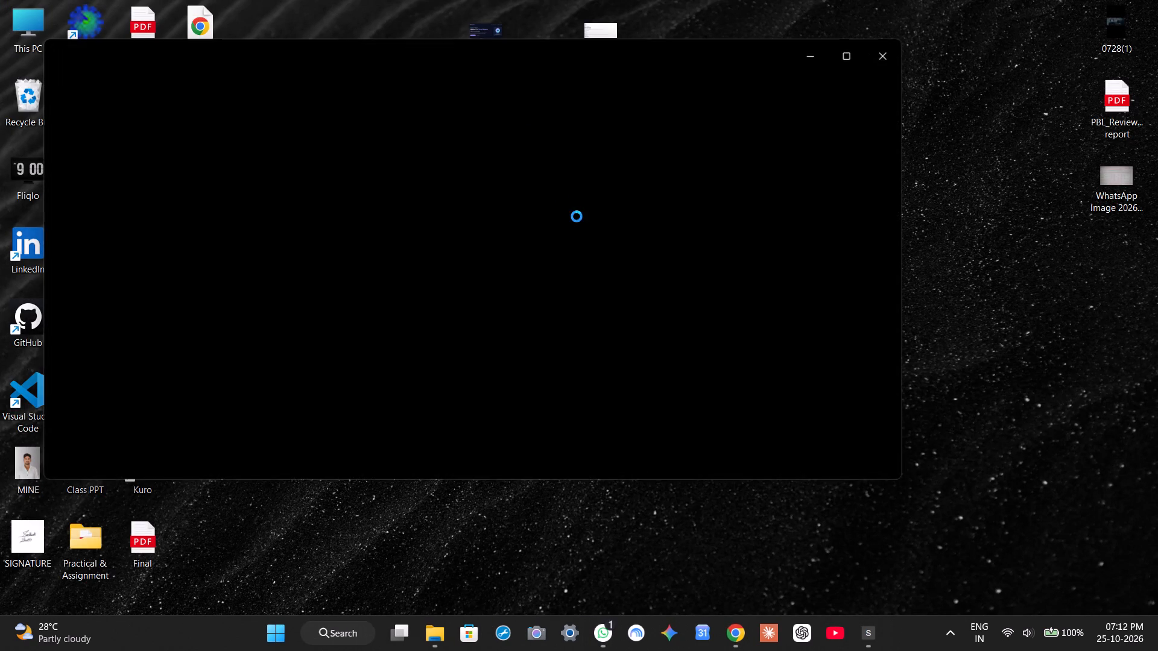
scroll(507, 281, "up", 7)
left_click(872, 46)
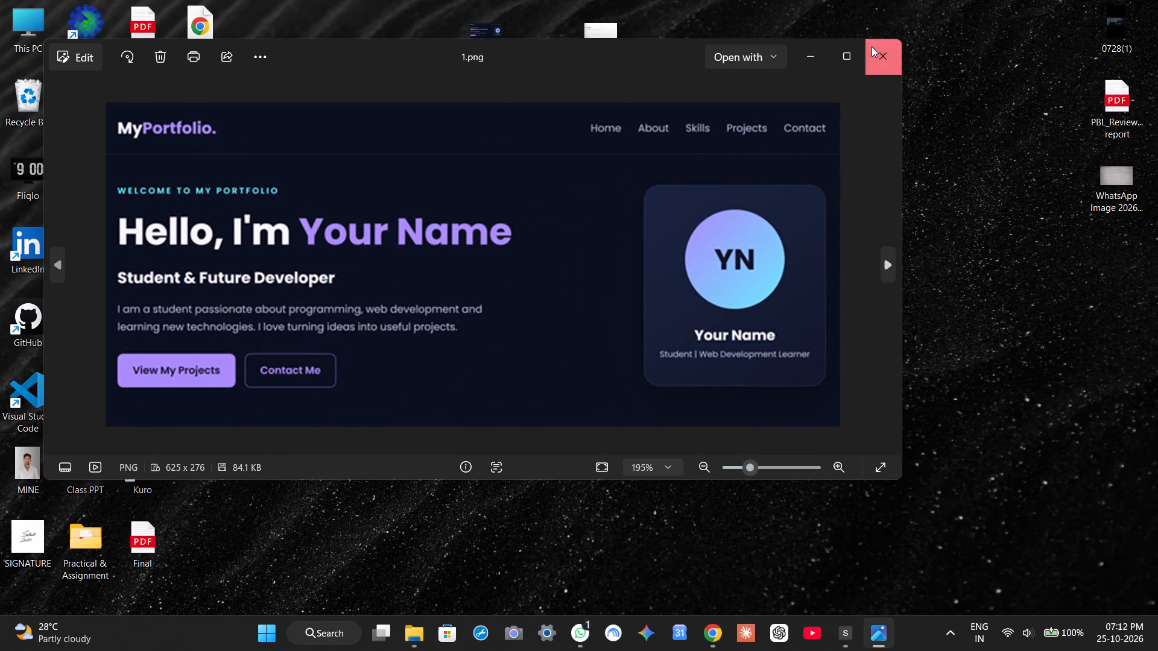
Open Desktop image 2 in Paint, resize it to 70 percent, save it and close Paint.
right_click(495, 115)
right_click(484, 107)
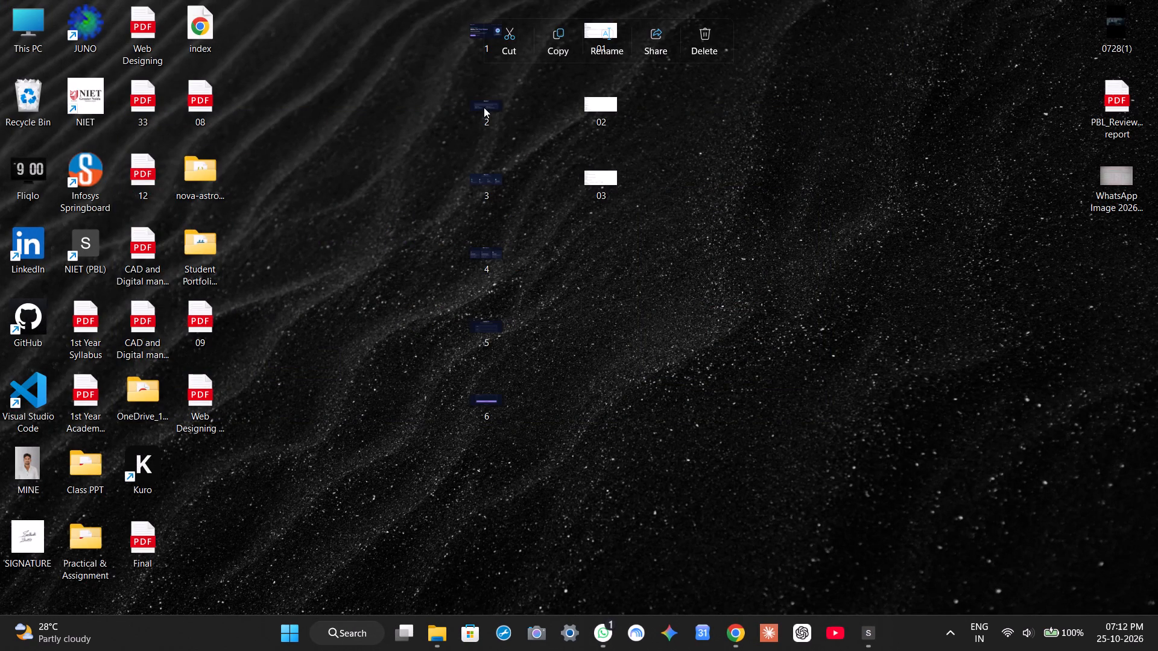
left_click(514, 109)
left_click(781, 107)
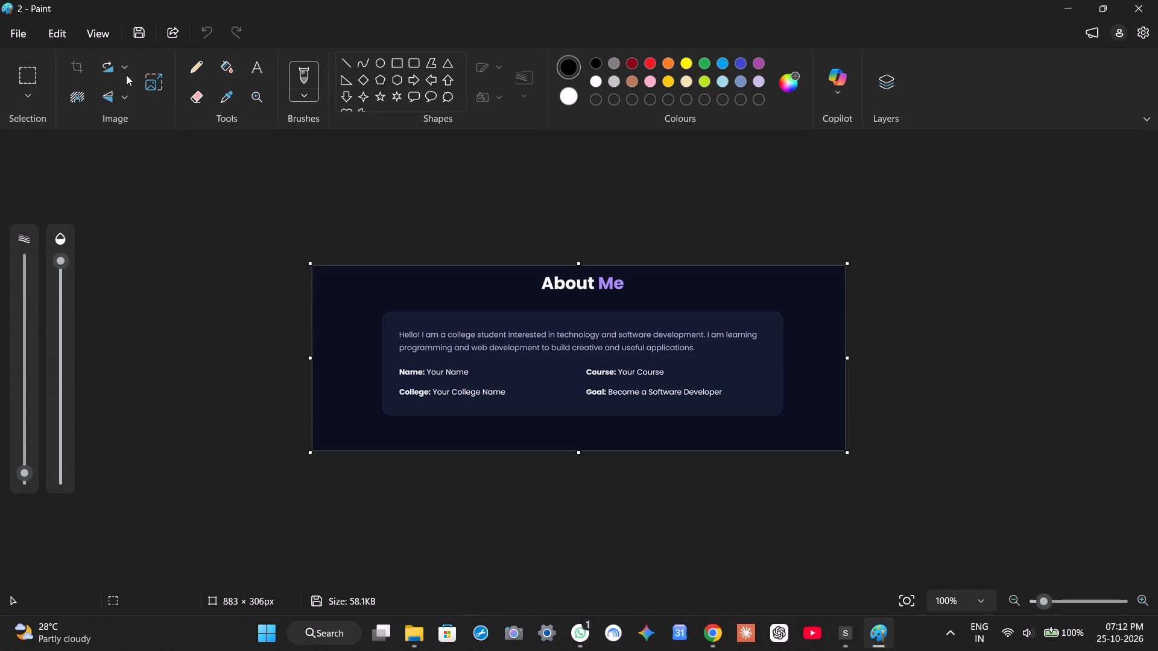
left_click(157, 81)
left_click(527, 294)
type("70")
key("Return")
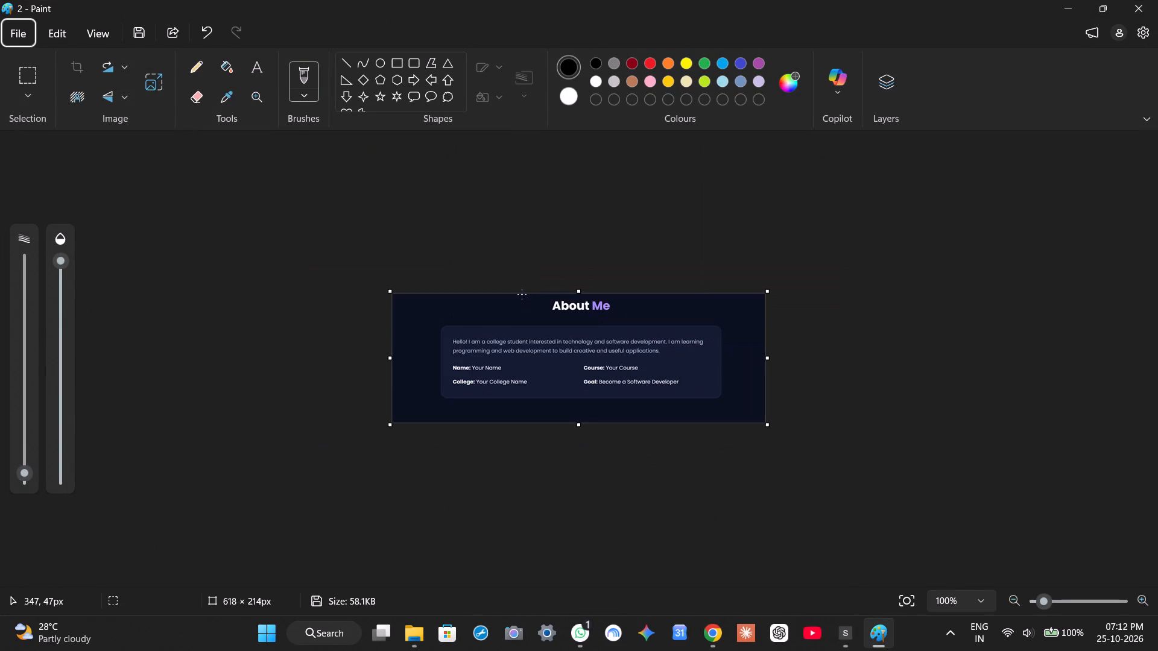
key("ctrl+s")
left_click(1157, 0)
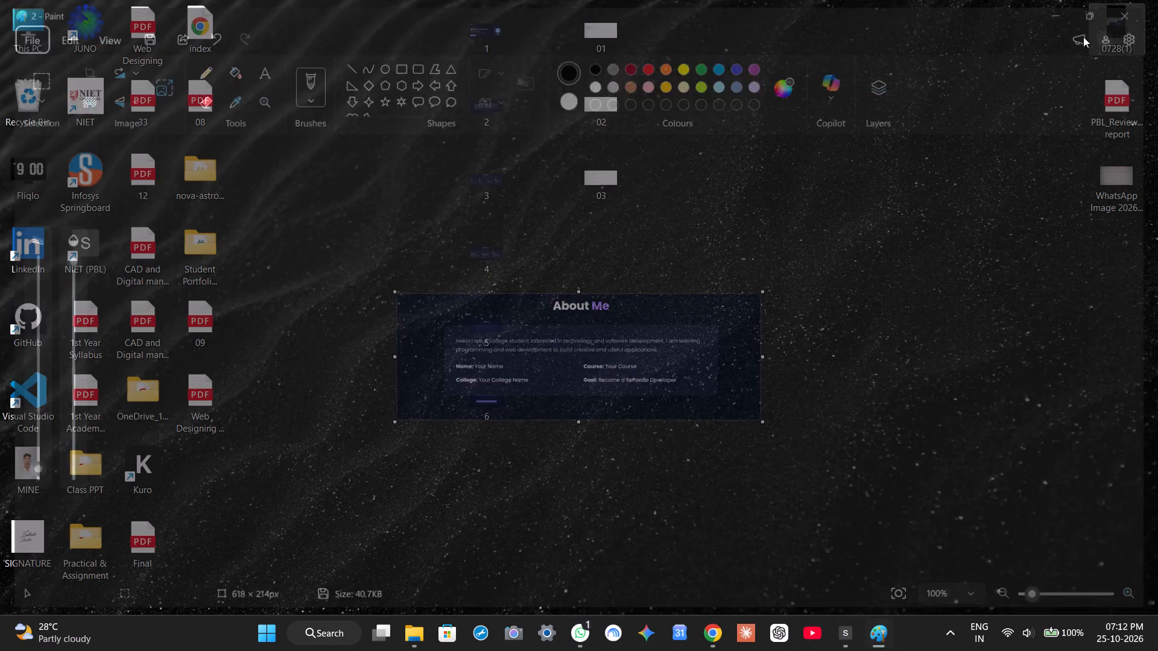
Open Desktop image 3 in Paint, resize it to 70 percent, save it and close Paint.
right_click(475, 184)
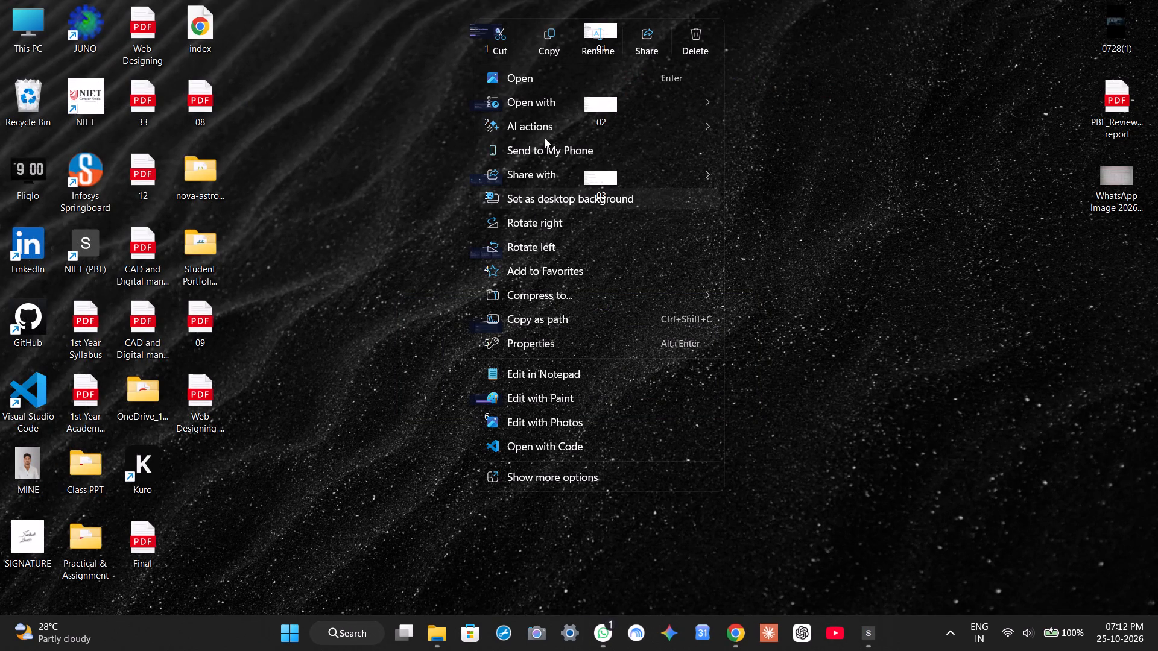
left_click(544, 108)
left_click(753, 104)
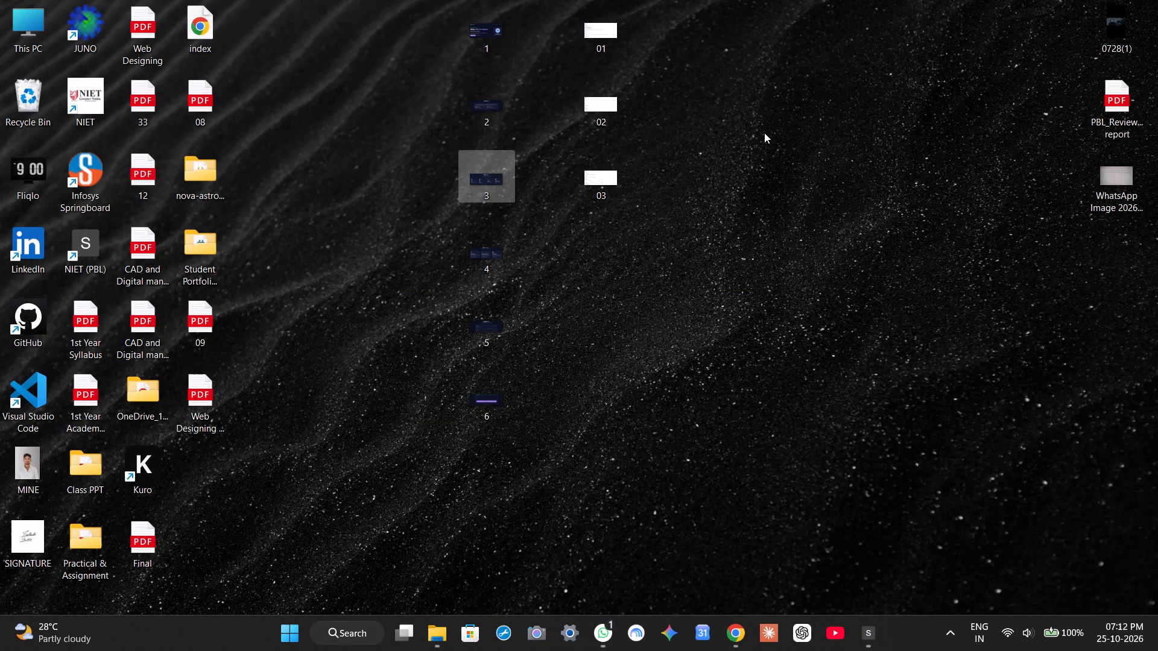
left_click(151, 85)
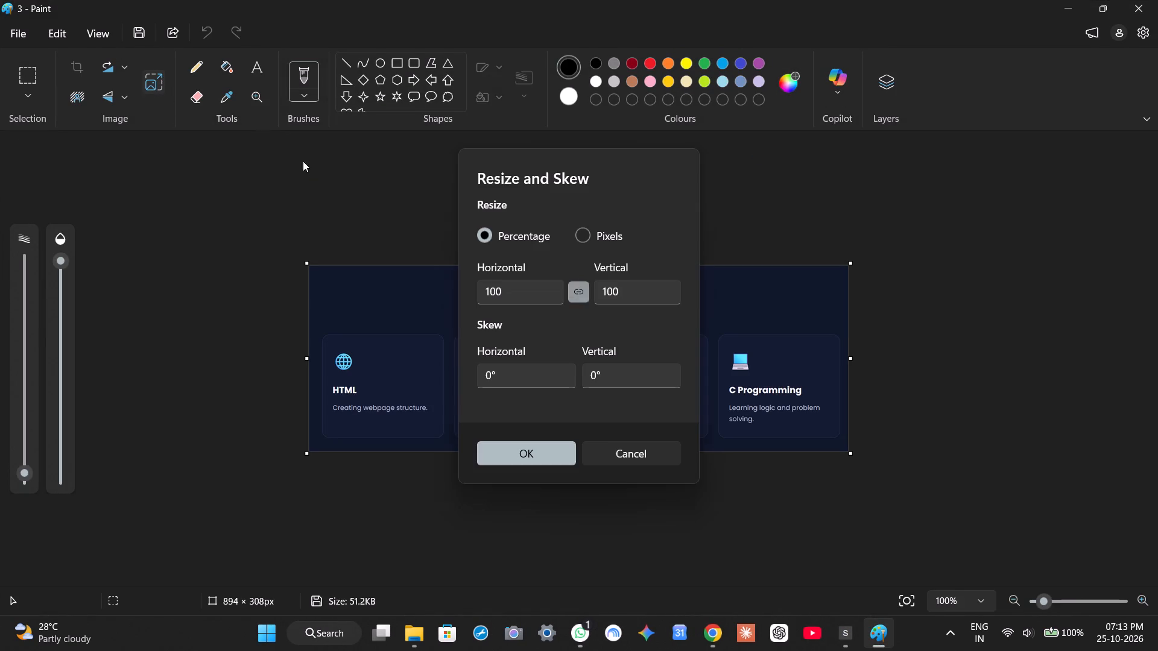
left_click(521, 283)
type("70")
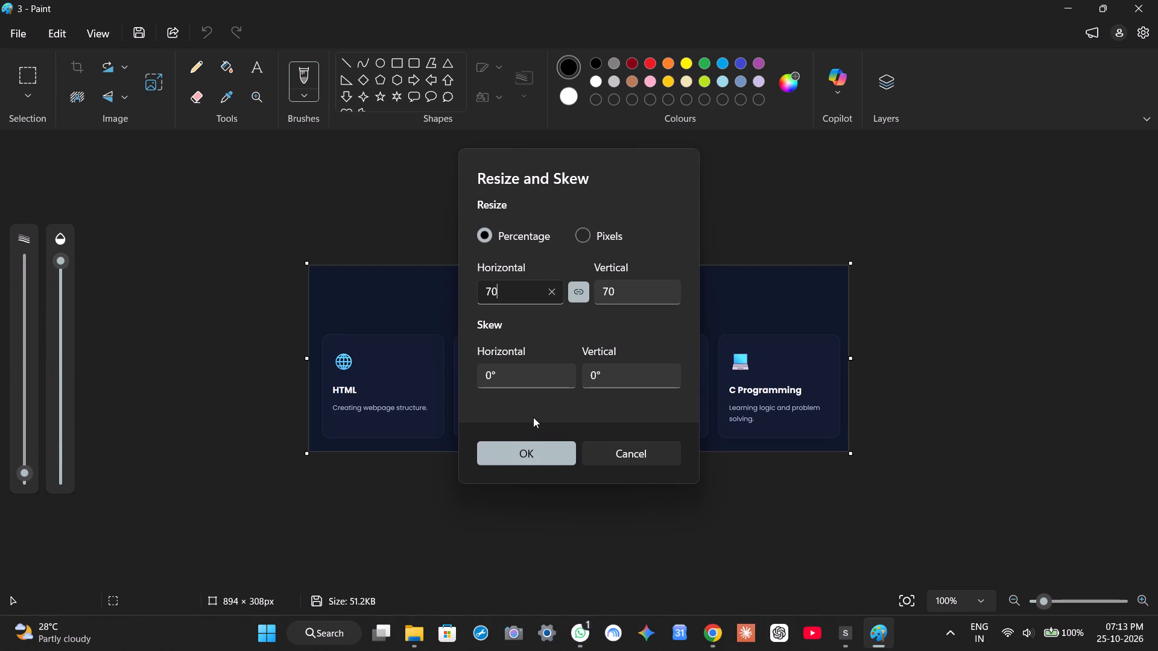
left_click(549, 450)
key("ctrl+s")
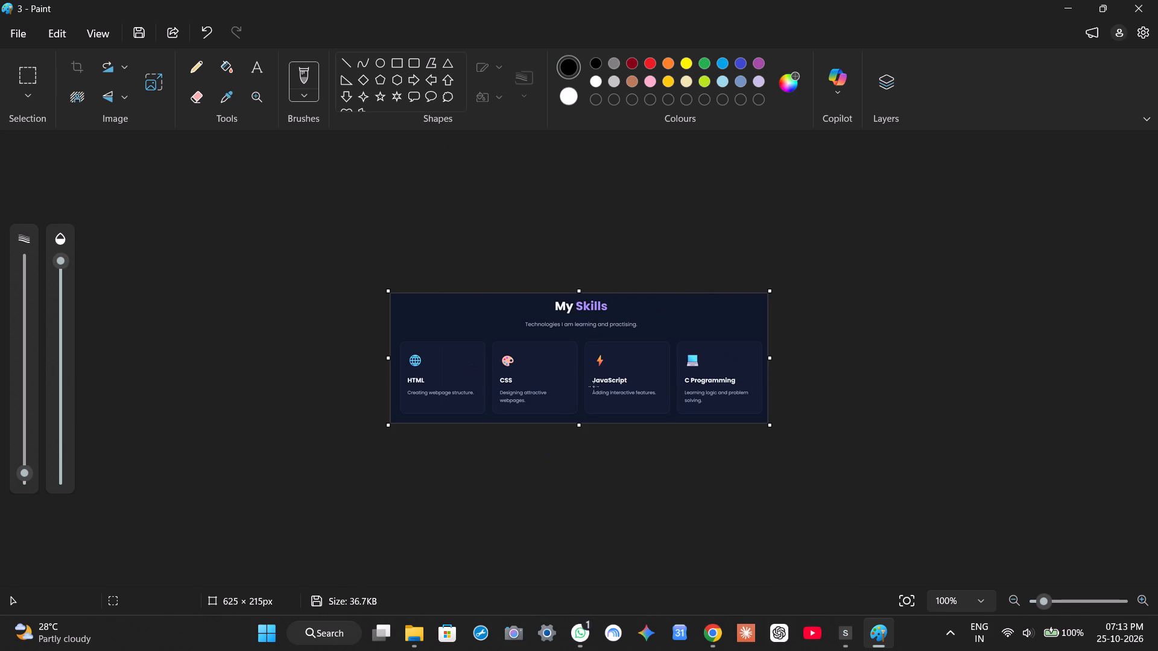
left_click(1157, 0)
Open Desktop image 4 in Paint, resize it to 70 percent, save it and close Paint.
right_click(492, 246)
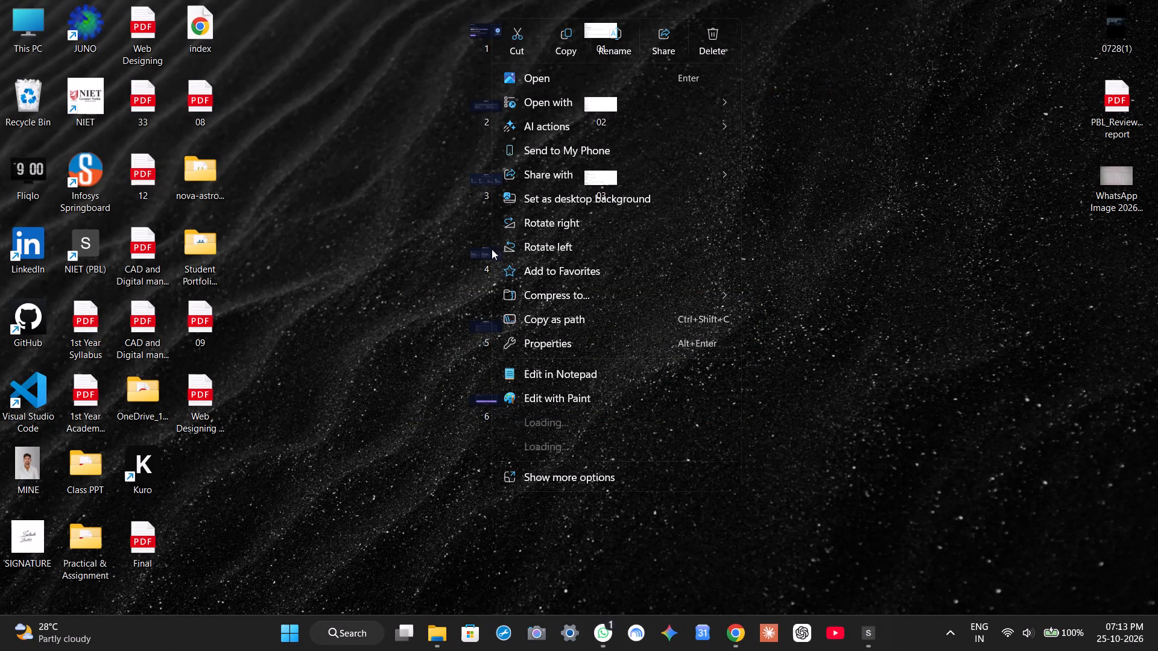
left_click(788, 105)
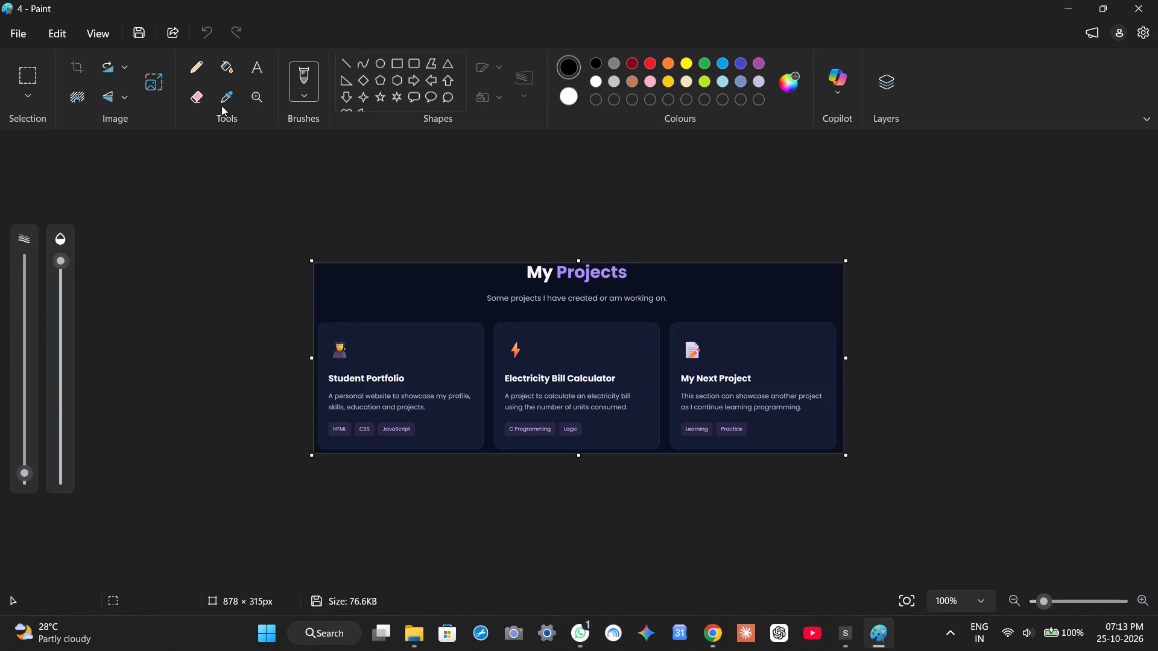
left_click(154, 81)
left_click(525, 289)
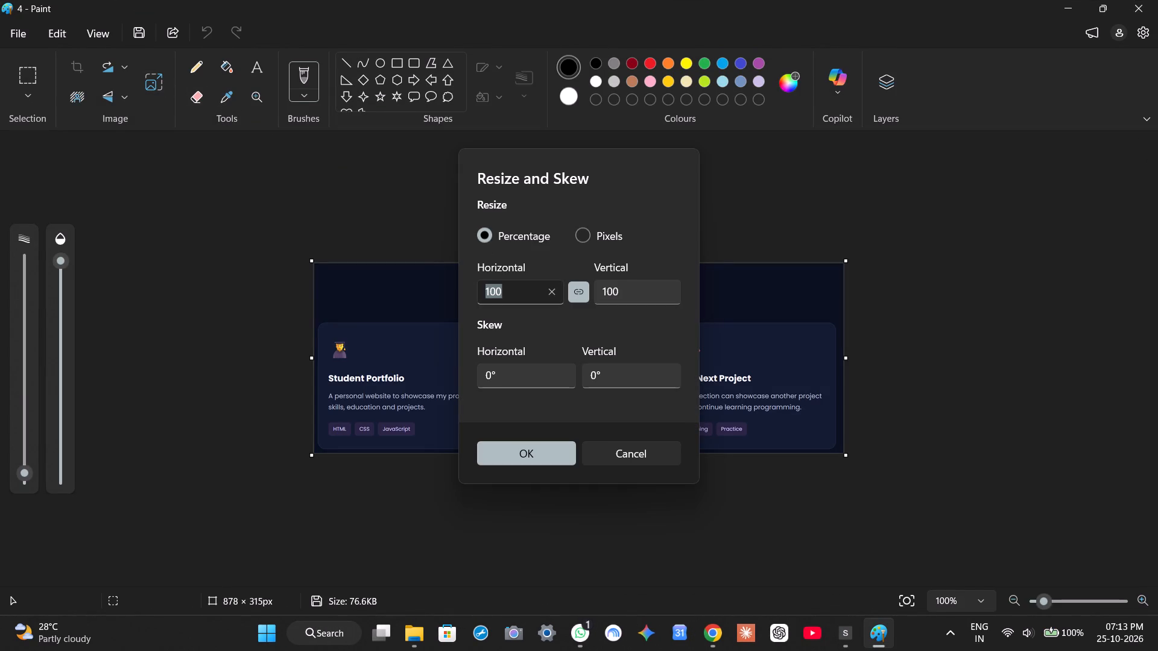
type("70")
left_click(530, 455)
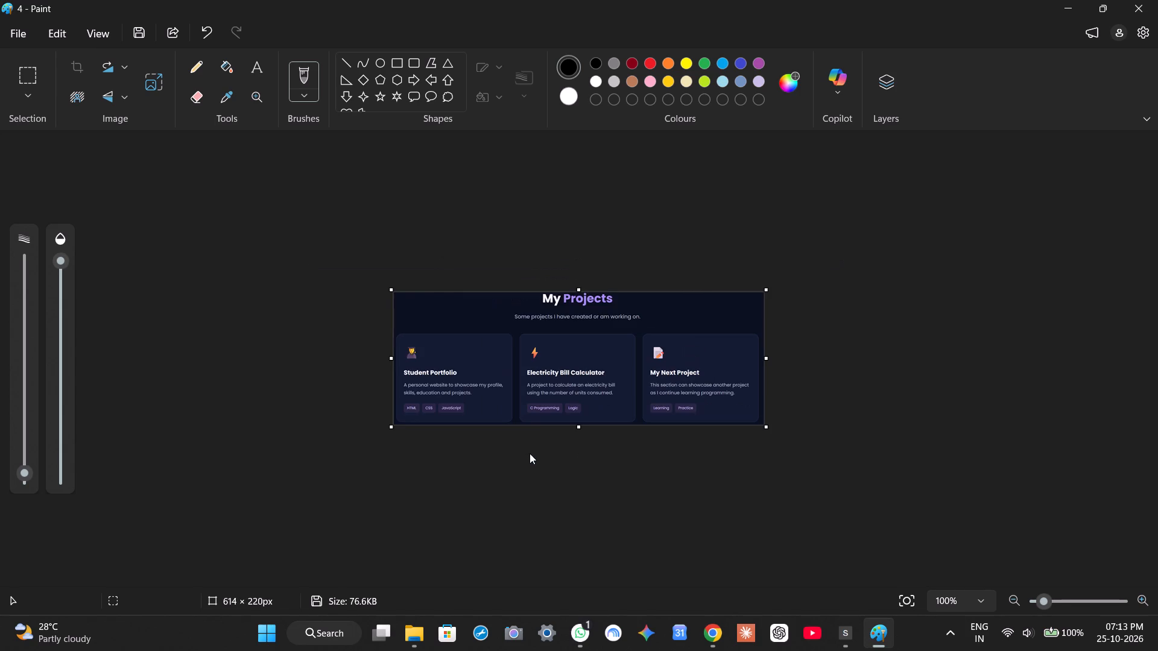
key("ctrl+s")
left_click(1157, 0)
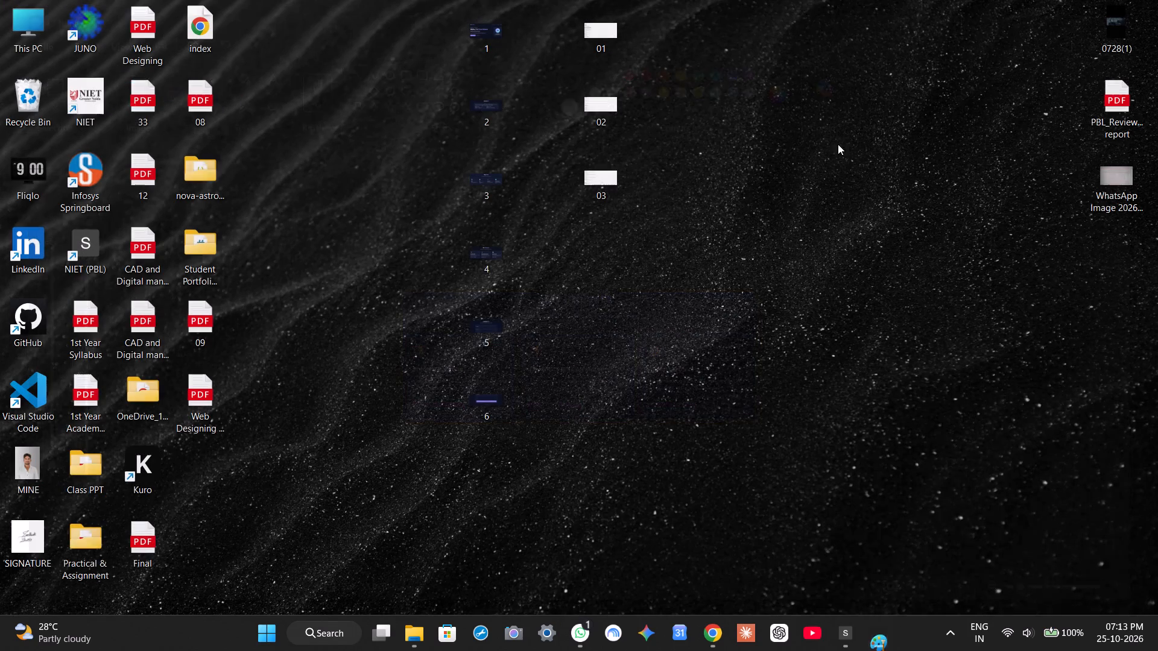
Open Desktop image 5 in Paint, resize it to 70 percent, save it and close Paint.
right_click(486, 329)
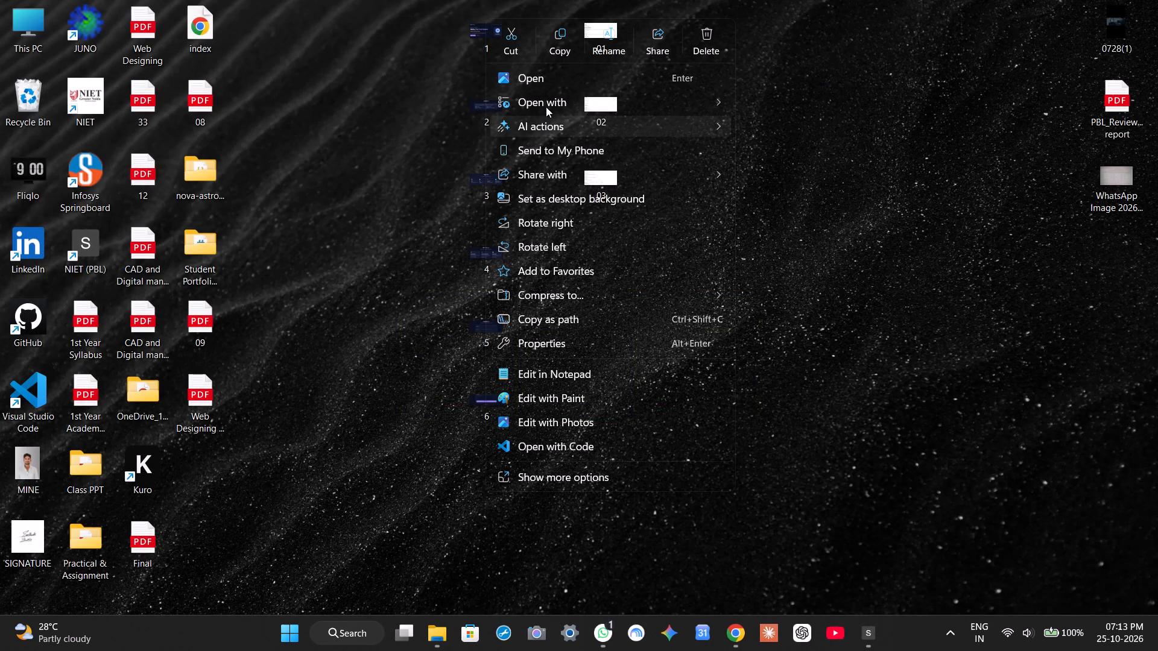
left_click(546, 102)
left_click(778, 105)
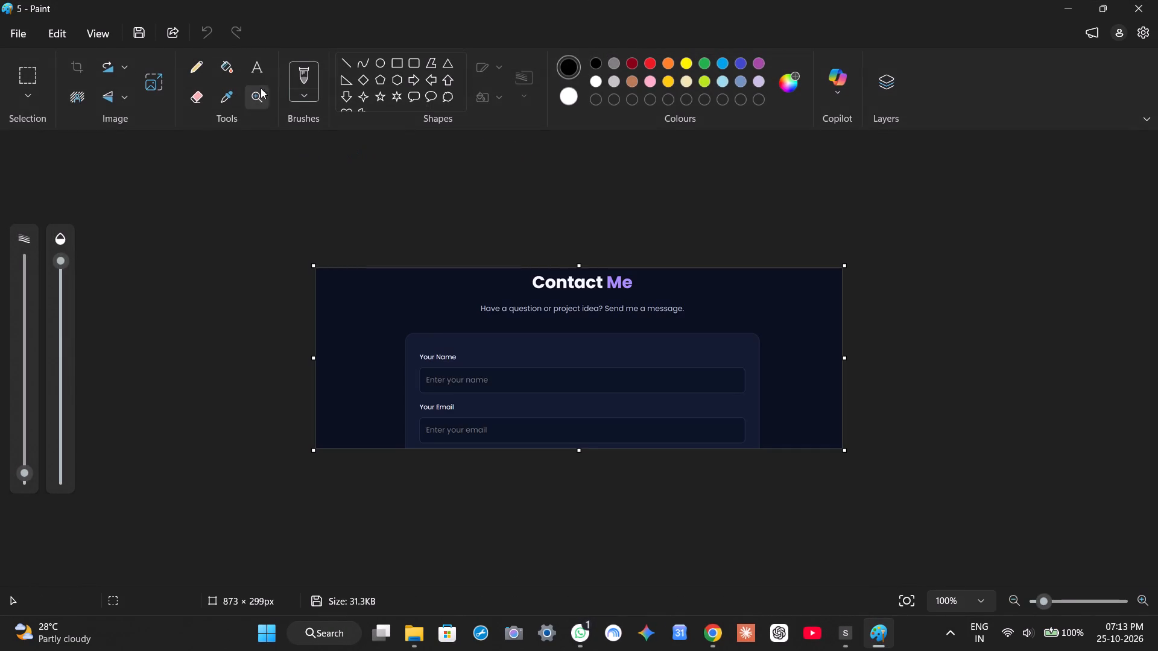
left_click(147, 78)
left_click(536, 292)
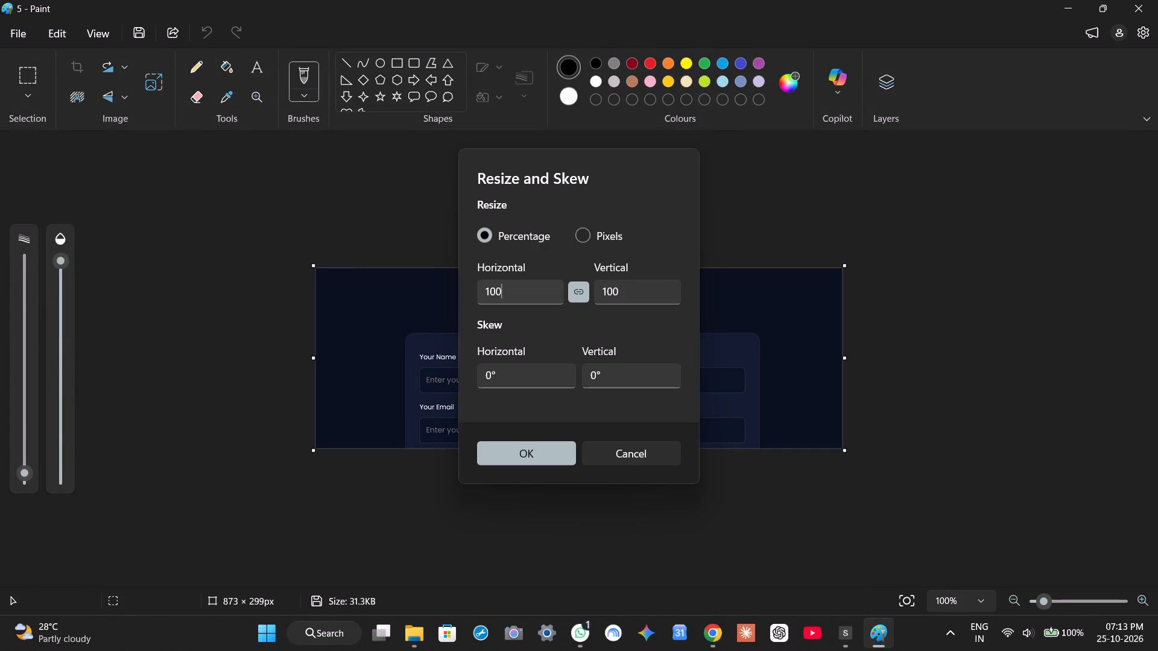
type("70")
left_click(555, 456)
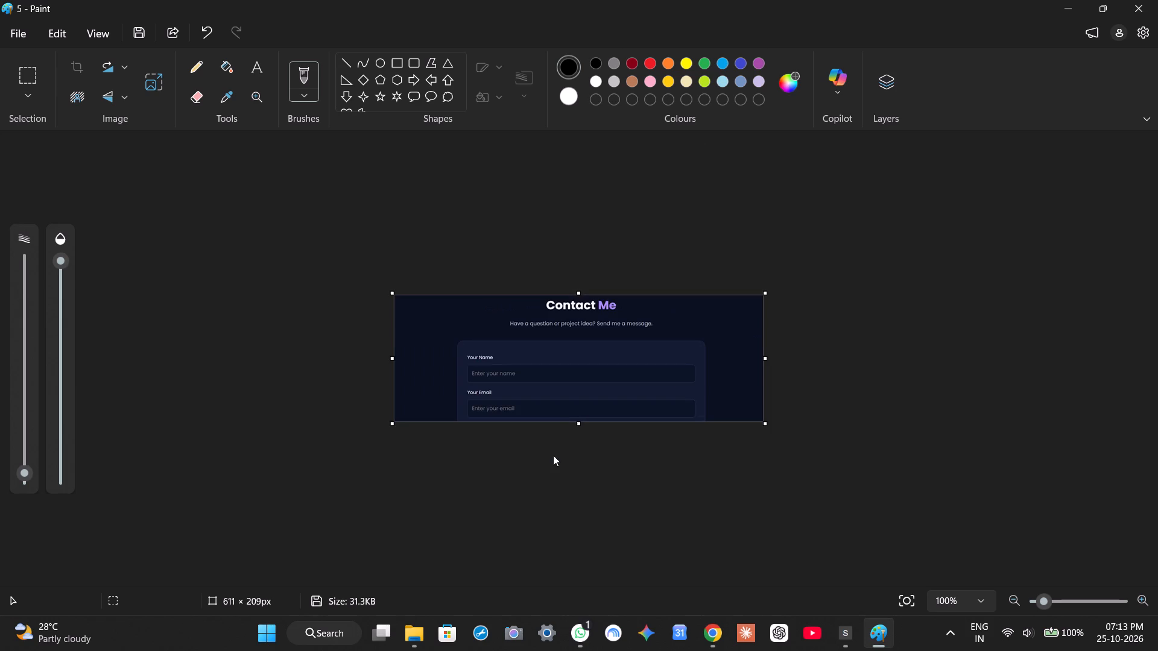
key("ctrl+s")
left_click(1157, 0)
Open Desktop image 6 in Paint, resize it to 70 percent, save it and close Paint.
right_click(486, 400)
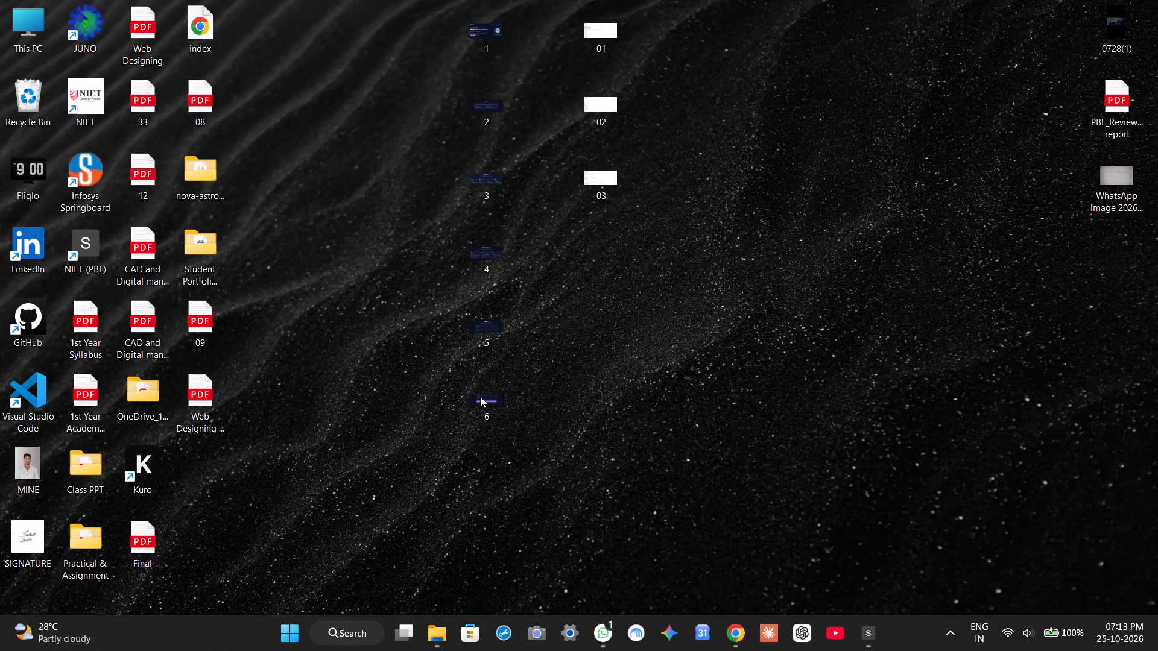
left_click(534, 102)
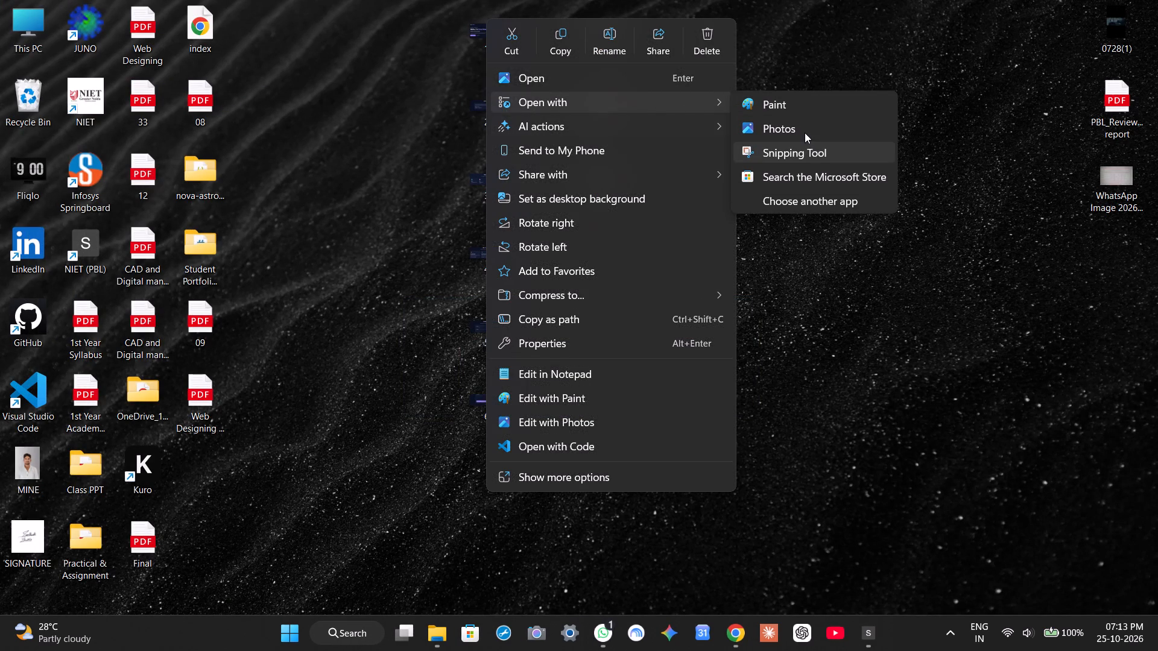
left_click(793, 106)
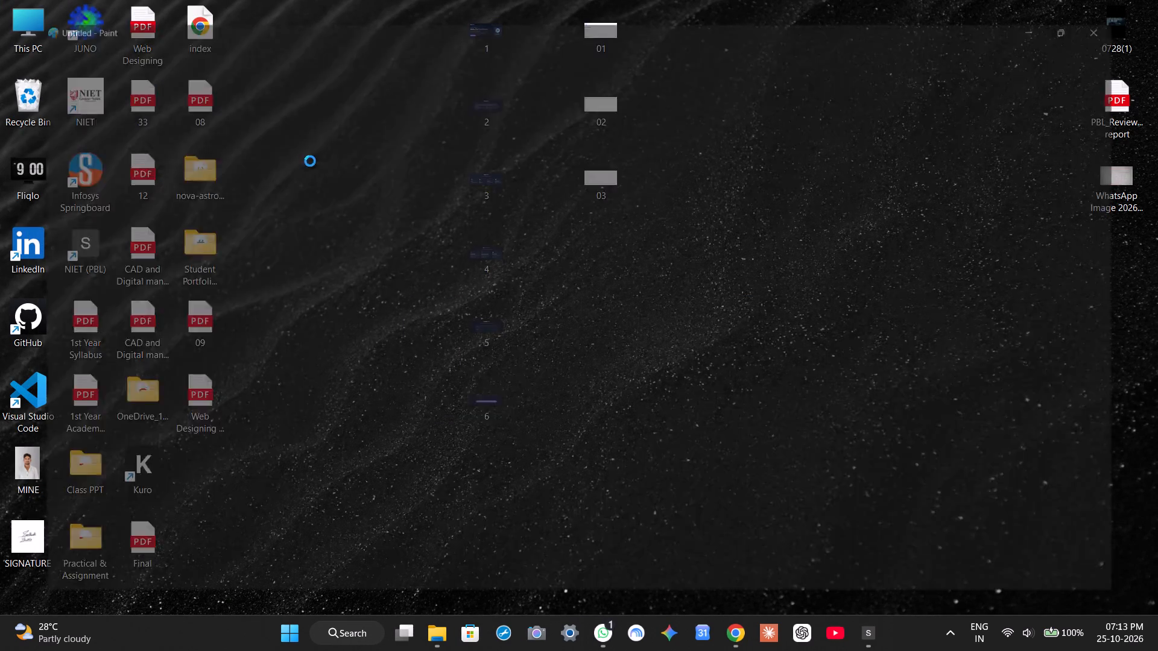
left_click(161, 79)
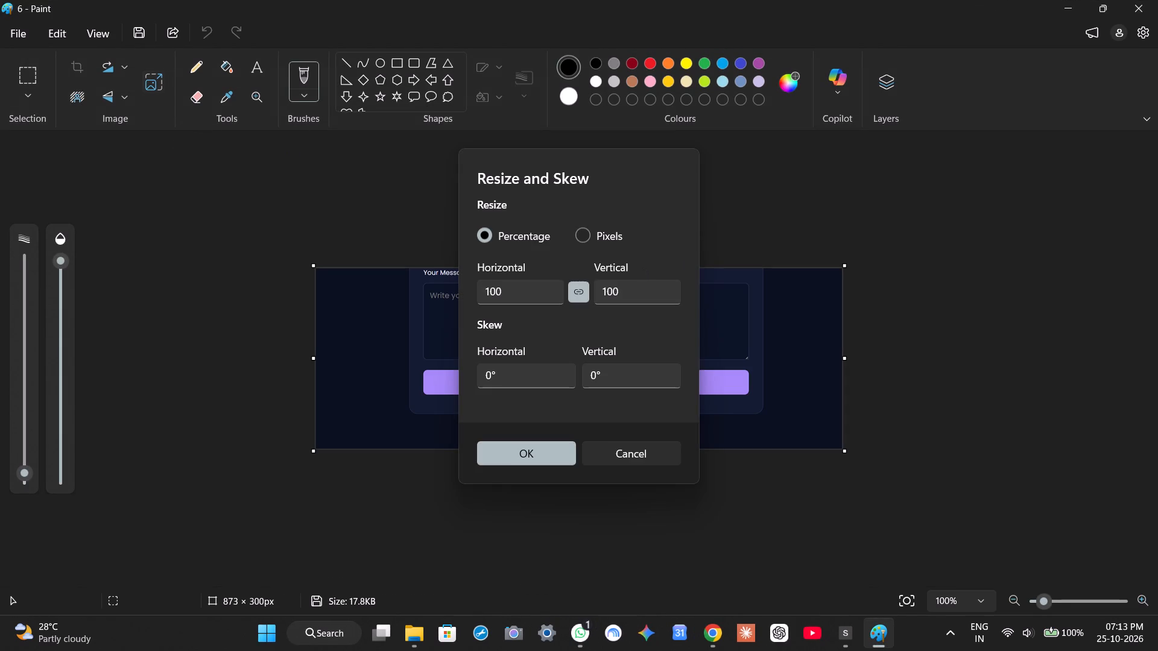
left_click(536, 290)
type("70")
left_click(550, 455)
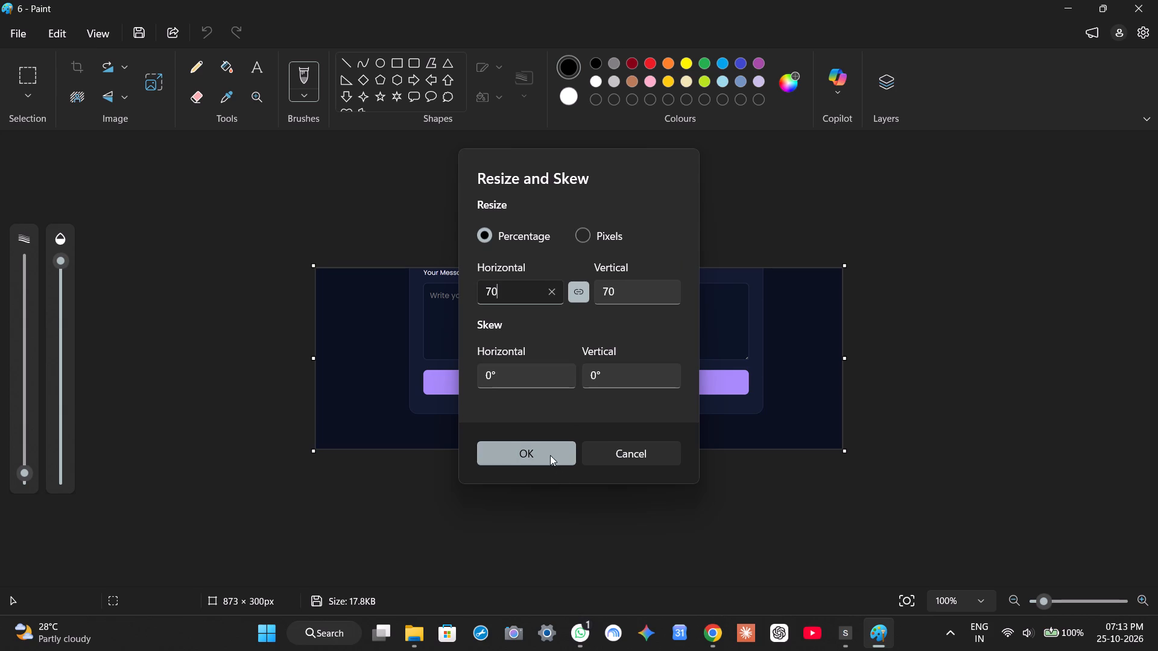
key("ctrl+s")
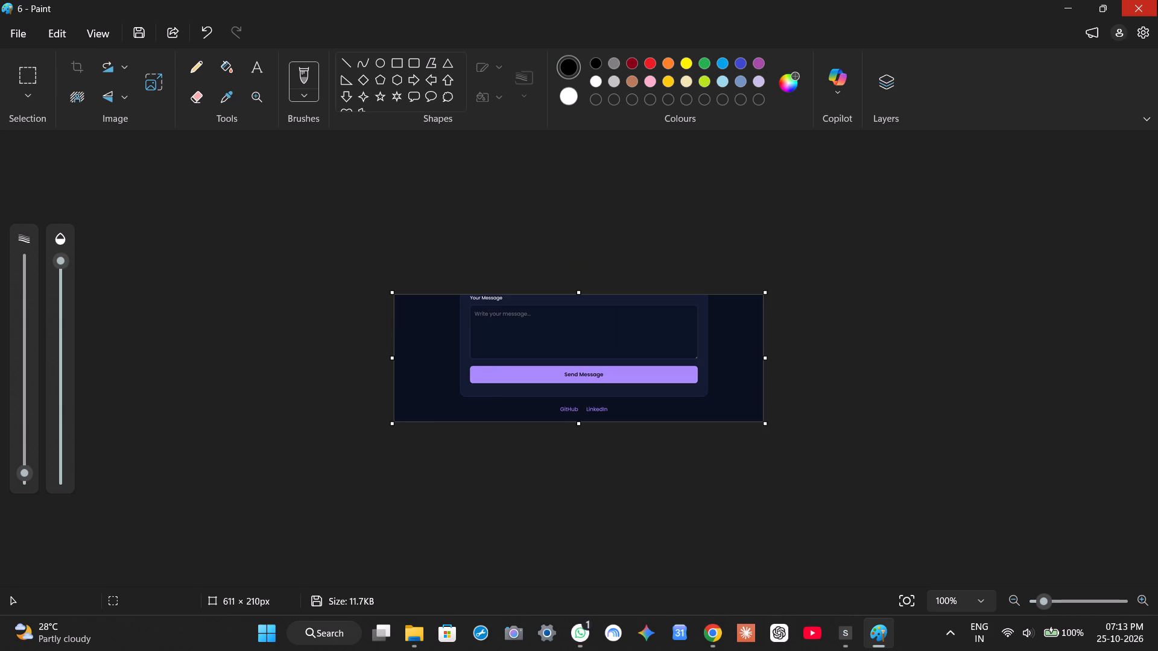
left_click(1157, 0)
Open Desktop image 01 in Paint, resize it to 70 percent, save it and close Paint.
right_click(604, 40)
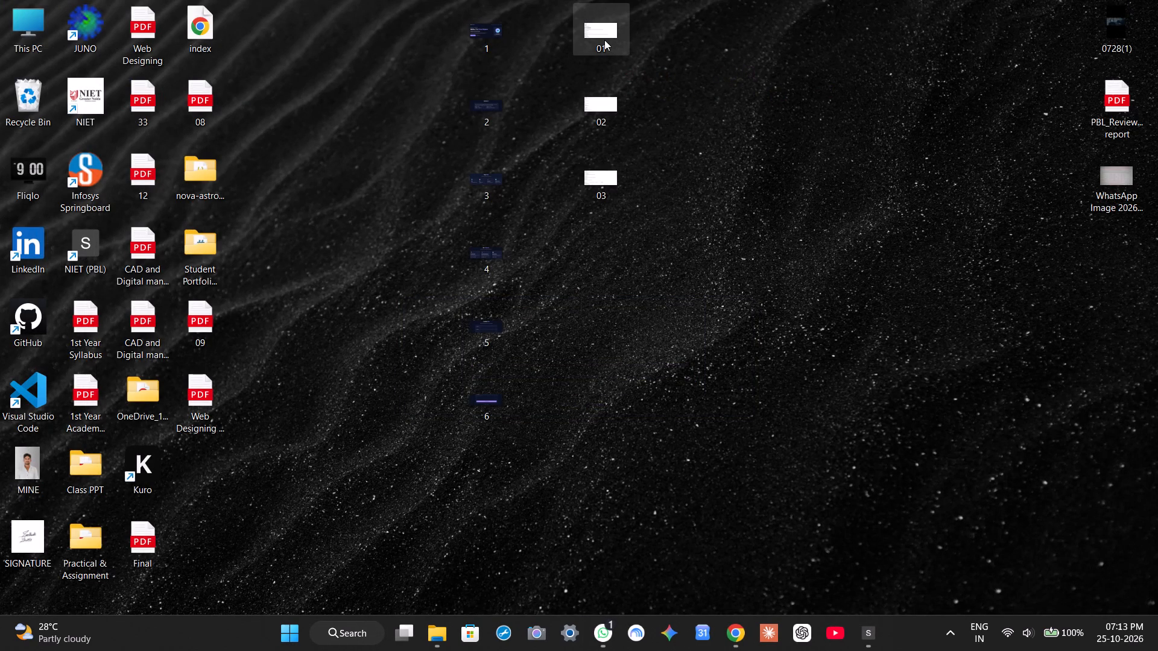
left_click(660, 107)
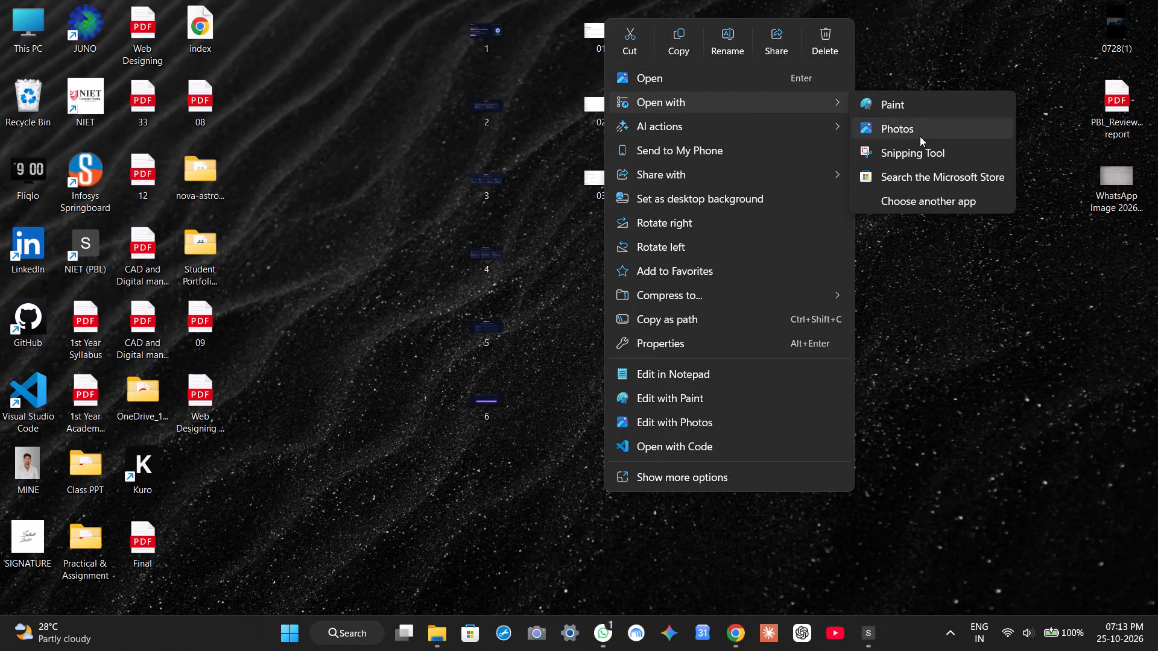
left_click(907, 110)
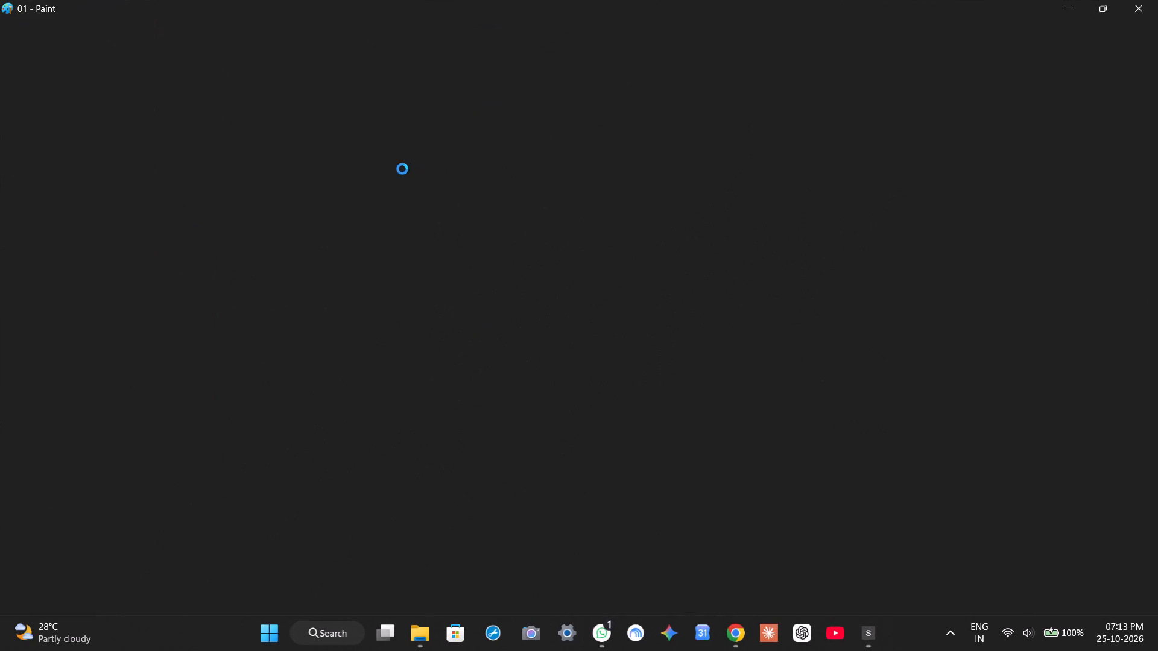
left_click(144, 72)
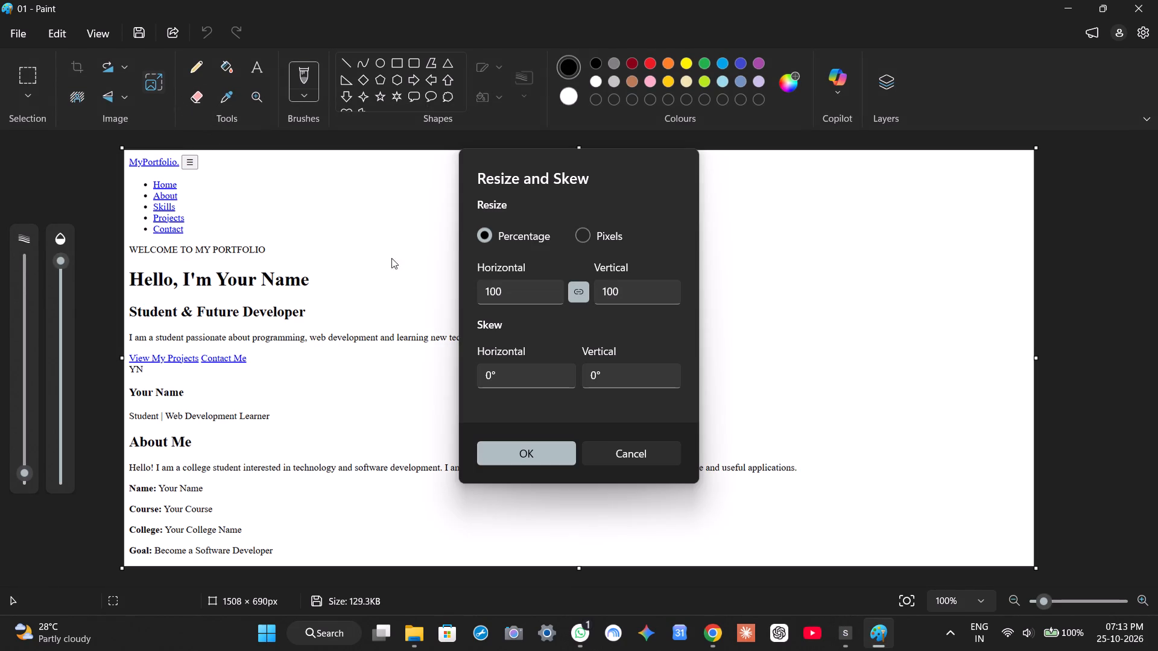
left_click(530, 285)
type("70")
left_click(517, 448)
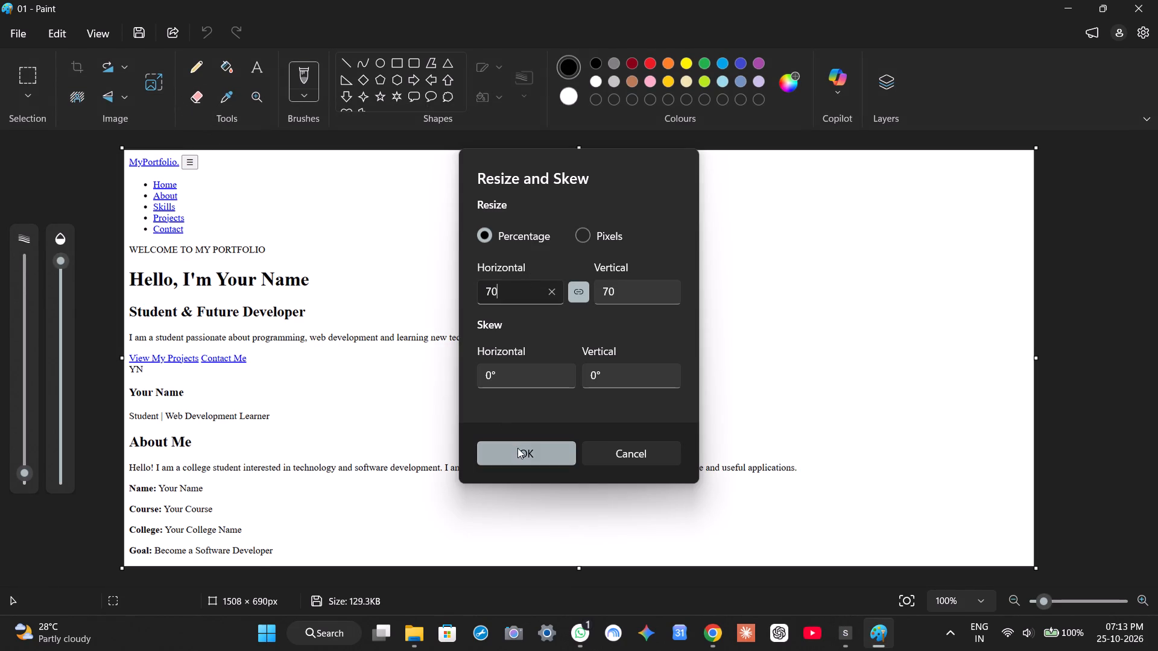
key("ctrl+s")
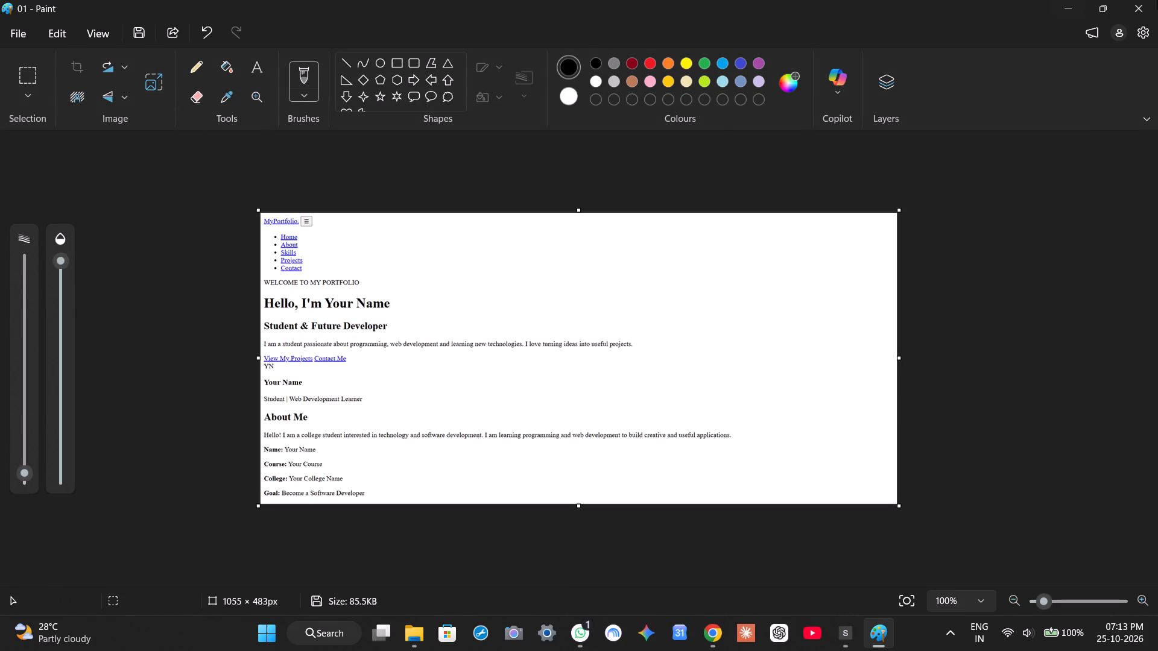
left_click(1157, 0)
Open Desktop image 02 in Paint, resize it to 70 percent, save it and close Paint.
right_click(590, 120)
right_click(592, 113)
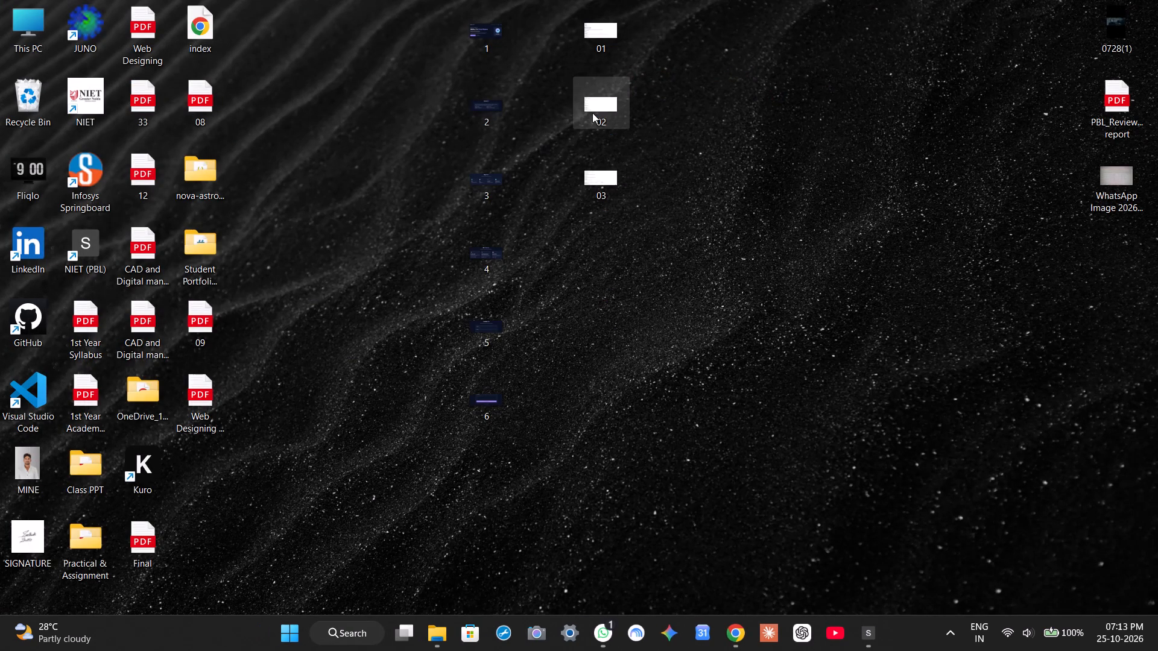
left_click(687, 99)
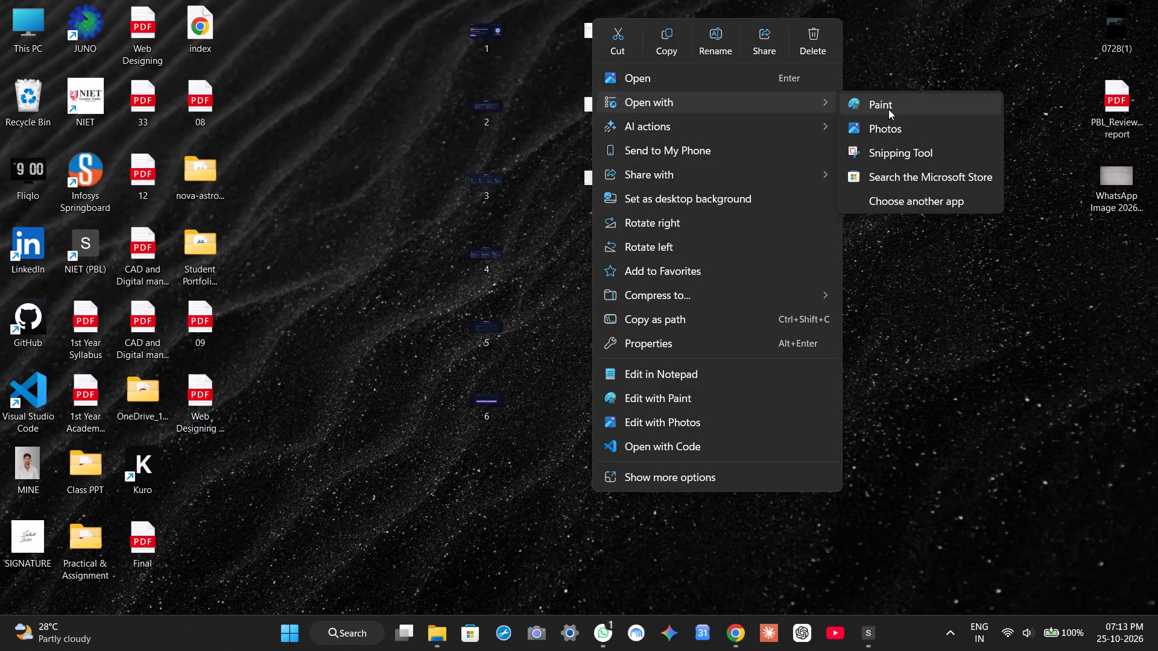
left_click(888, 106)
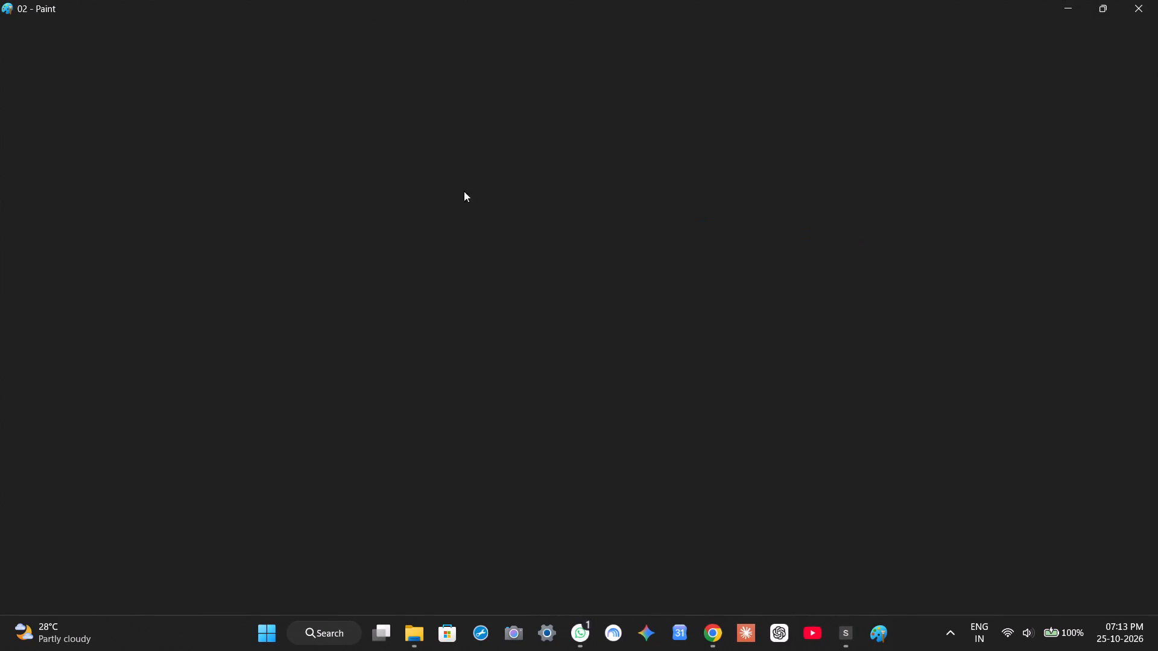
left_click(148, 83)
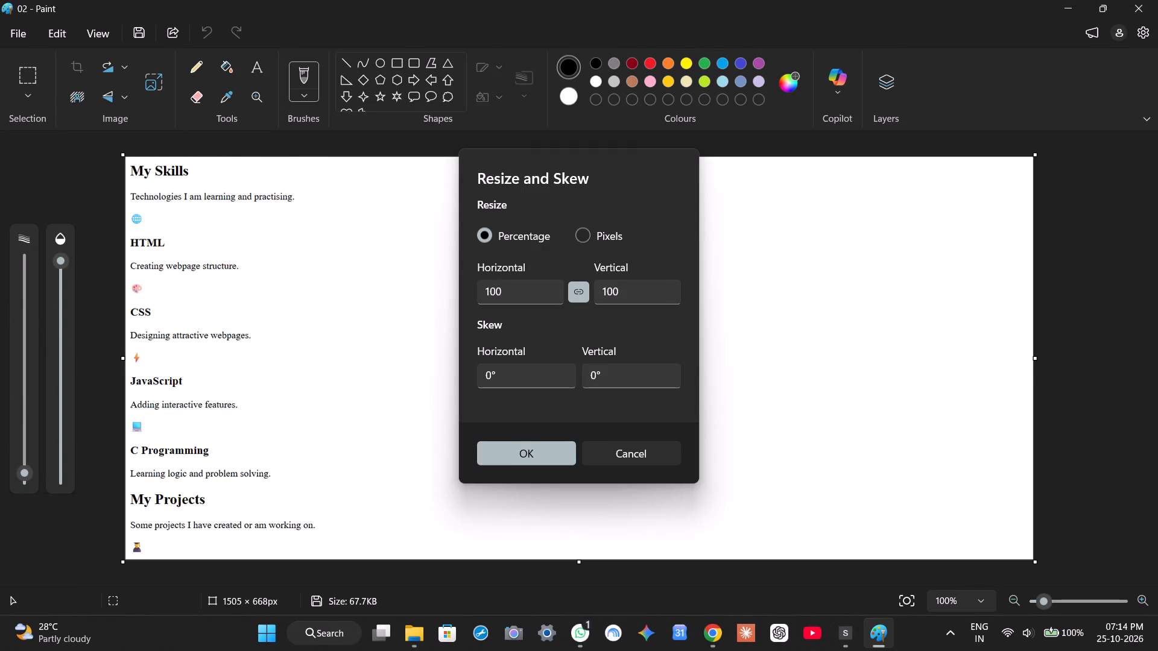
left_click(511, 292)
type("70")
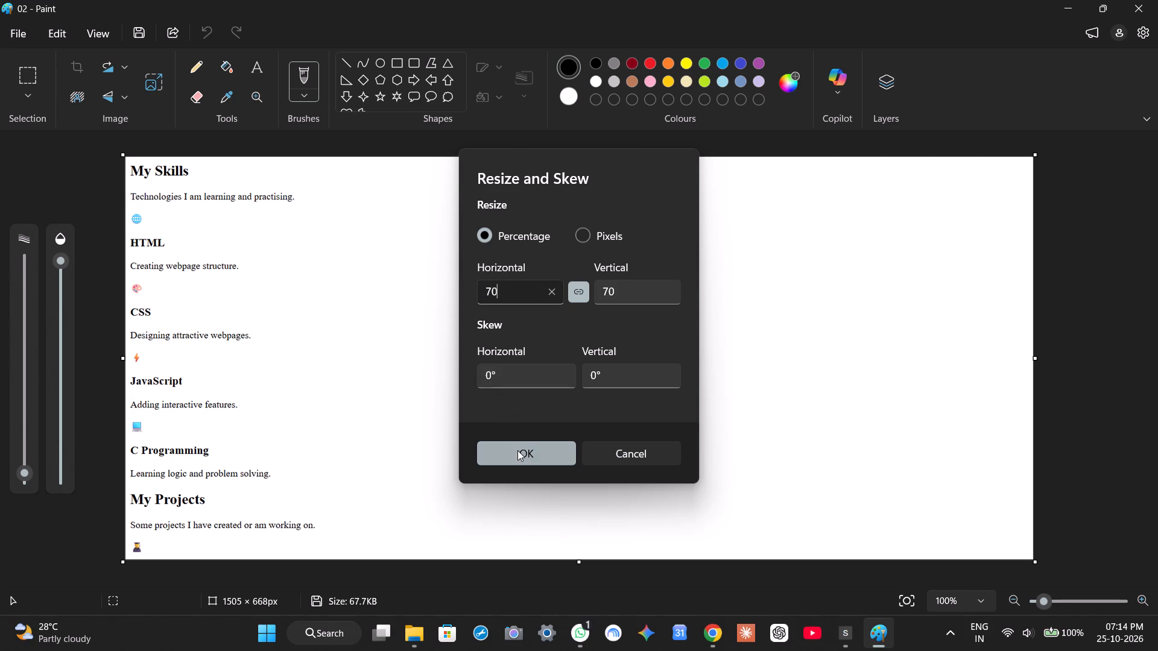
left_click(517, 450)
key("ctrl+s")
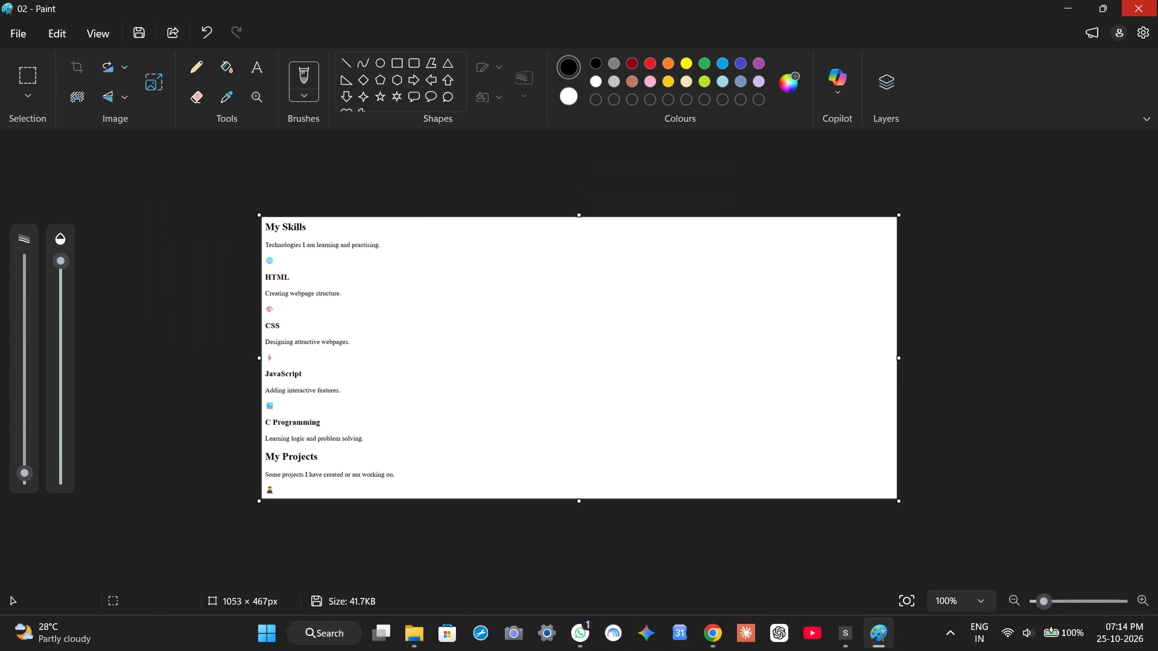
left_click(1157, 0)
Open Desktop image 03 in Paint, resize it to 70 percent, save it and close Paint.
right_click(593, 181)
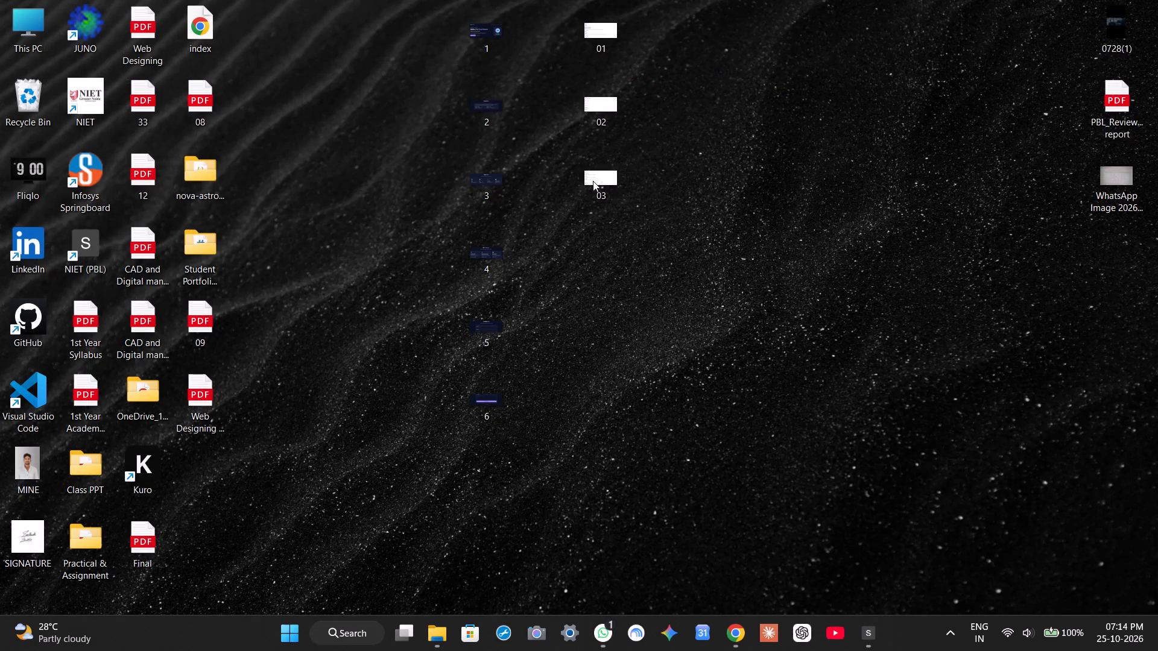
left_click(657, 107)
left_click(883, 110)
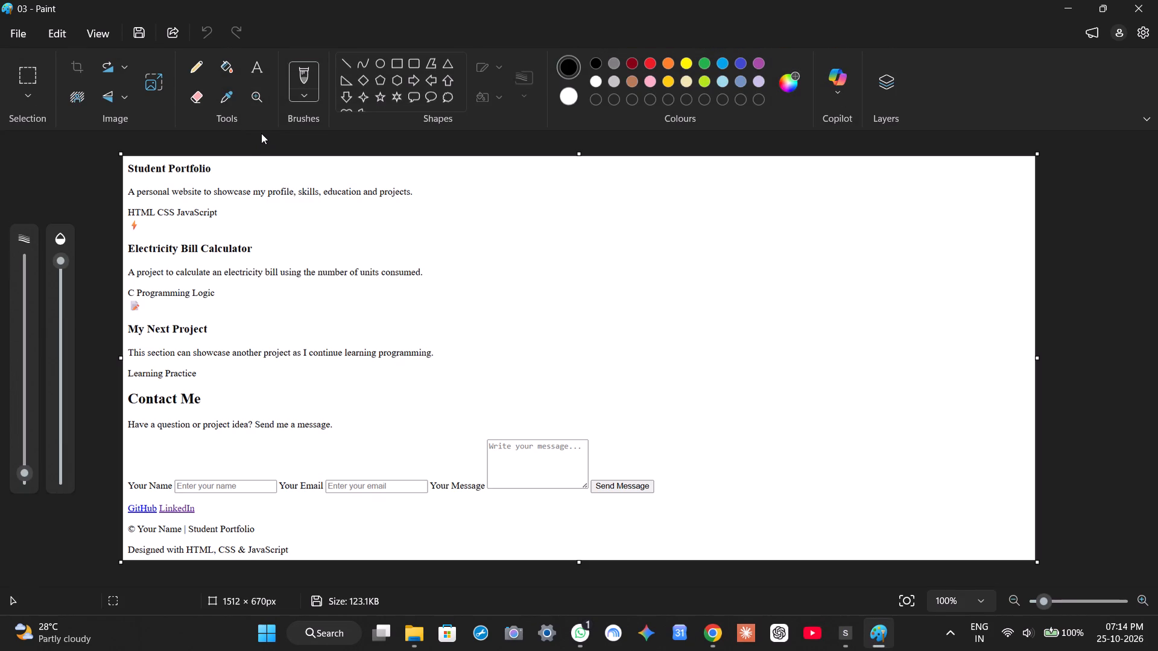
left_click(151, 87)
left_click(522, 291)
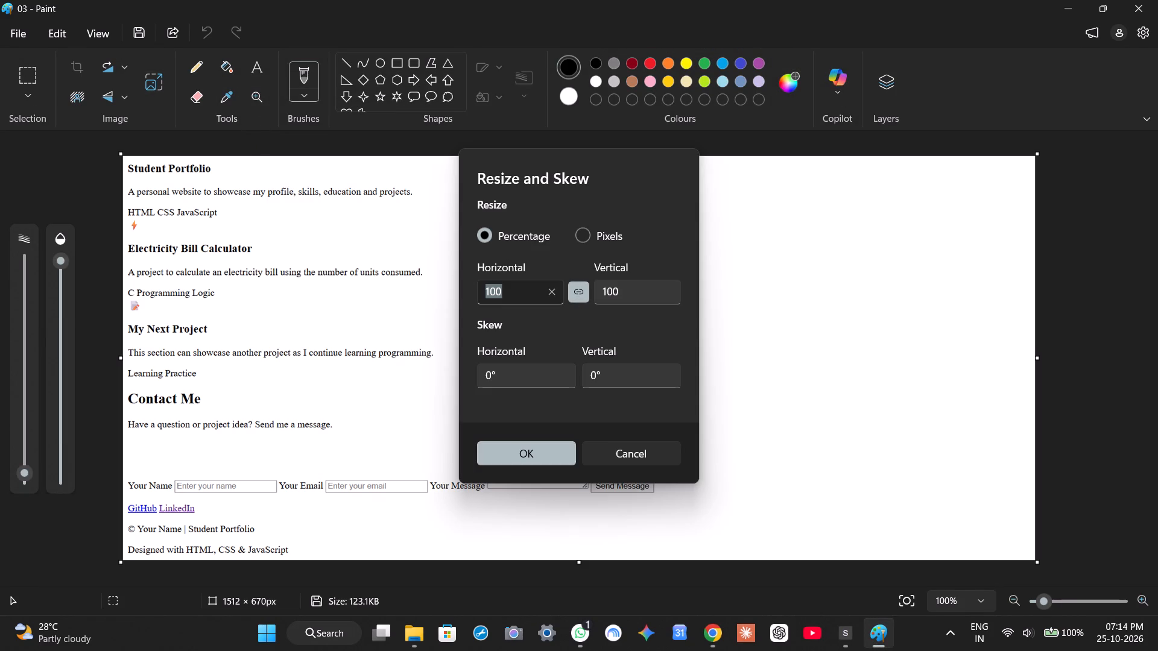
type("70")
left_click(548, 459)
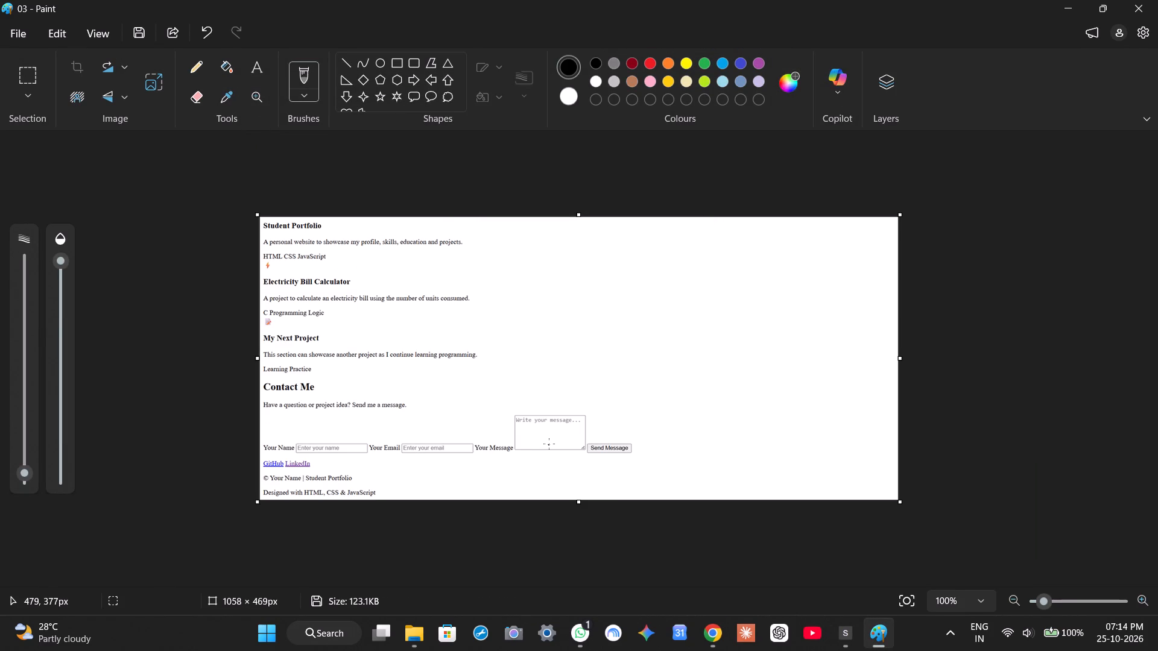
key("ctrl+s")
left_click(1157, 0)
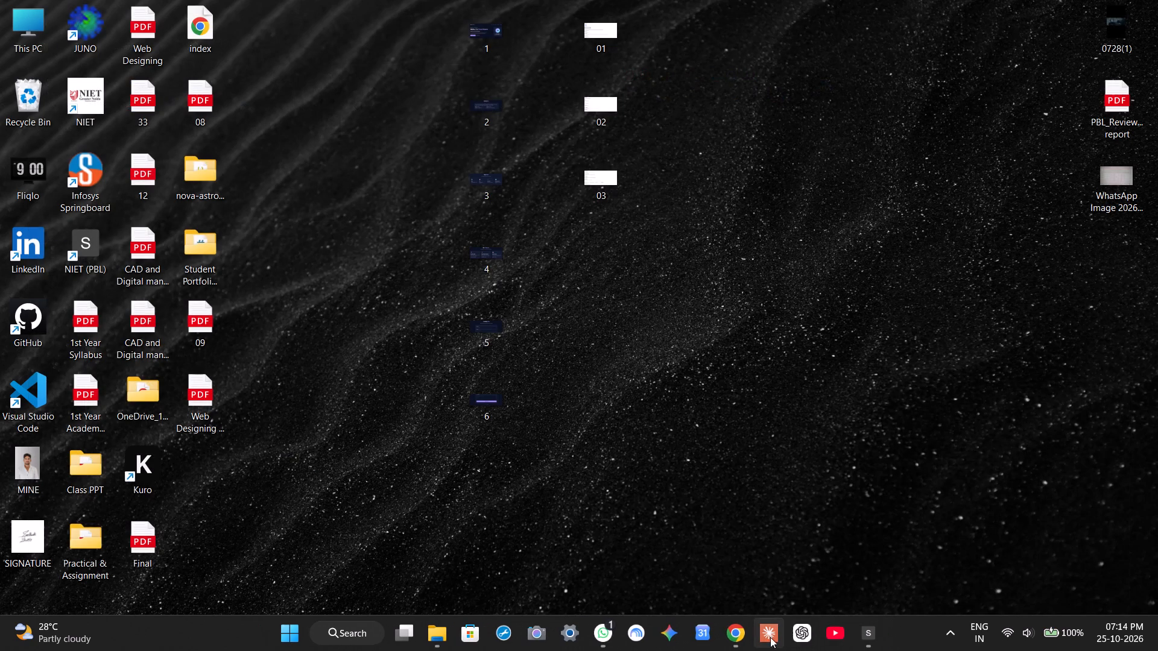
Switch to the report in Chrome and replace the unstyled portfolio home page screenshot with Desktop image 01.
left_click(738, 637)
scroll(611, 442, "up", 15)
scroll(612, 429, "down", 10)
scroll(656, 390, "down", 9)
right_click(376, 344)
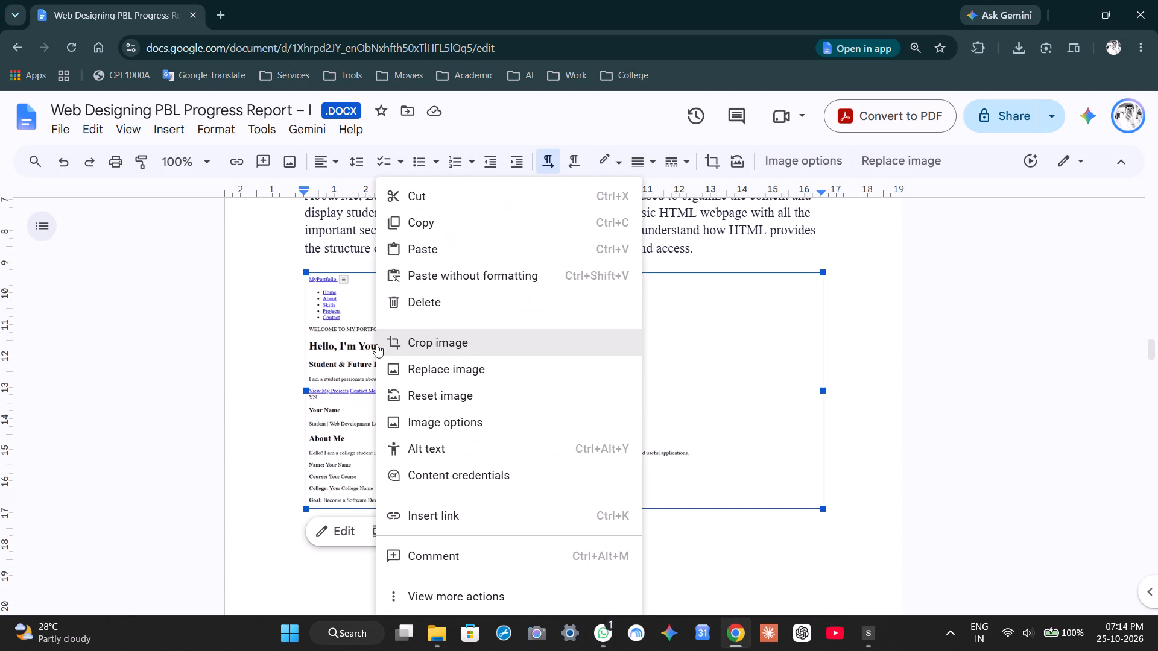
left_click(454, 373)
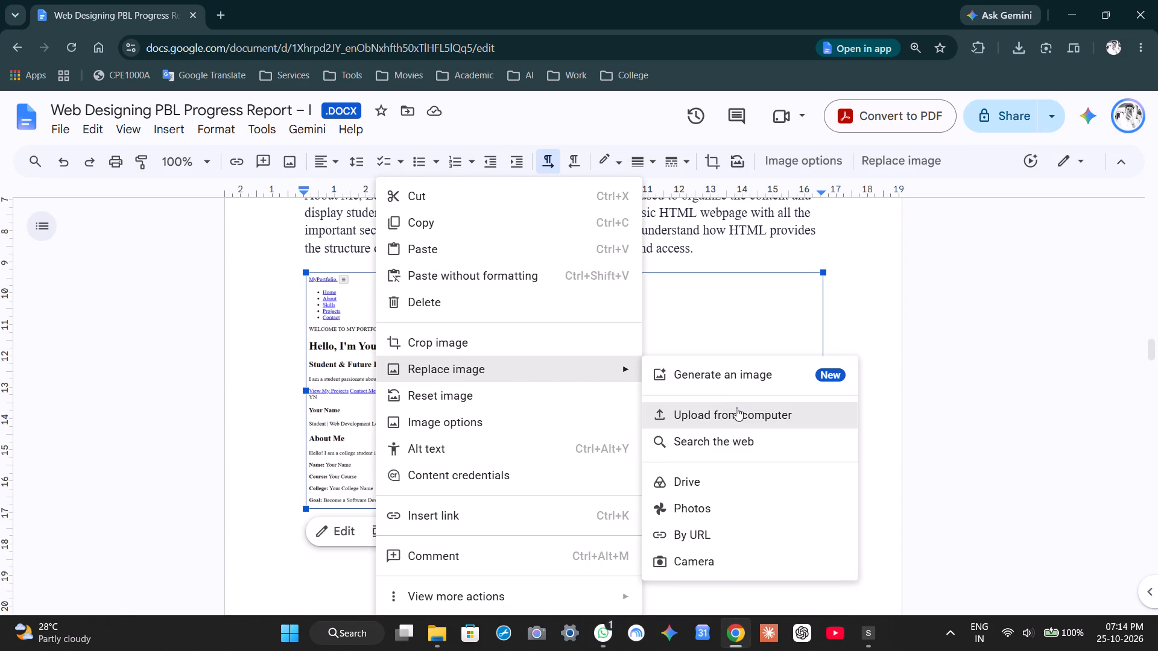
left_click(738, 409)
left_click(180, 242)
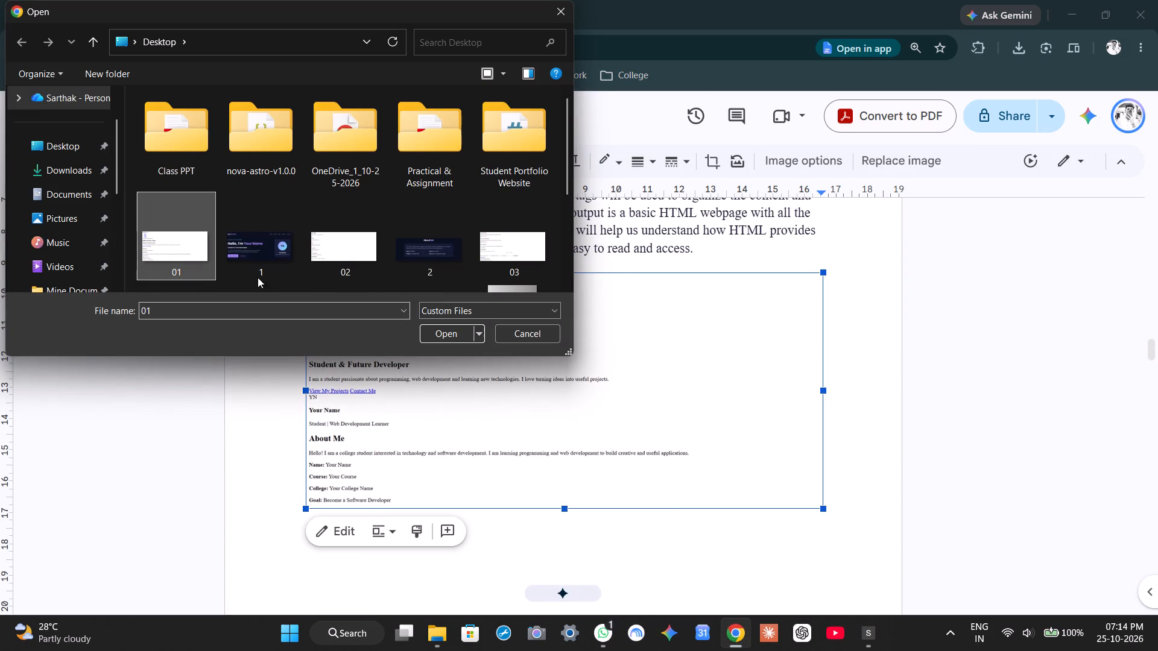
left_click(438, 336)
Replace the unstyled My Skills page screenshot in the report with Desktop image 02.
scroll(526, 365, "down", 3)
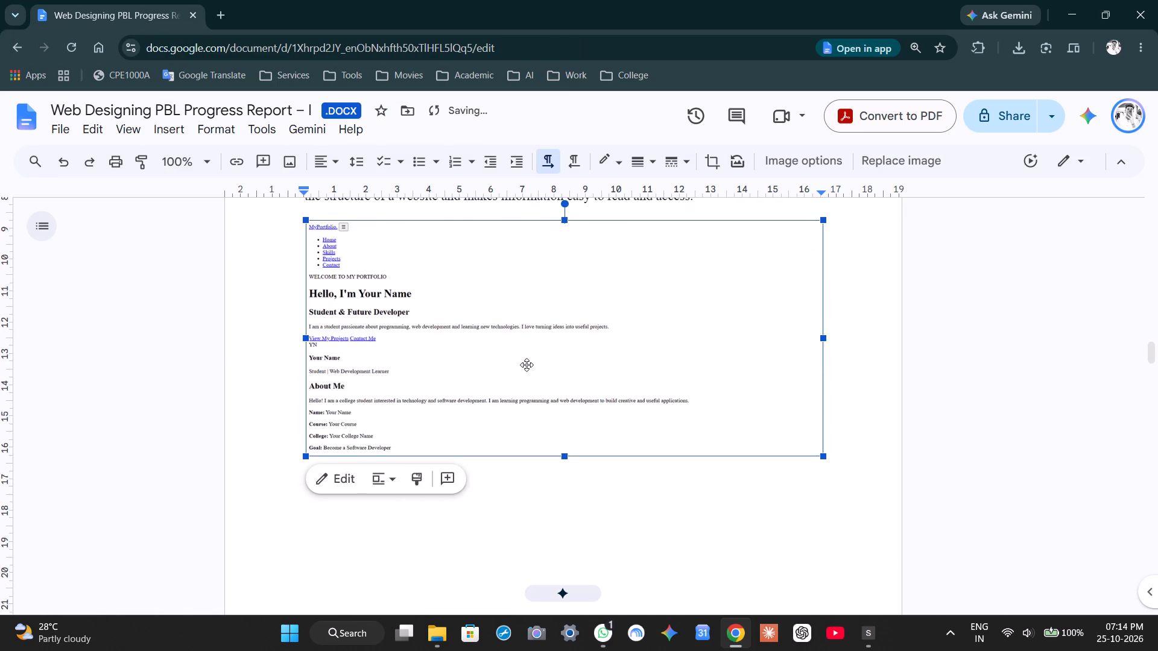
scroll(527, 365, "down", 5)
left_click(445, 355)
right_click(445, 355)
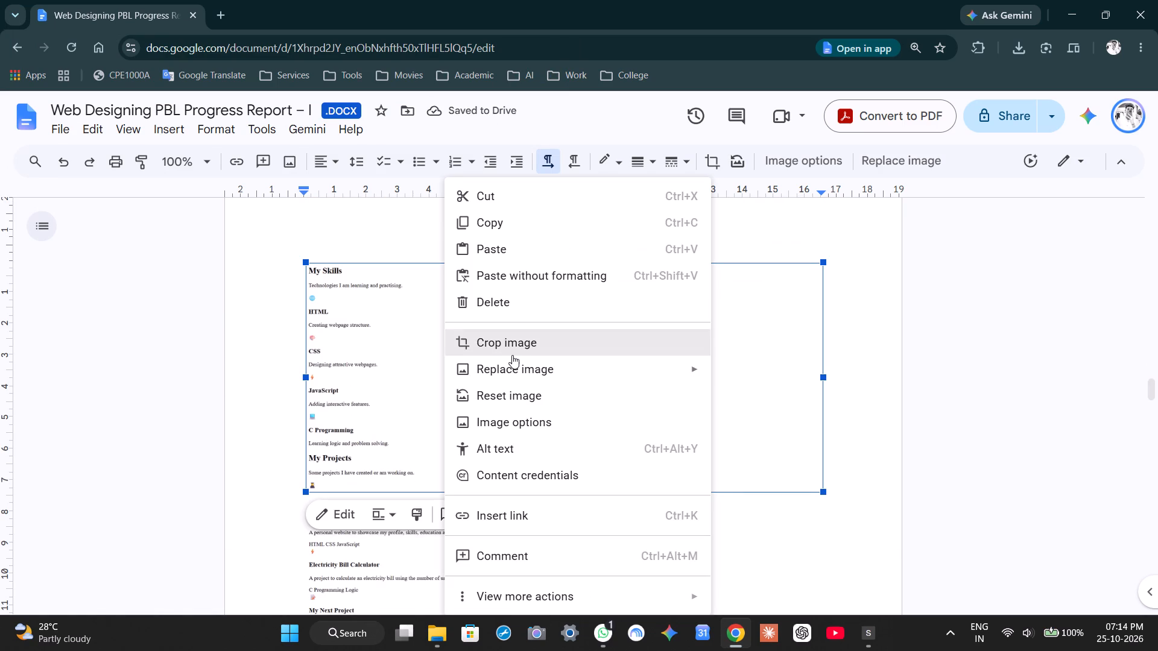
left_click(523, 368)
left_click(749, 417)
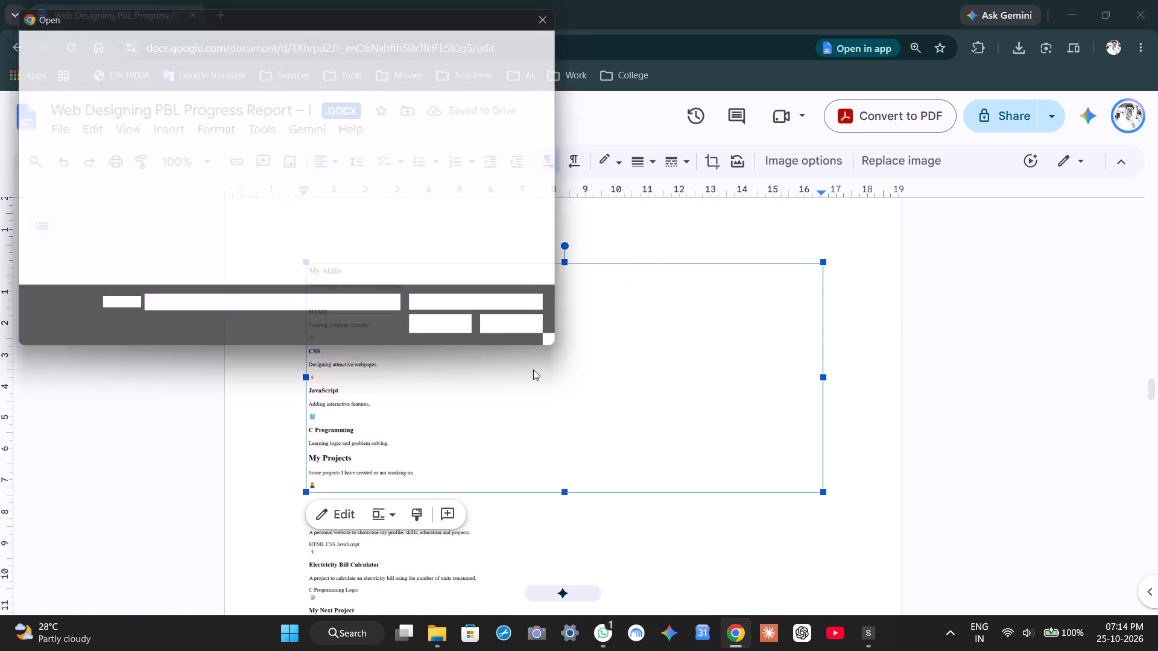
left_click(334, 255)
left_click(440, 332)
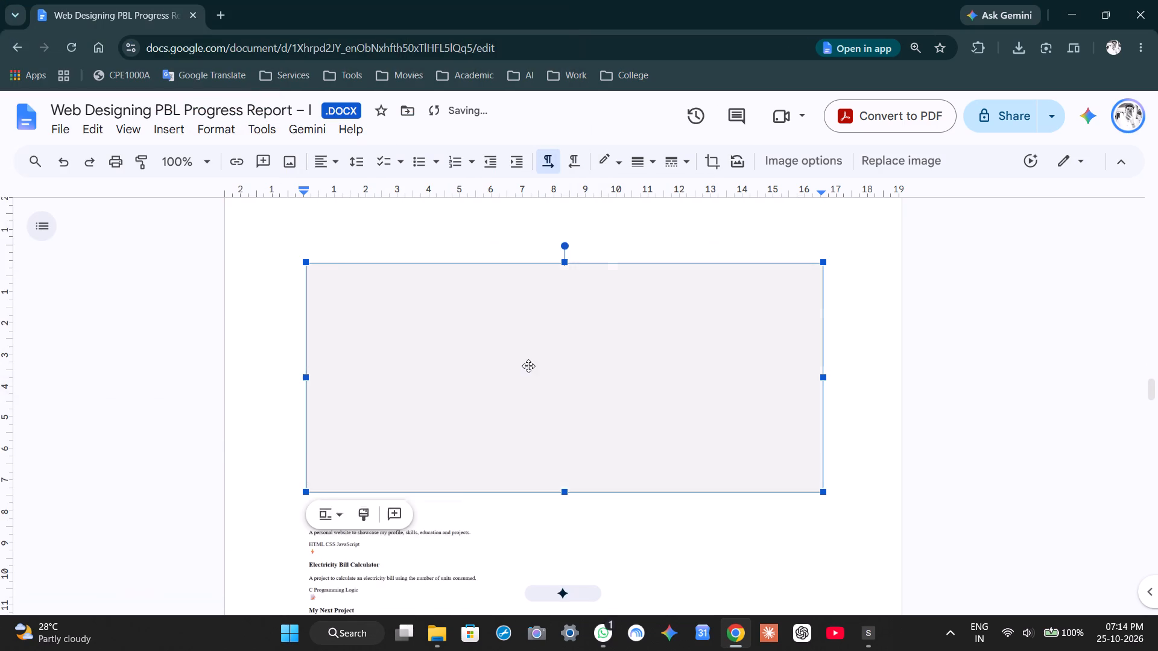
Replace the unstyled Student Portfolio and Contact Me screenshot with Desktop image 03.
scroll(528, 366, "down", 4)
left_click(438, 328)
right_click(438, 328)
left_click(525, 362)
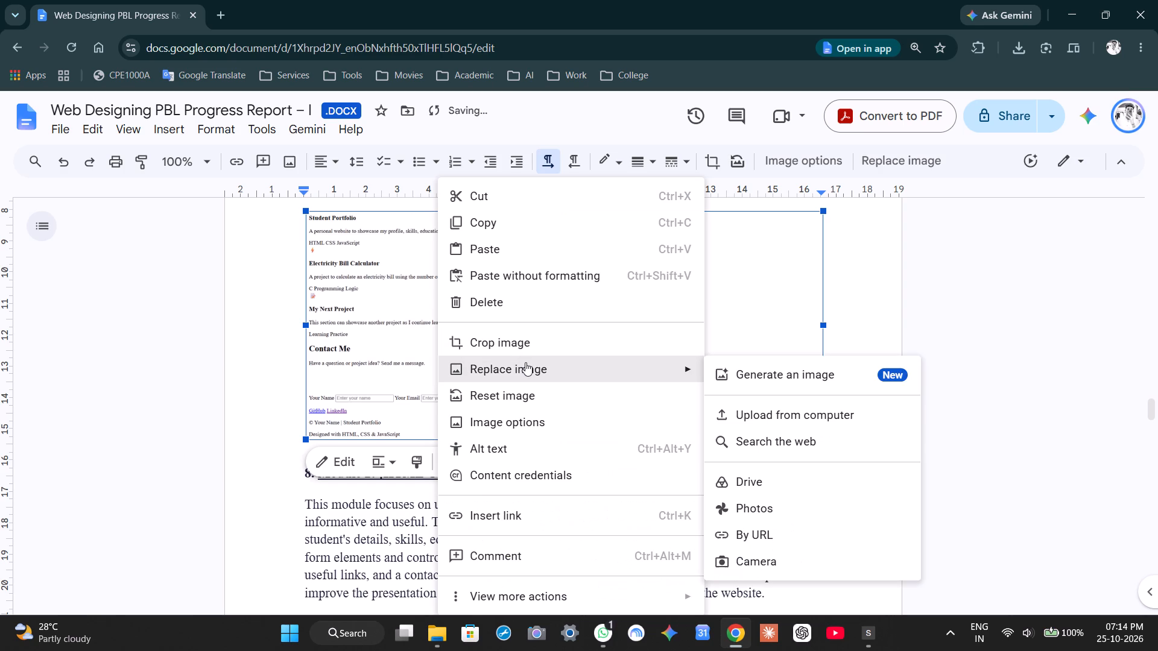
left_click(760, 412)
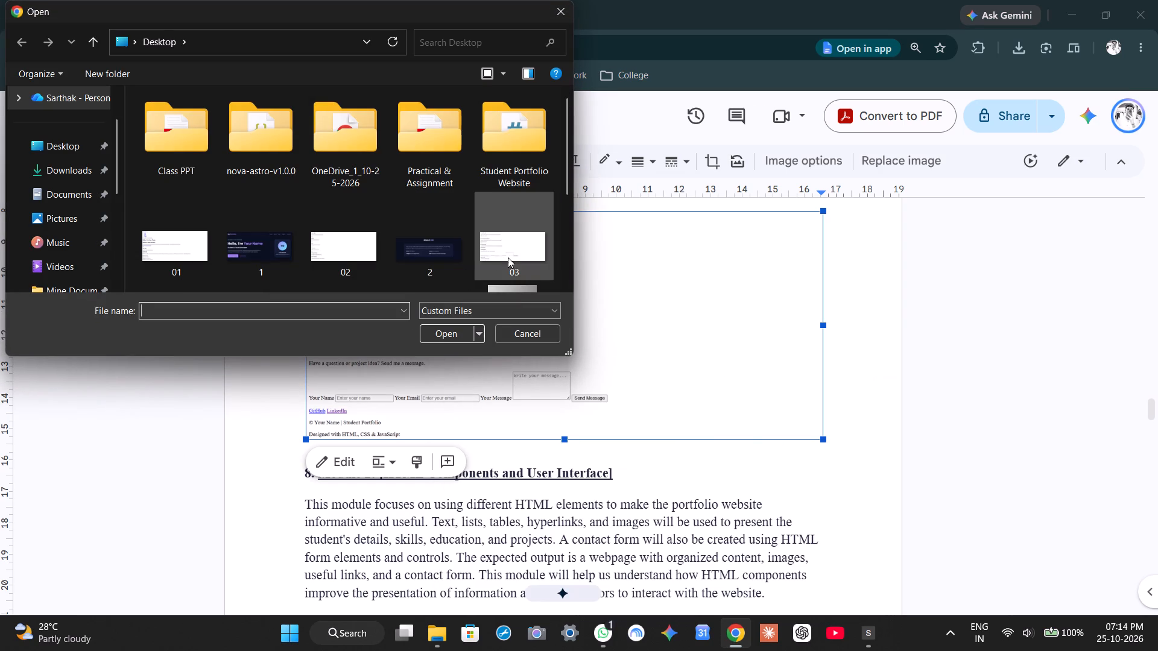
left_click(509, 257)
left_click(453, 336)
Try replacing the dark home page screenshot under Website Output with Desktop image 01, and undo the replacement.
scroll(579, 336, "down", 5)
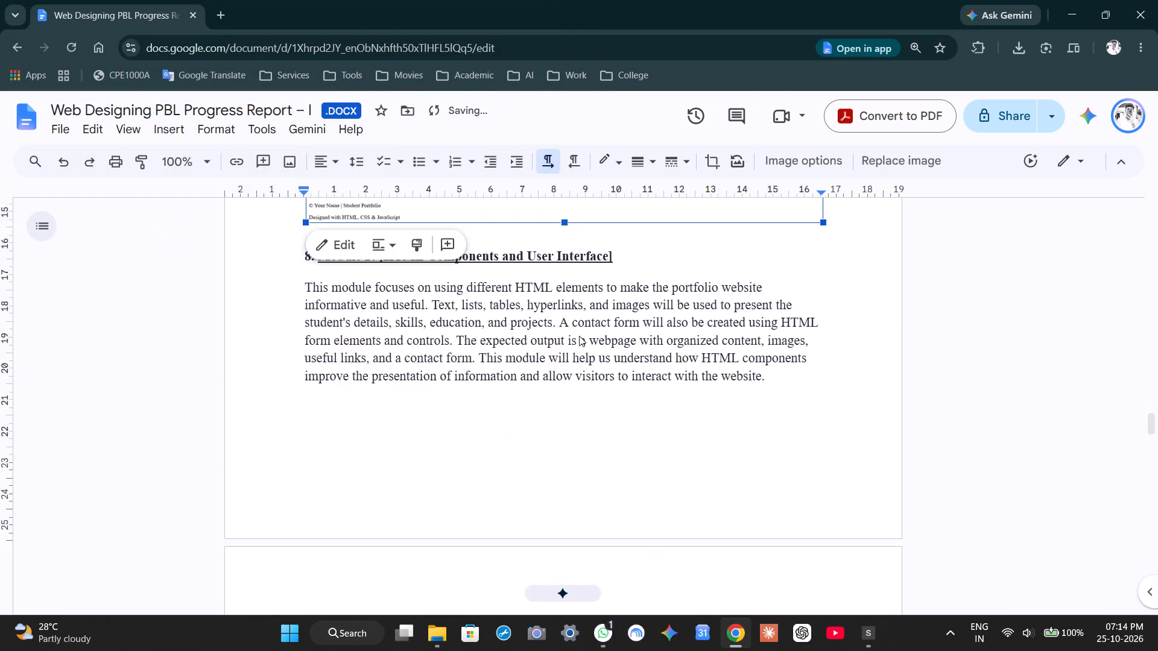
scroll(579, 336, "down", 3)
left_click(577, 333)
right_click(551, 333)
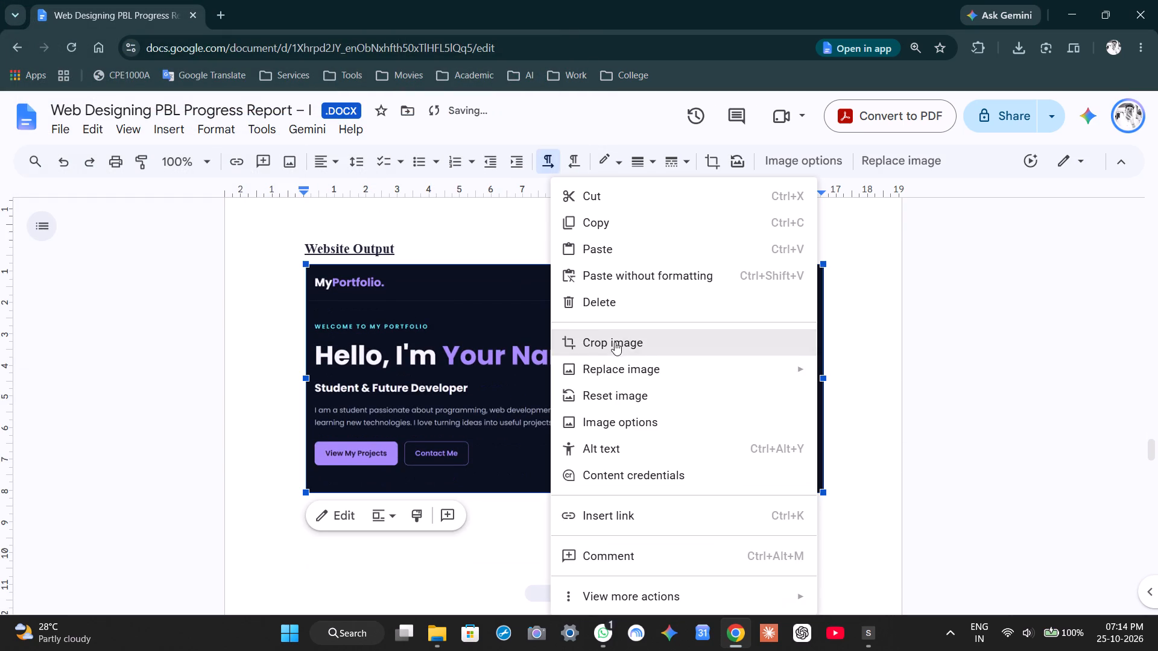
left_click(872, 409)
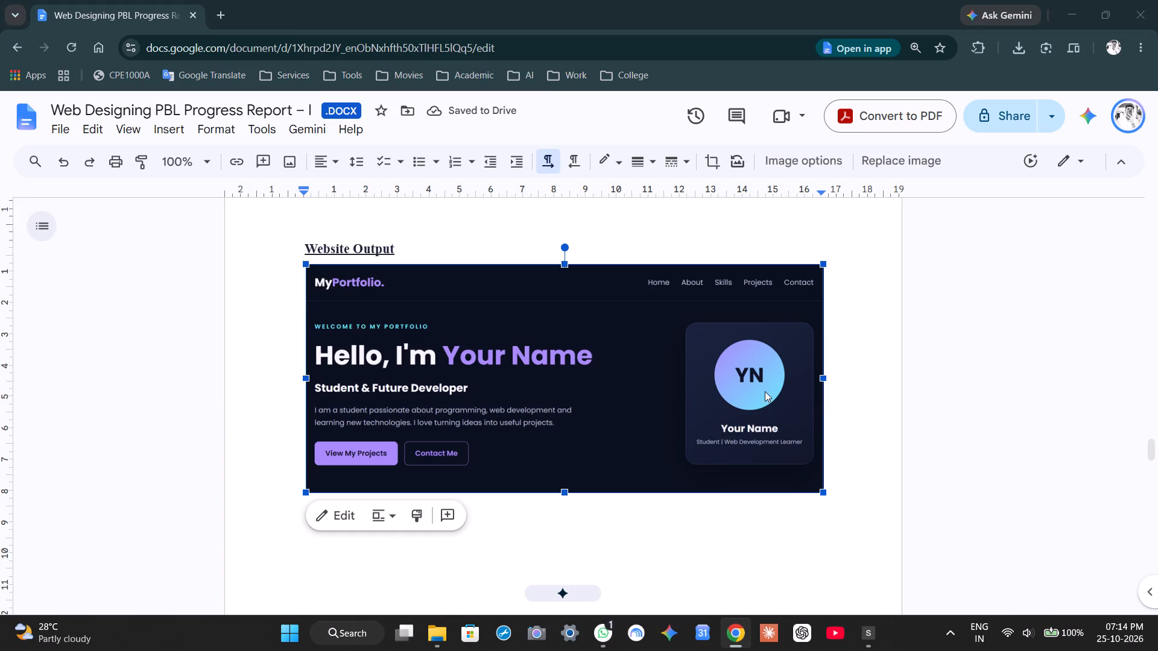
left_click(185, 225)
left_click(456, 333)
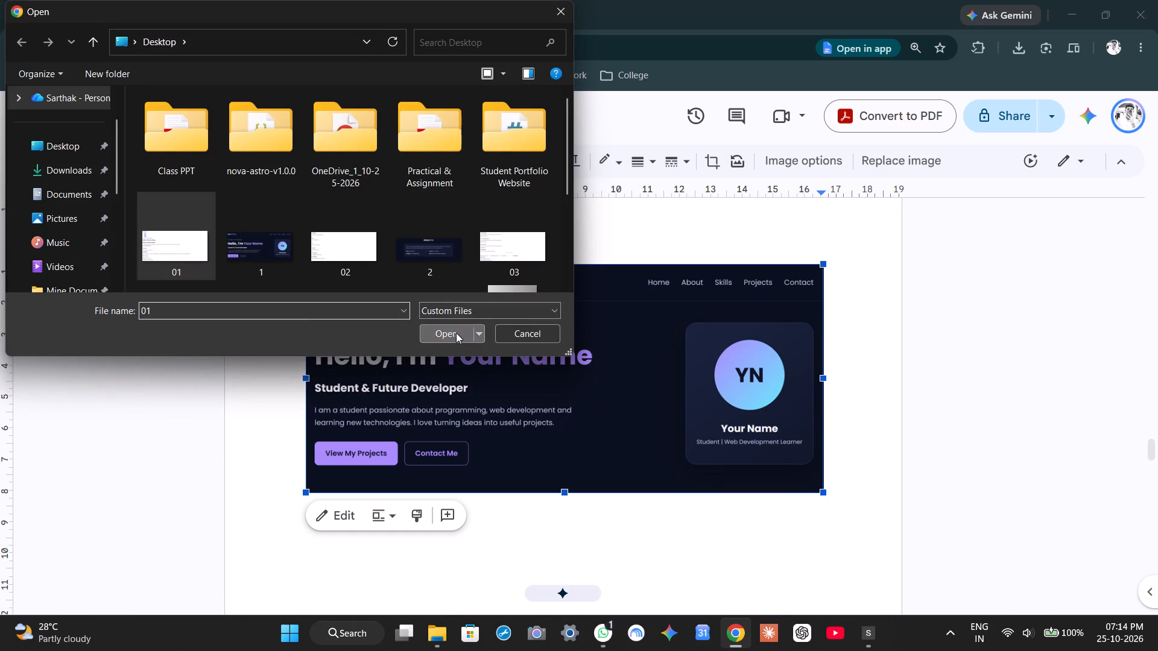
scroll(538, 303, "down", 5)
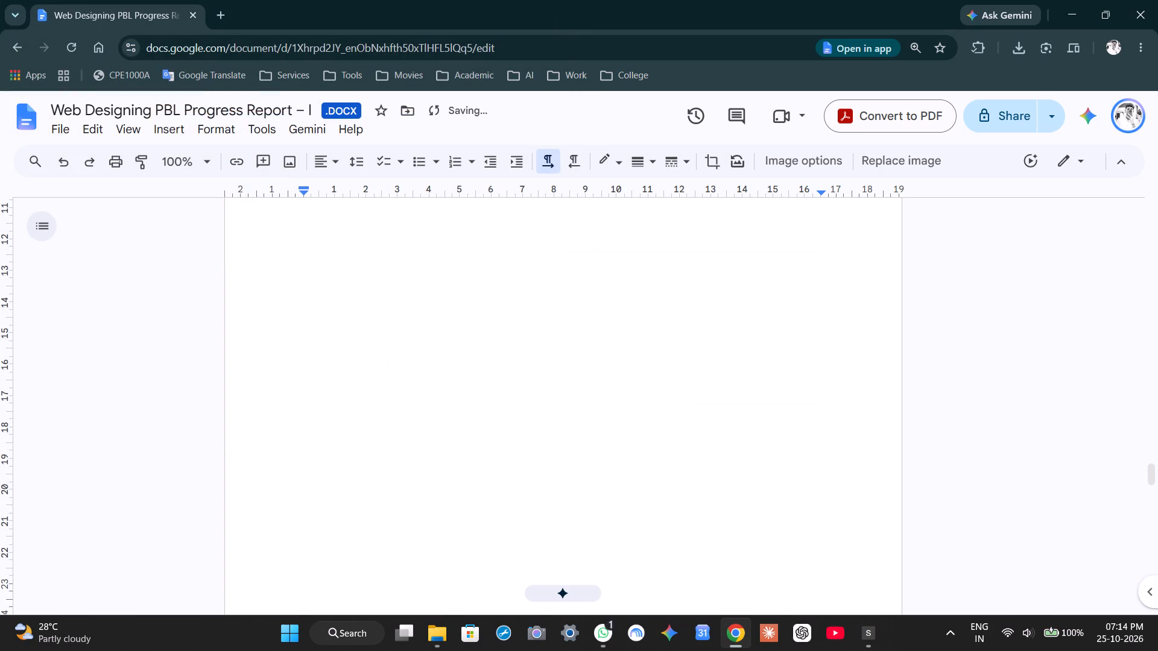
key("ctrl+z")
Replace the dark home page screenshot under Website Output with Desktop image 1.
right_click(516, 320)
left_click(573, 362)
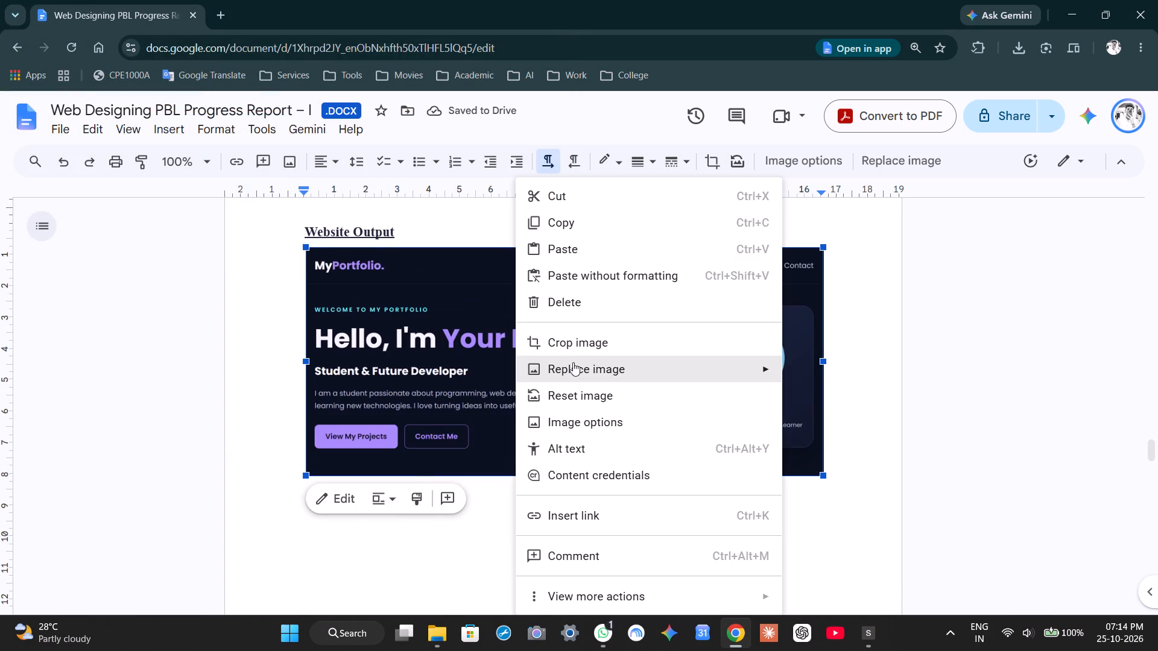
left_click(821, 410)
left_click(268, 247)
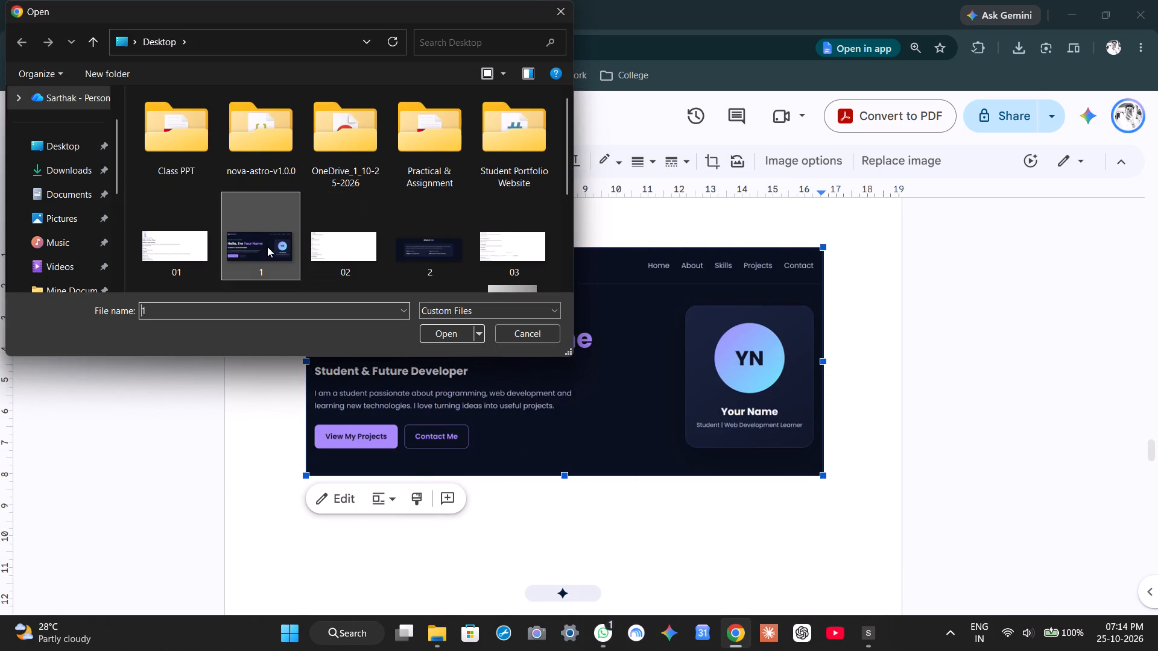
left_click(454, 330)
Replace the dark About Me screenshot in the report with Desktop image 2.
scroll(434, 294, "down", 5)
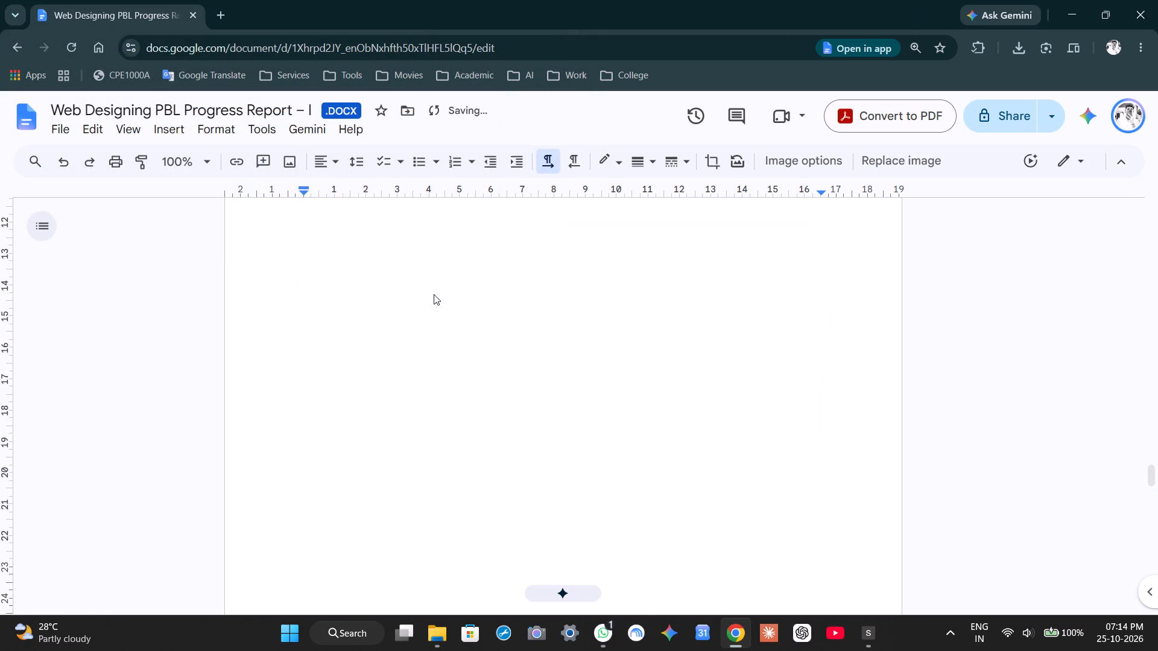
scroll(434, 294, "up", 5)
scroll(437, 297, "down", 10)
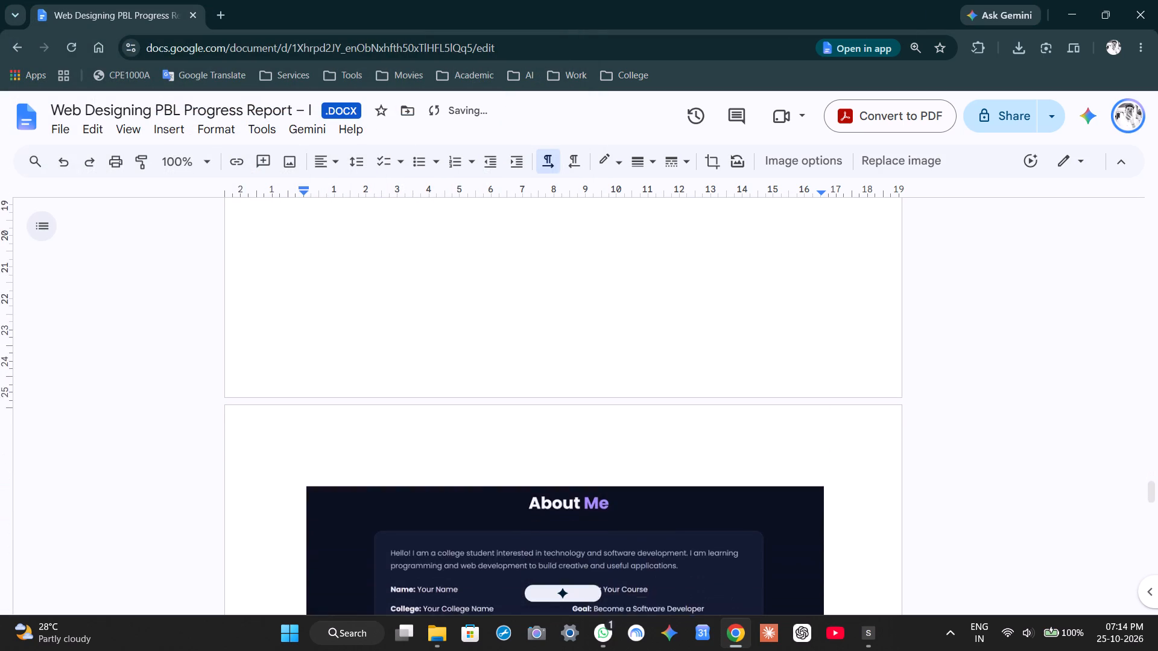
scroll(457, 278, "down", 3)
left_click(479, 264)
right_click(493, 289)
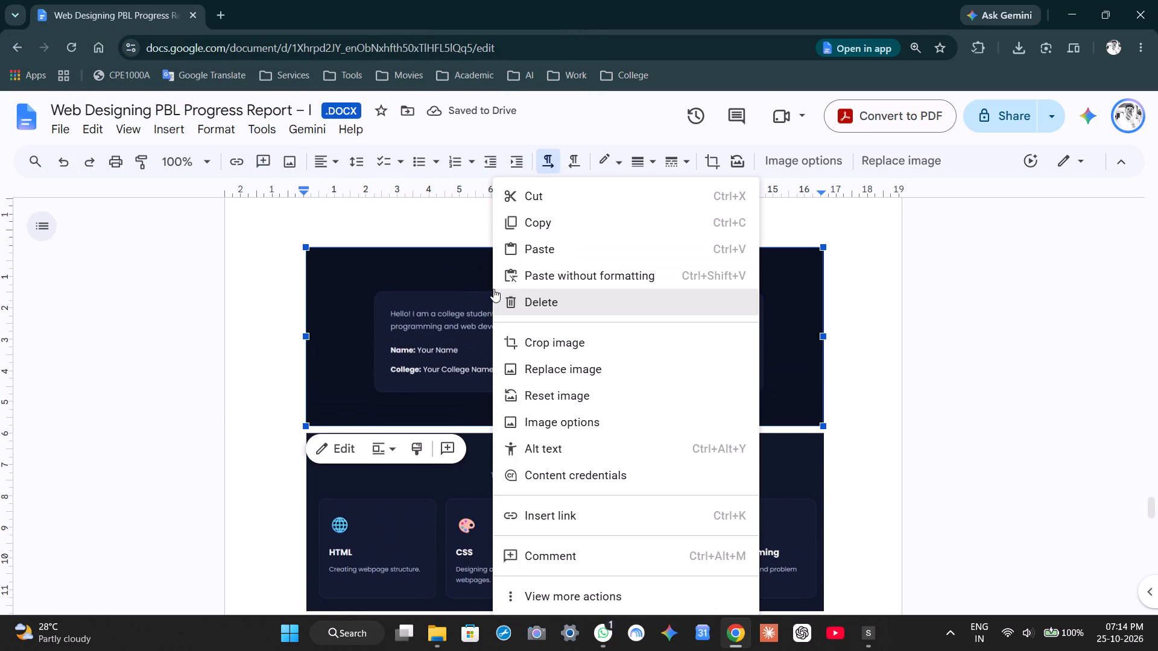
left_click(566, 368)
left_click(885, 410)
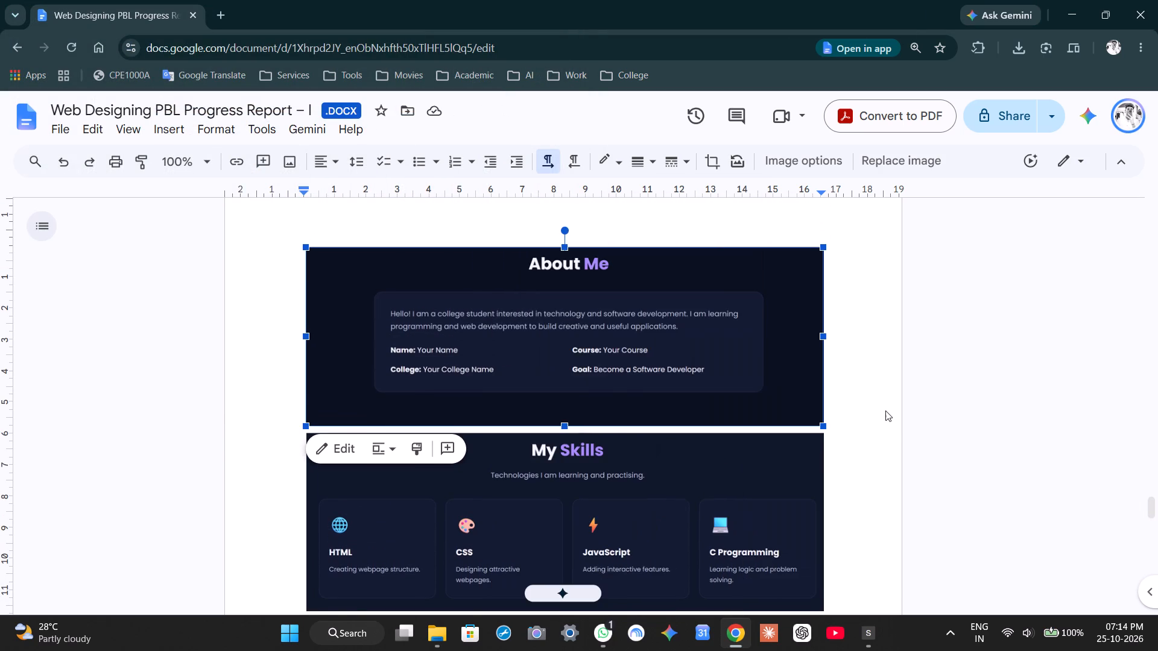
left_click(455, 254)
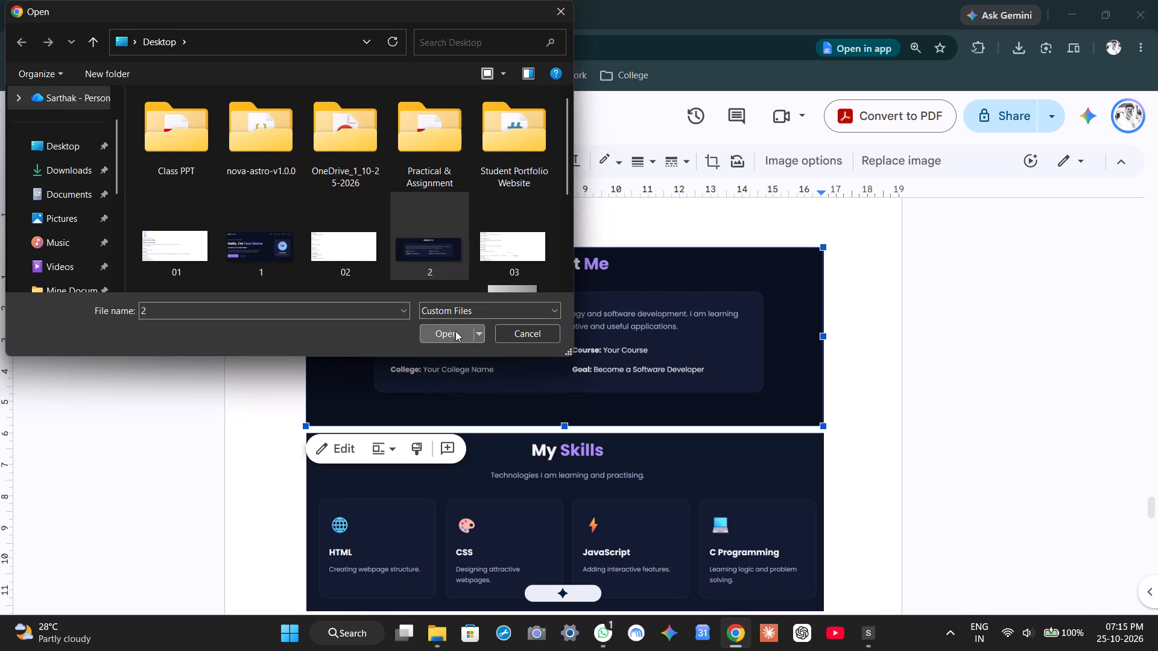
left_click(455, 331)
Replace the dark My Skills screenshot in the report with Desktop image 3.
scroll(521, 280, "down", 2)
right_click(542, 327)
left_click(515, 337)
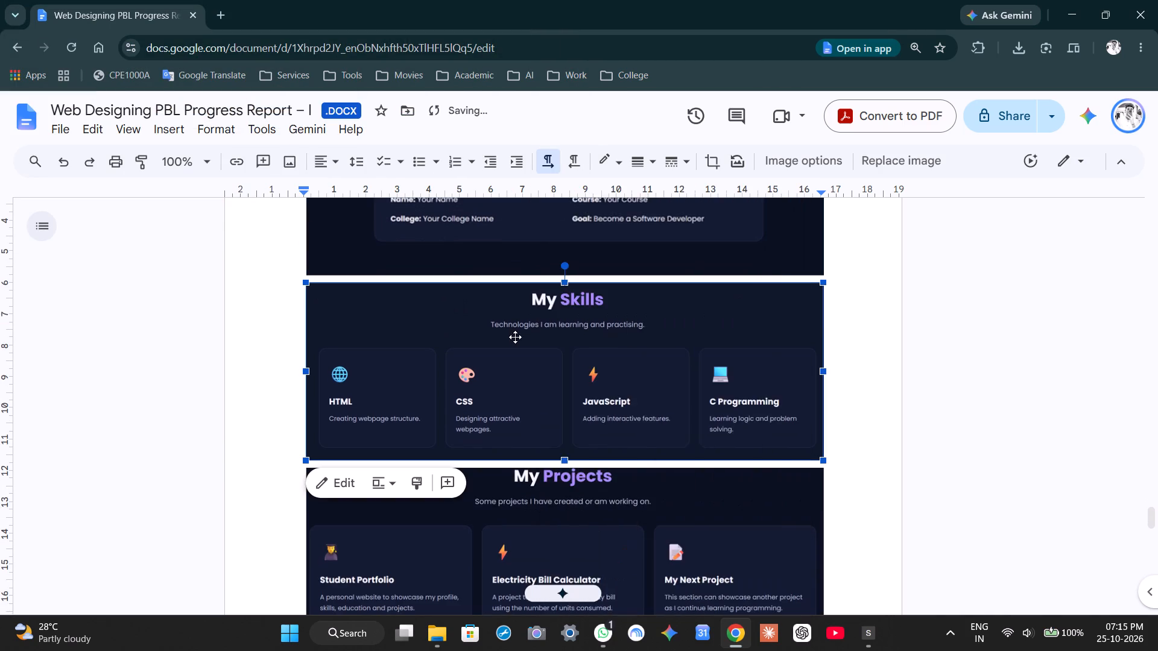
right_click(515, 337)
left_click(576, 371)
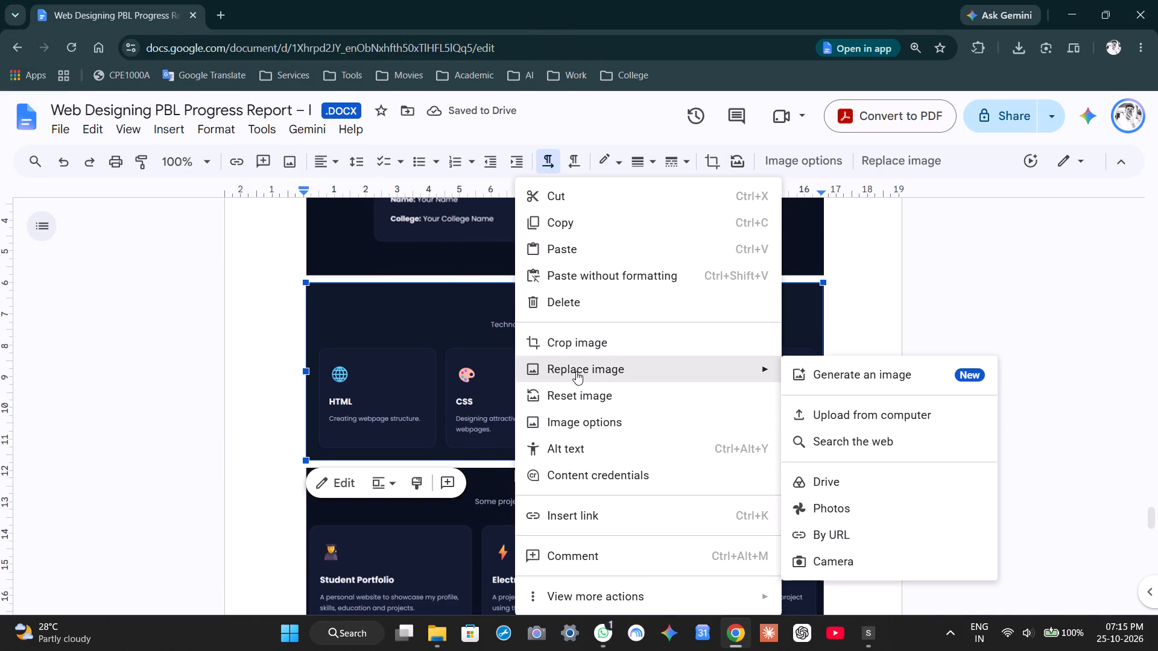
left_click(842, 417)
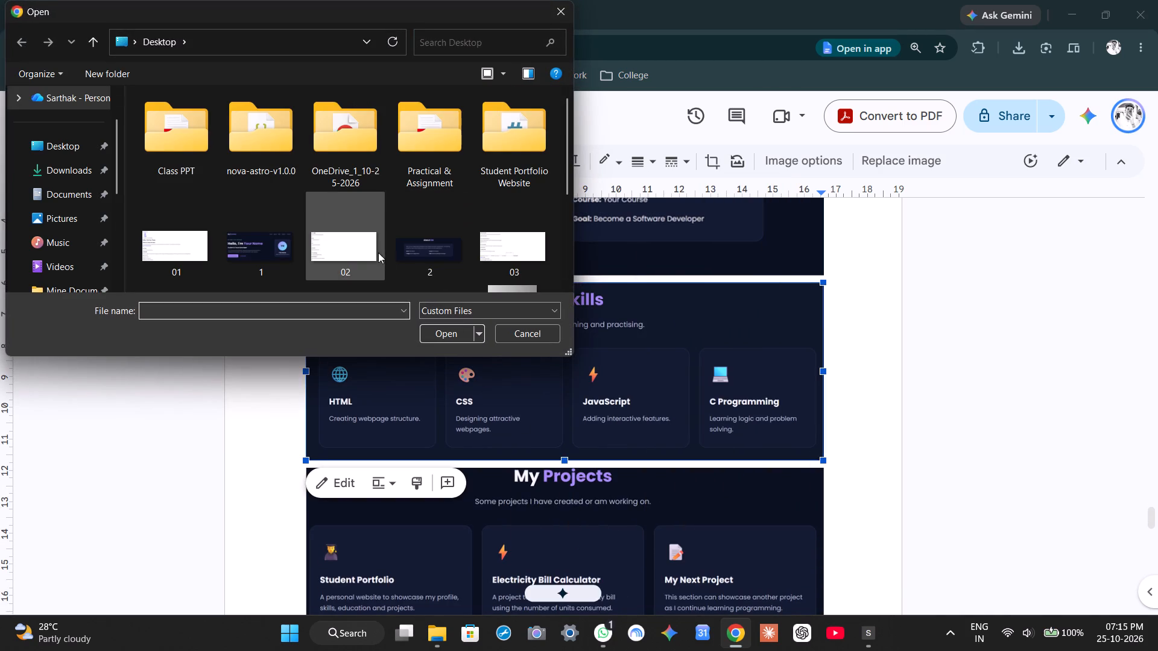
scroll(437, 253, "down", 1)
left_click(184, 263)
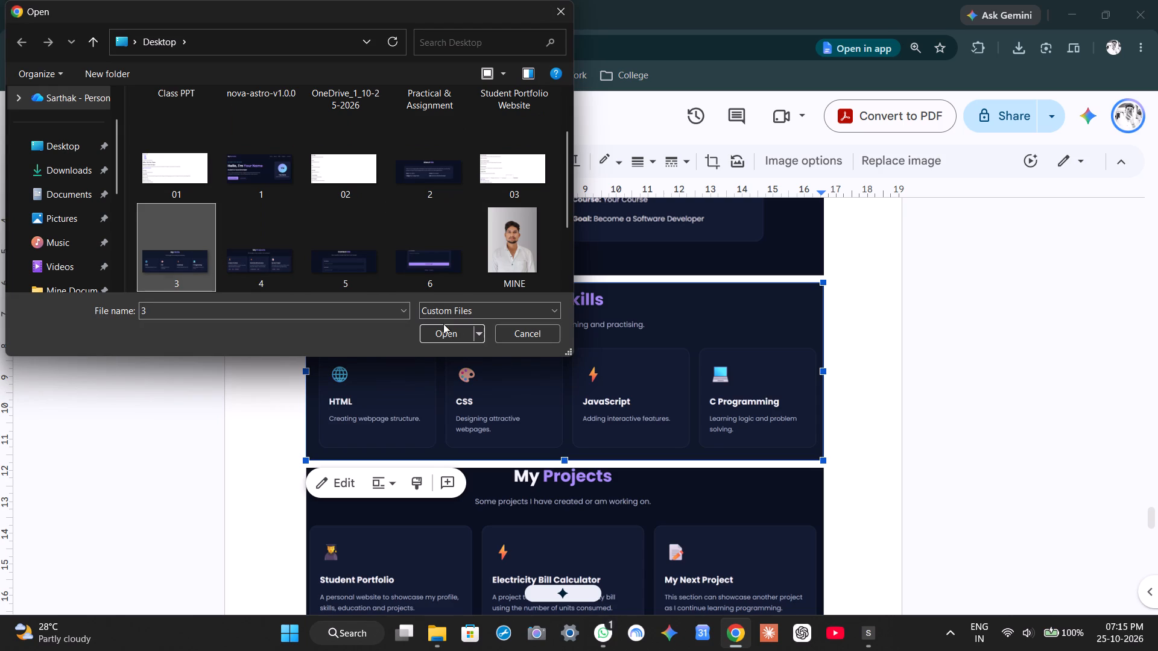
left_click(465, 331)
Replace the dark My Projects screenshot in the report with Desktop image 4.
scroll(557, 322, "down", 2)
left_click(575, 367)
right_click(575, 367)
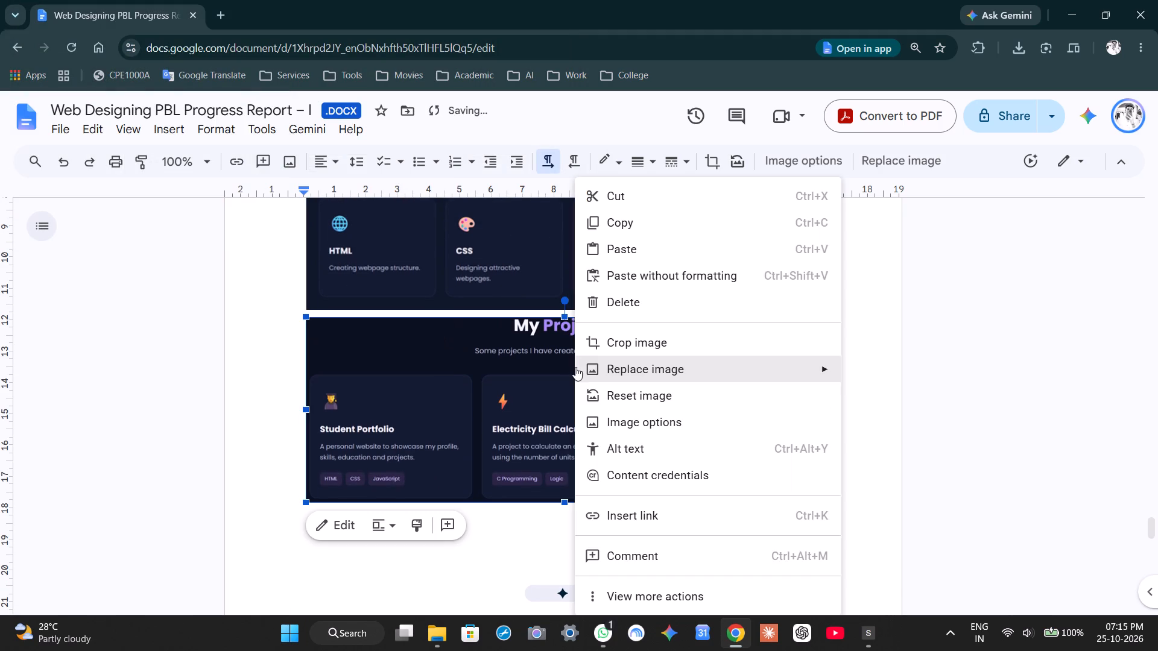
left_click(610, 362)
left_click(906, 414)
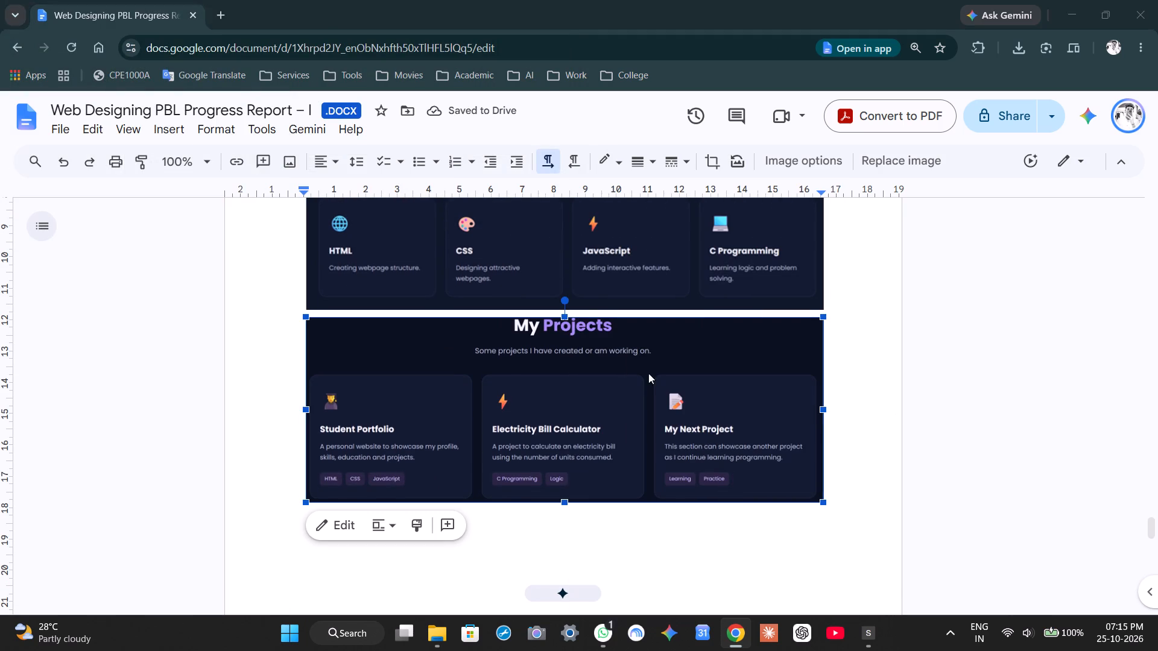
scroll(230, 231, "down", 1)
left_click(250, 251)
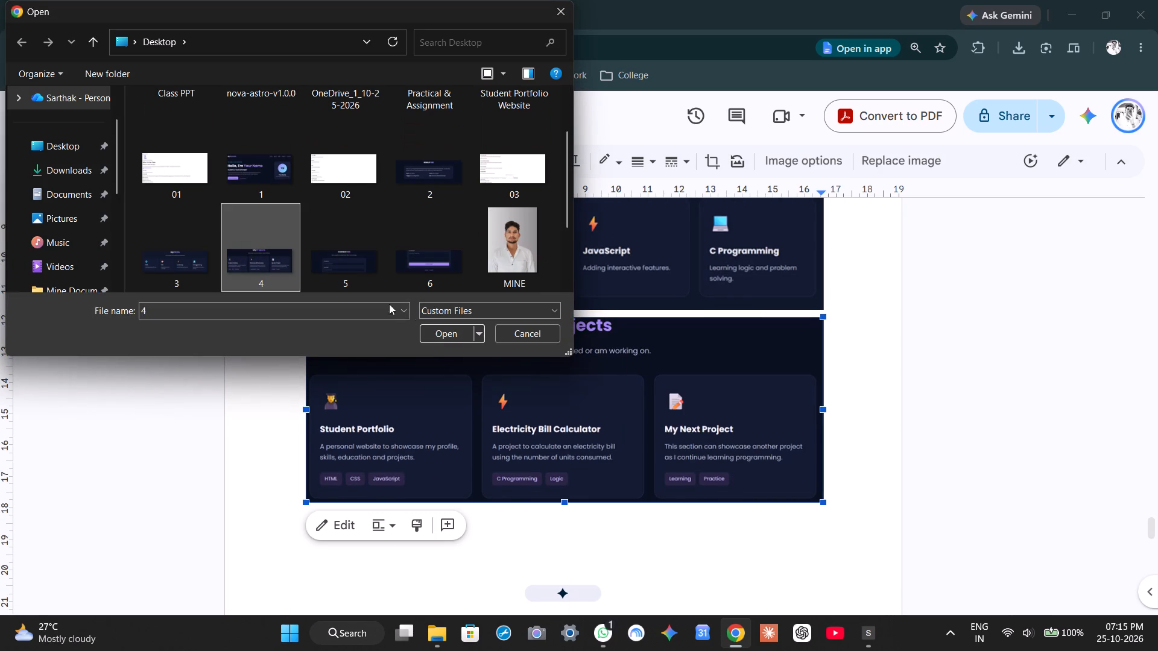
left_click(448, 334)
Replace the upper Contact Me screenshot, showing the name and email fields, with Desktop image 5.
scroll(542, 324, "down", 7)
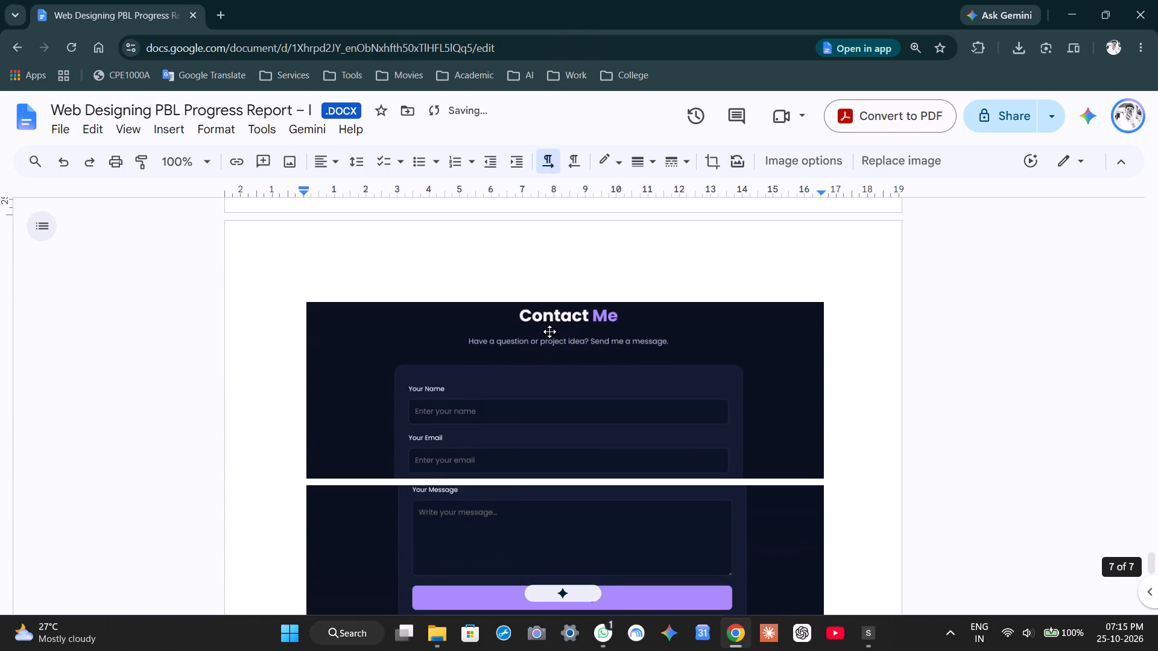
left_click(549, 332)
right_click(549, 332)
left_click(631, 392)
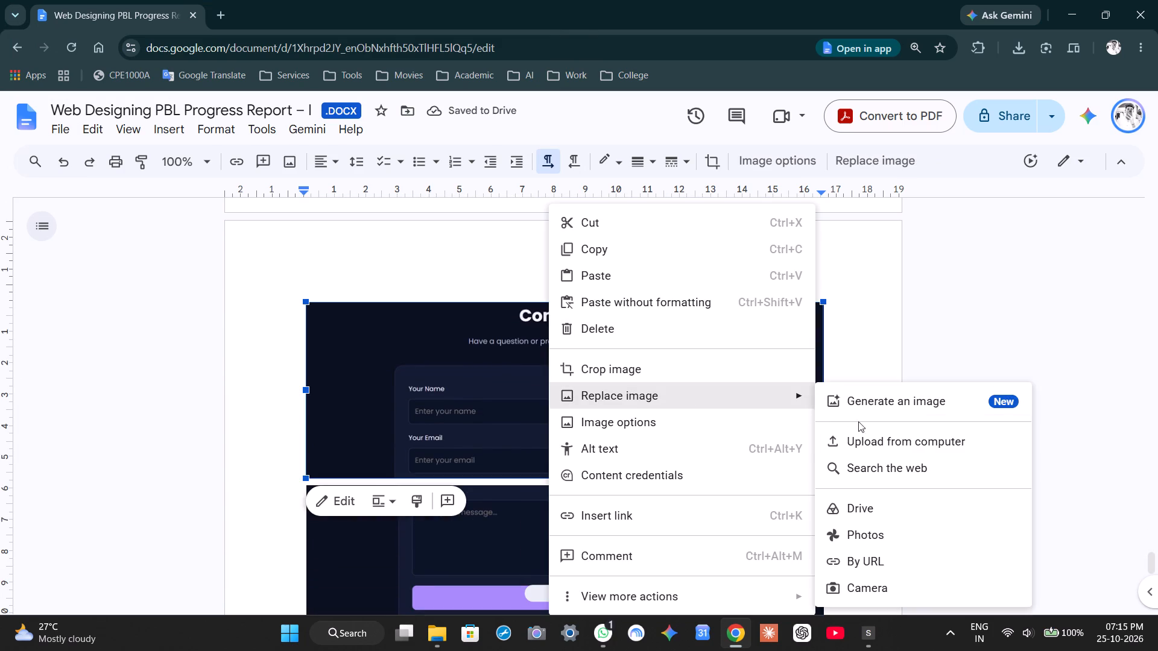
left_click(863, 437)
scroll(376, 259, "down", 2)
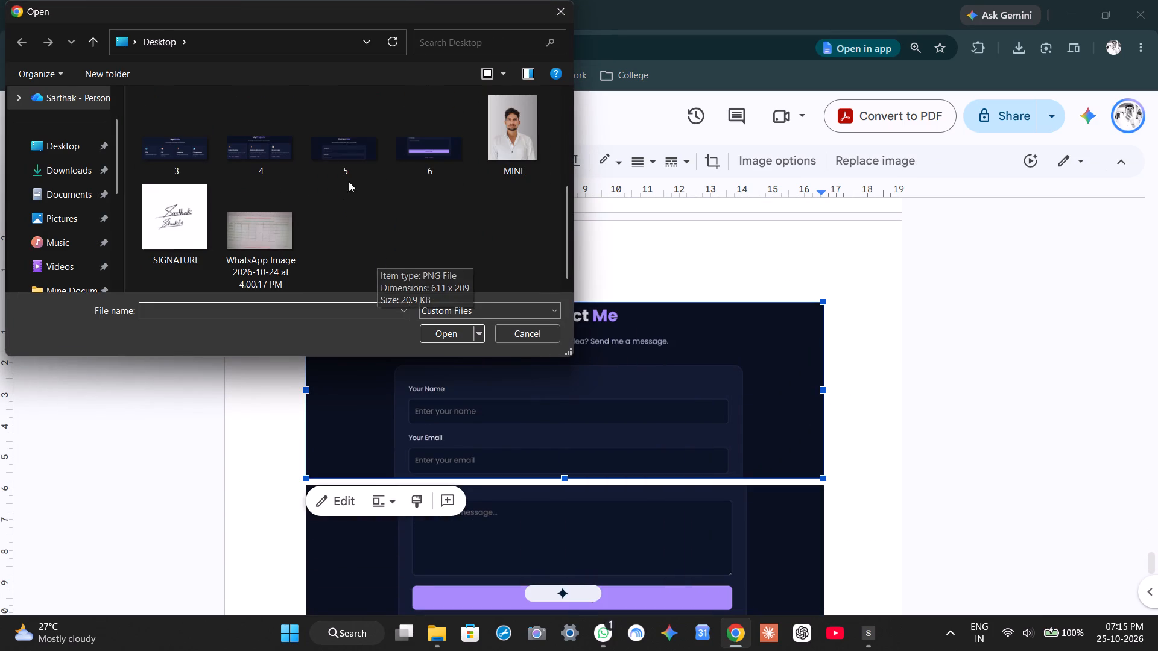
left_click(352, 168)
left_click(437, 333)
Replace the lower Contact Me screenshot, showing the message box and Send Message button, with Desktop image 6.
scroll(629, 348, "down", 2)
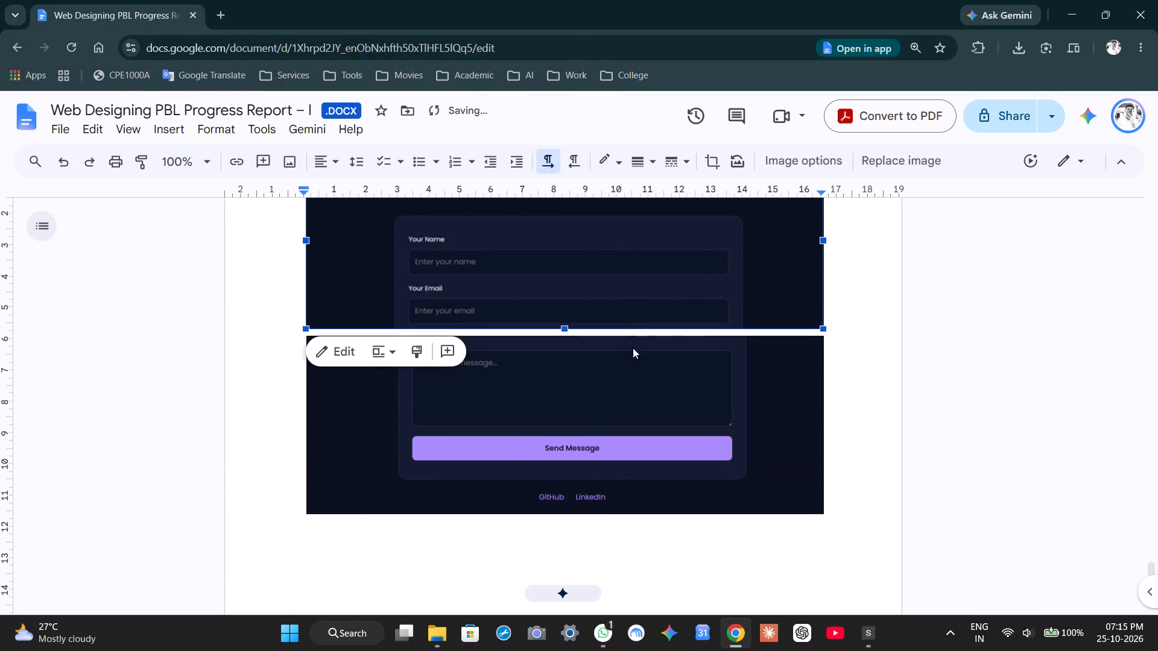
left_click(625, 365)
right_click(625, 365)
left_click(715, 391)
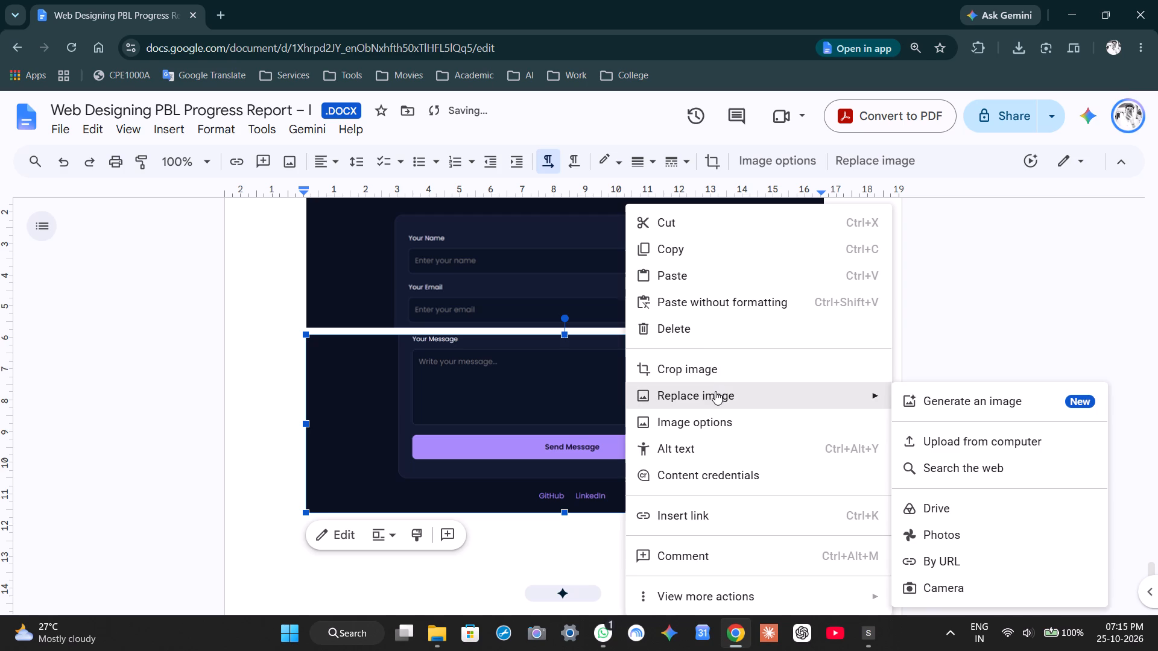
left_click(955, 440)
scroll(446, 248, "down", 7)
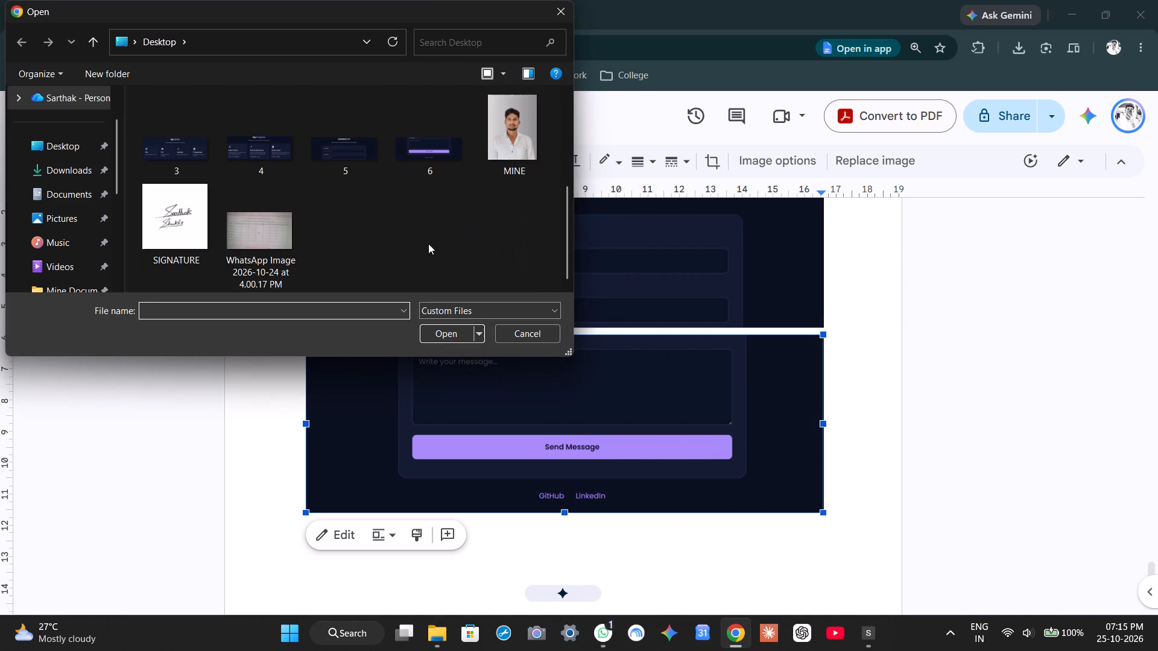
left_click(420, 158)
left_click(457, 332)
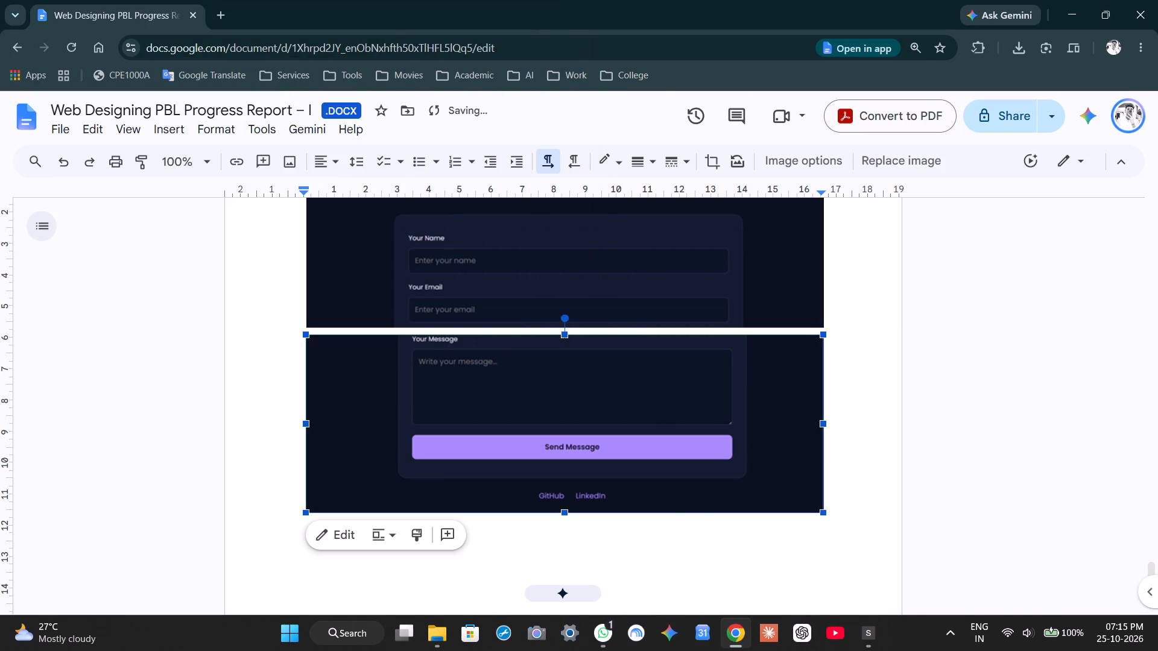
Review the report's pages from the last Contact Me screenshot back to the plain HTML output above Module 2.
scroll(885, 461, "up", 19)
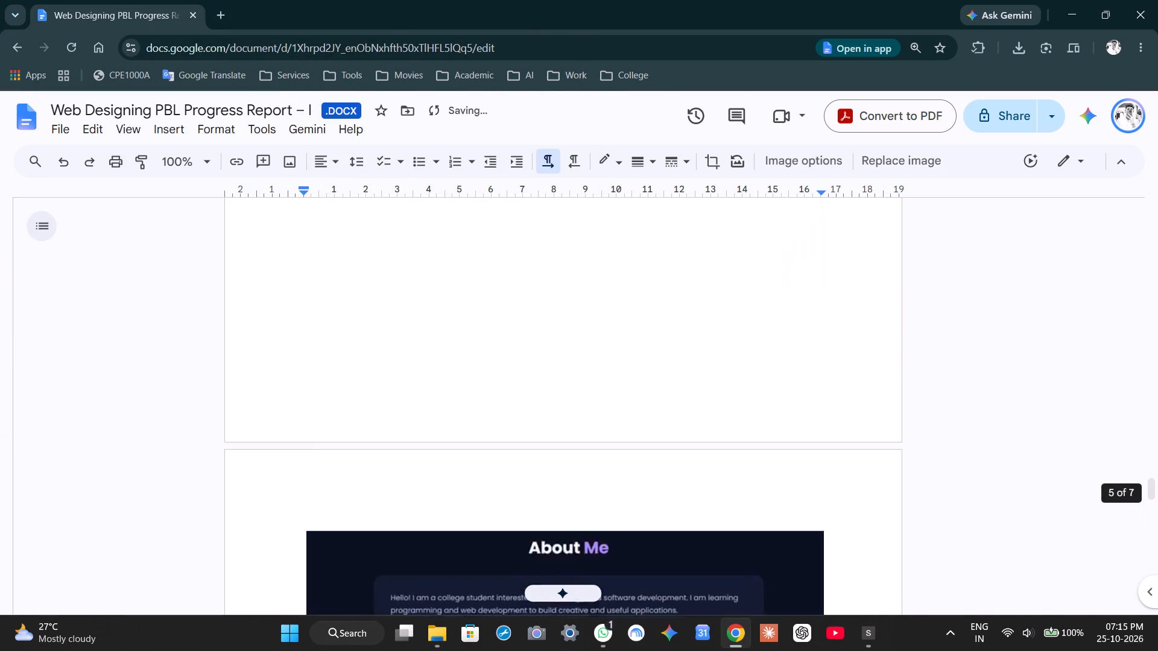
scroll(885, 458, "up", 19)
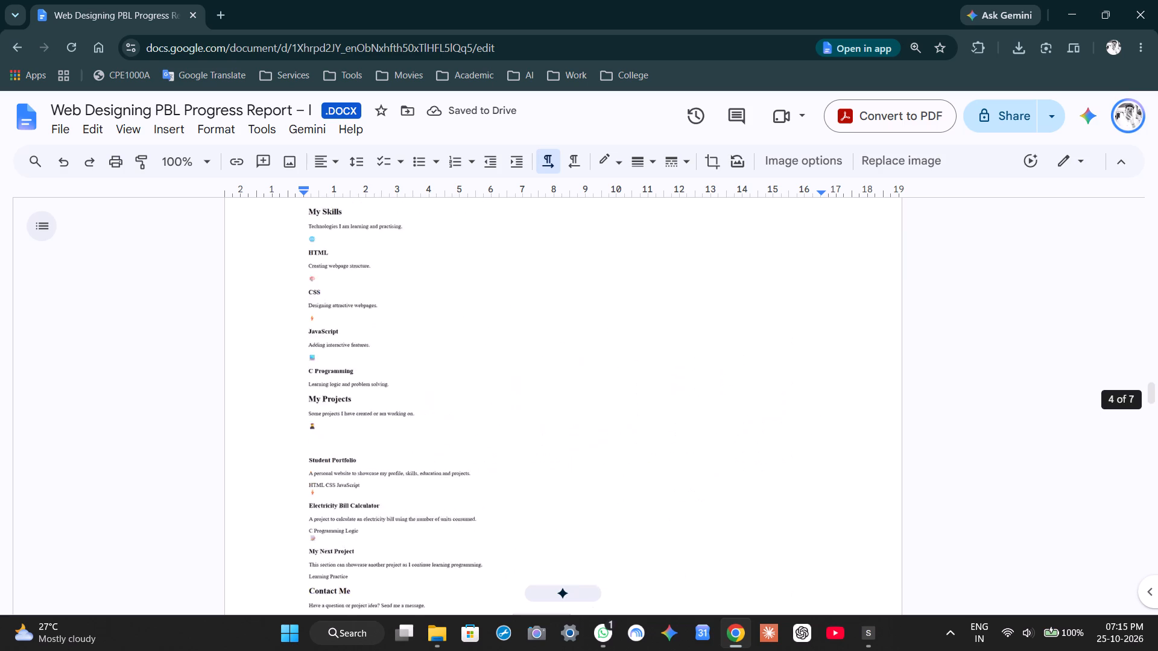
scroll(883, 454, "up", 8)
scroll(883, 454, "down", 13)
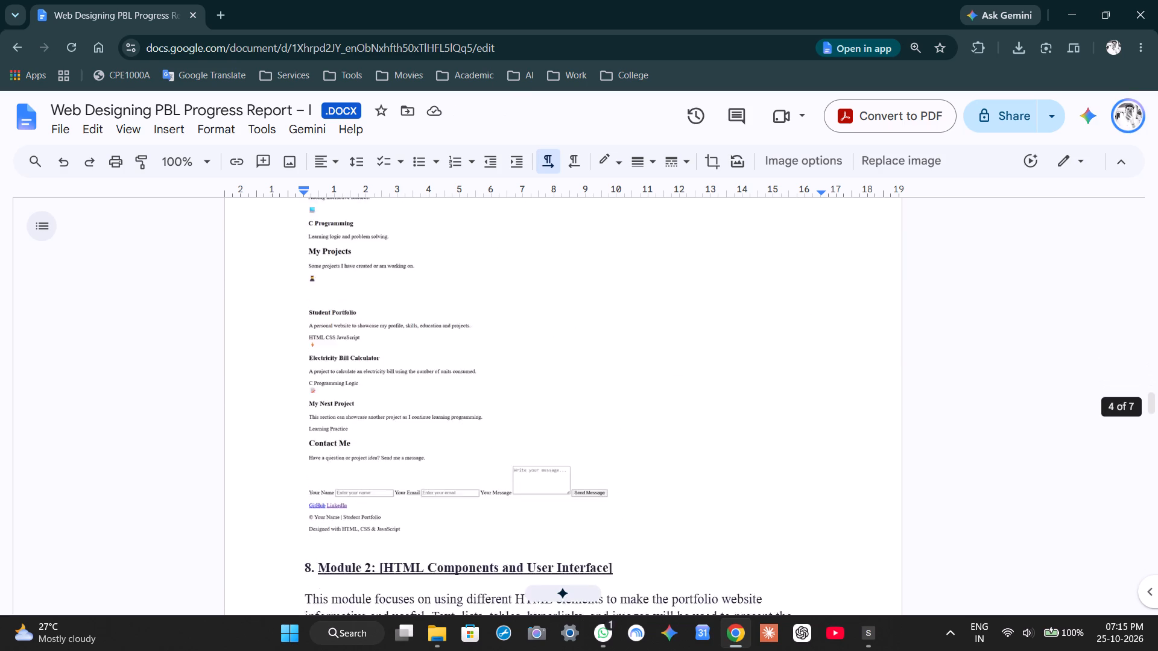
scroll(883, 454, "down", 1)
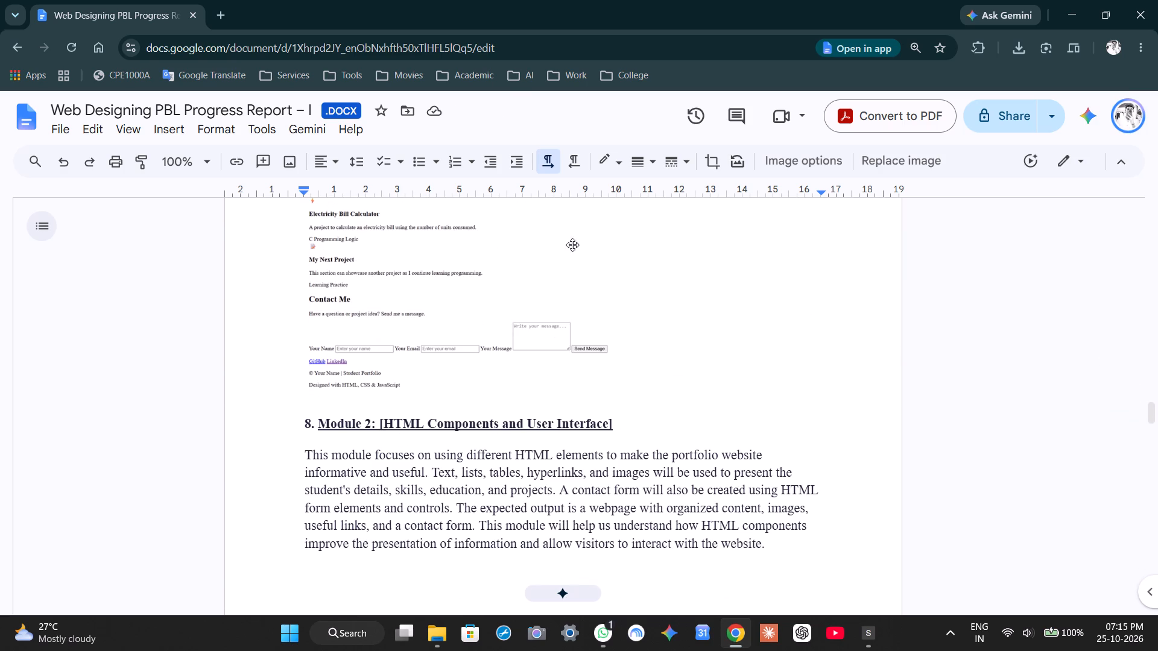
Insert Desktop image 2, the About Me screenshot, on a new line below the home page screenshot under Website Output.
scroll(572, 245, "down", 9)
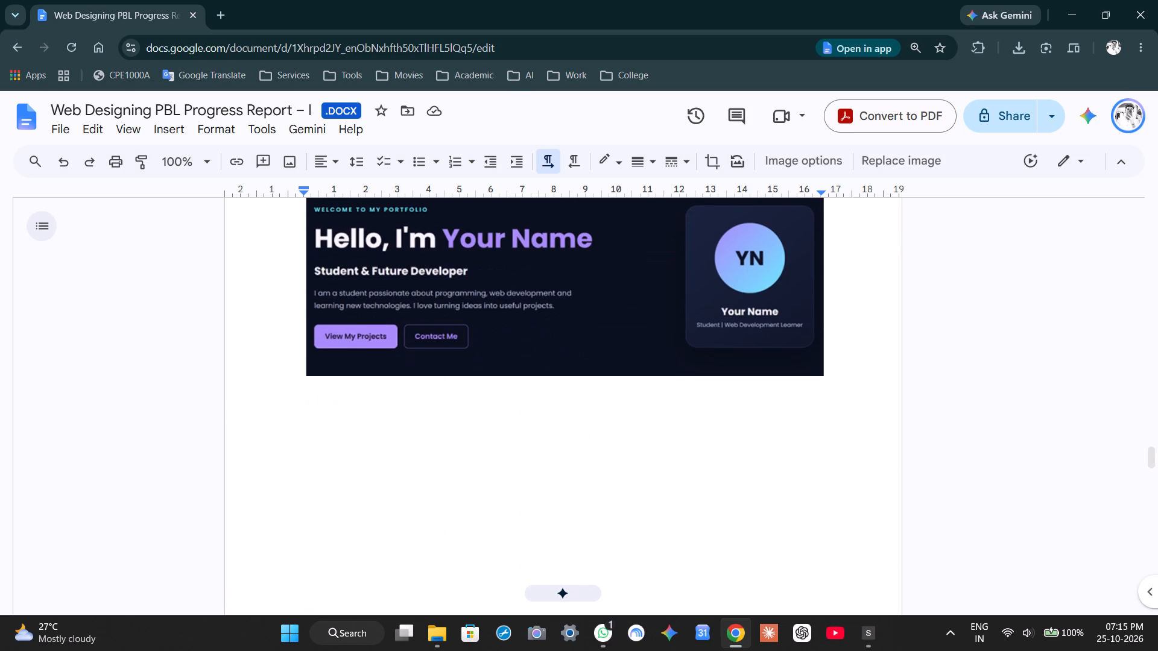
left_click(858, 368)
key("Return")
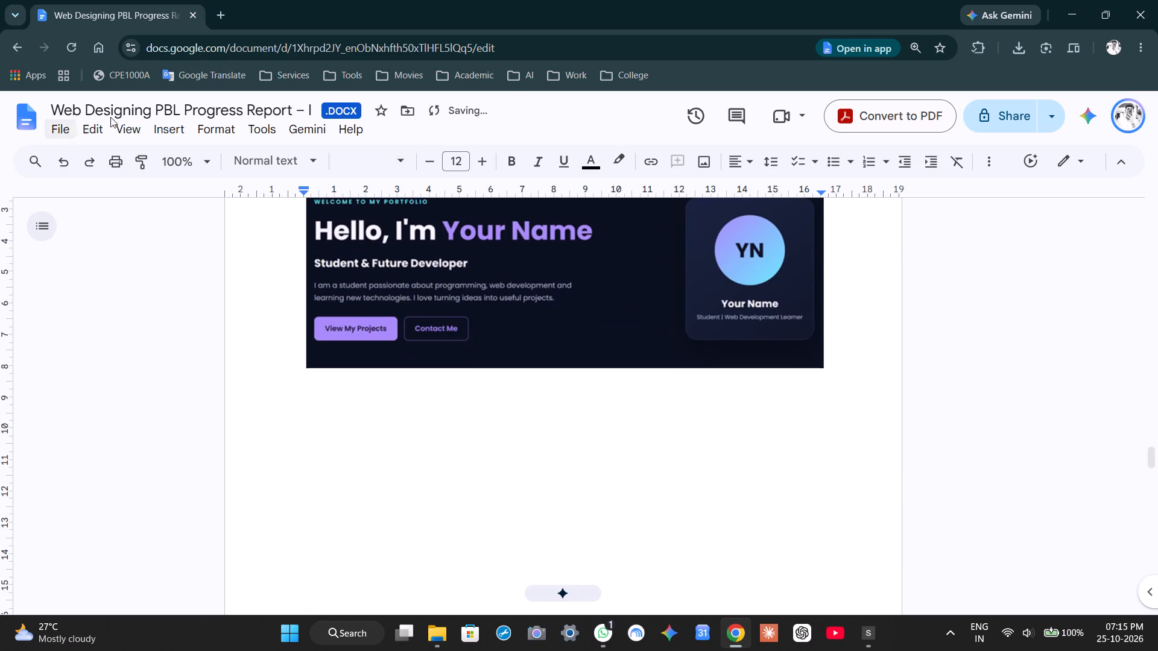
left_click(177, 122)
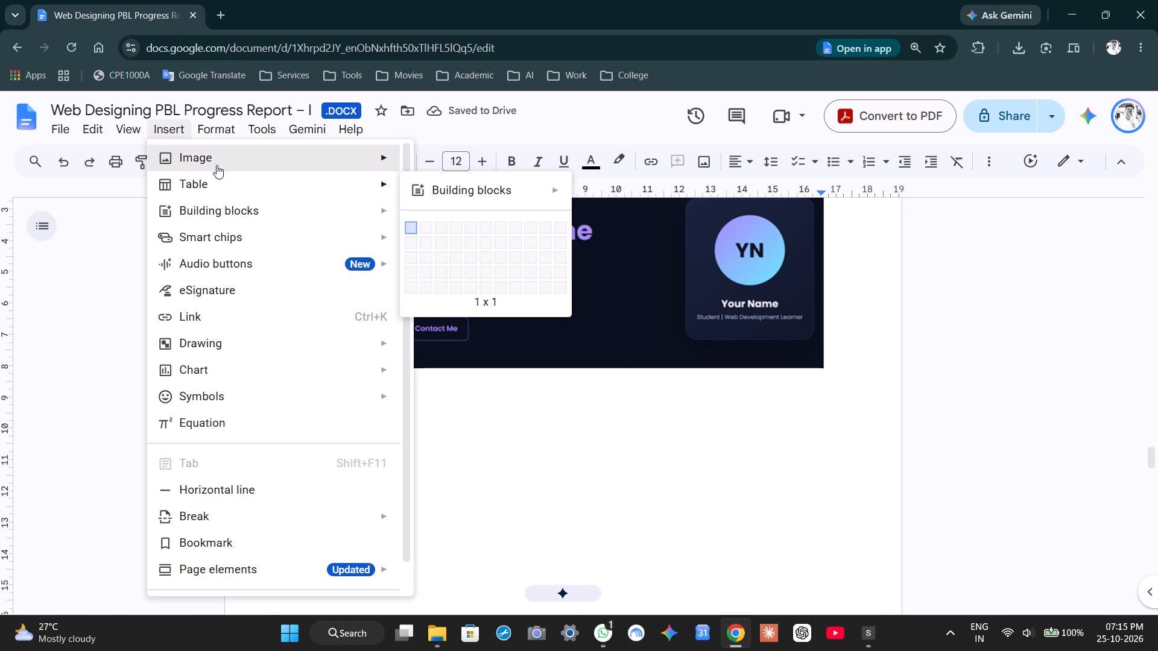
left_click(215, 165)
left_click(466, 195)
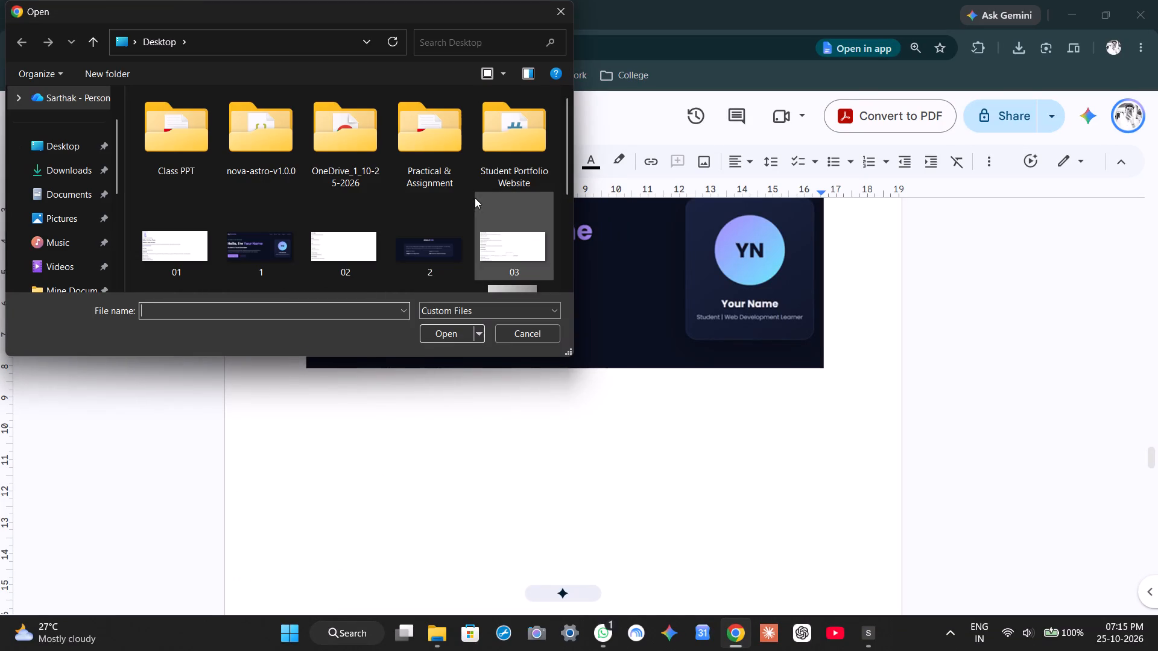
left_click(410, 257)
left_click(446, 333)
Insert Desktop image 3, the My Skills screenshot, on a new line below the newly inserted About Me screenshot.
scroll(574, 347, "down", 1)
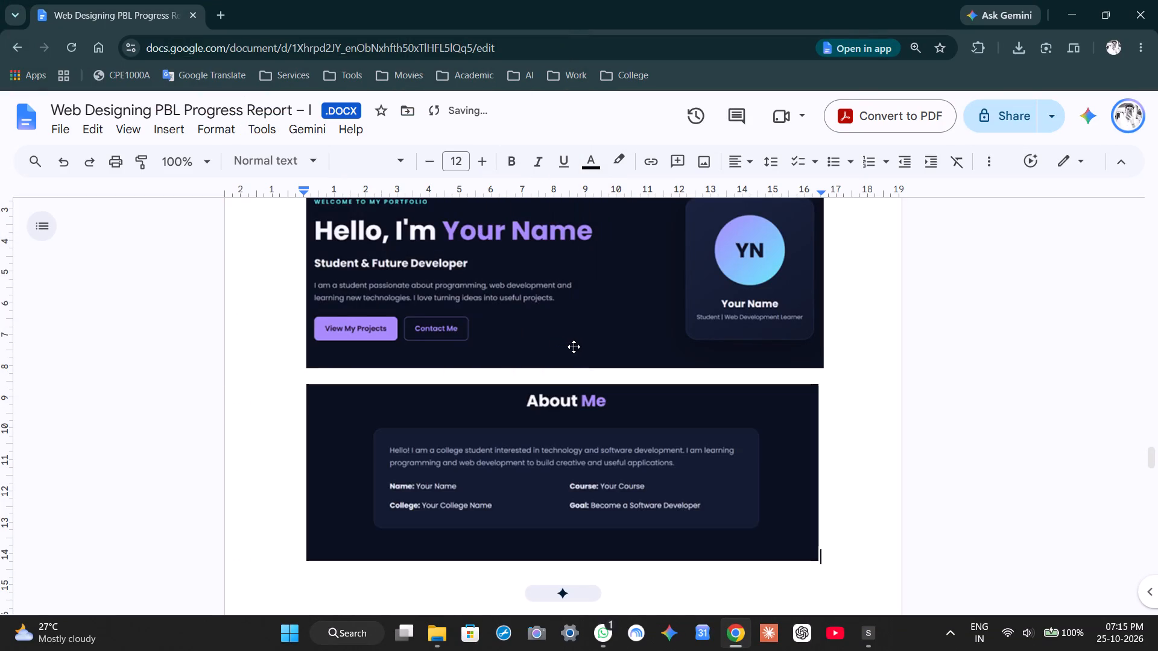
scroll(574, 347, "down", 3)
left_click(832, 269)
key("Return")
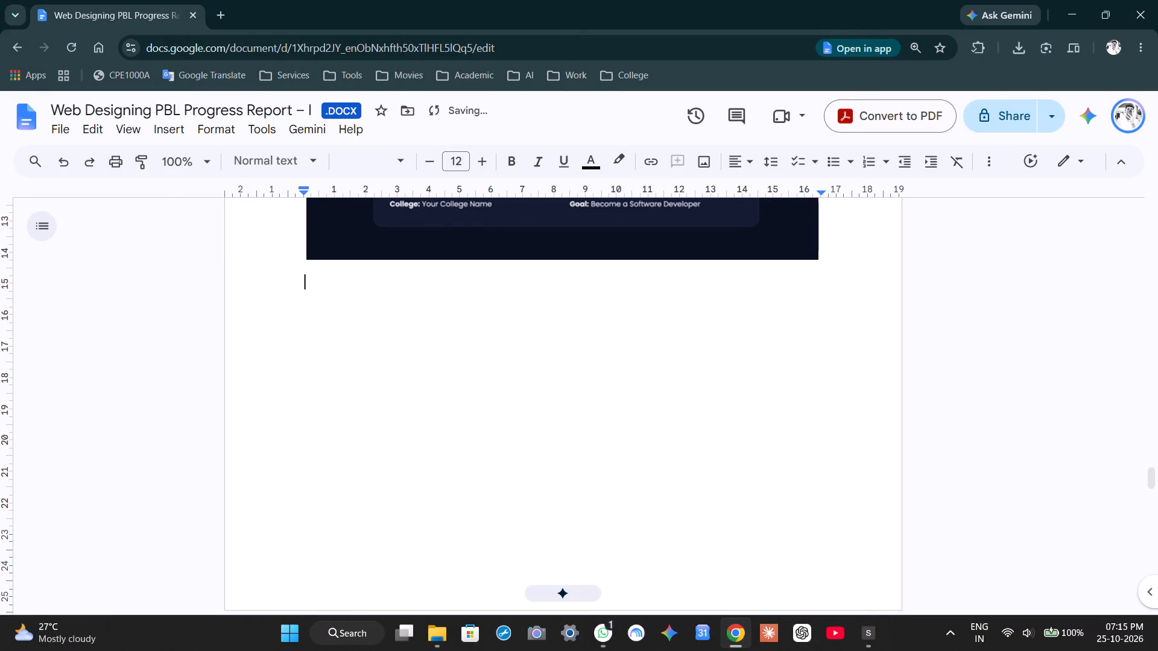
left_click(204, 131)
double_click(172, 133)
left_click(184, 161)
left_click(467, 211)
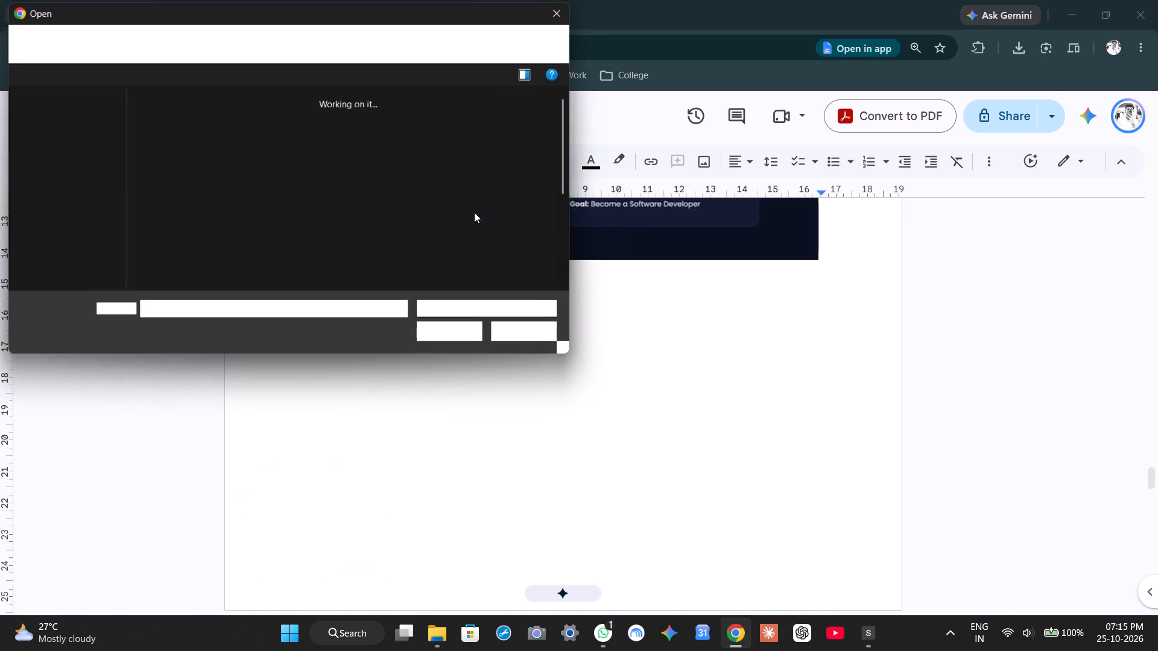
scroll(404, 226, "down", 1)
left_click(179, 250)
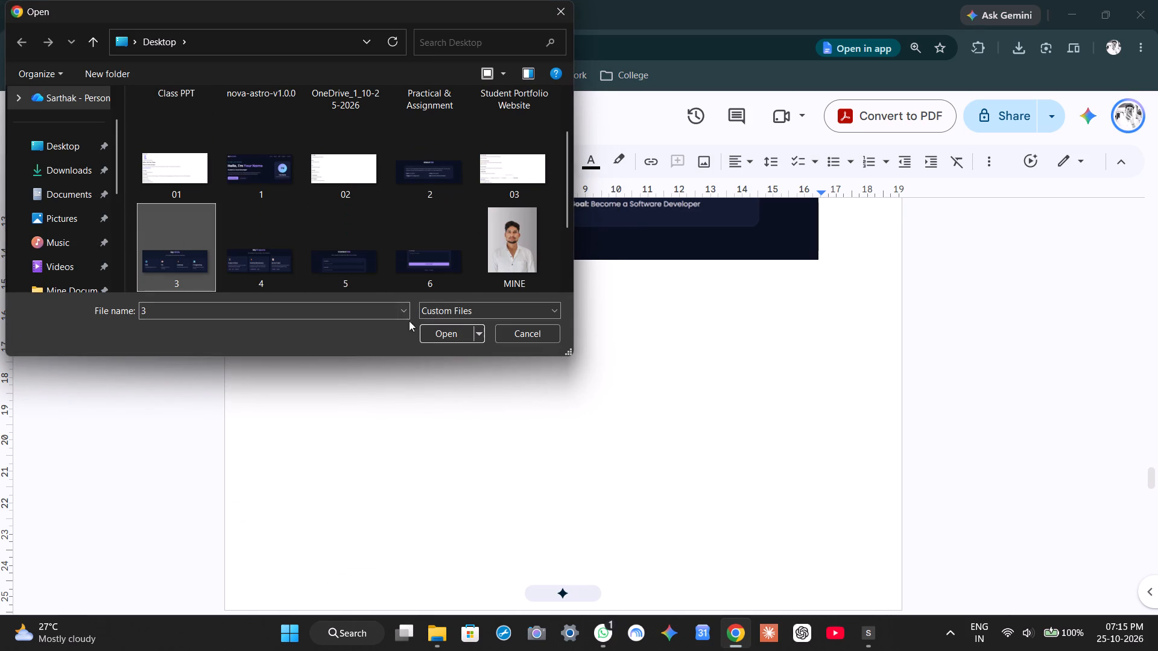
left_click(435, 324)
Delete the duplicate About Me and My Skills screenshots from the following page, just above My Projects.
scroll(563, 324, "down", 6)
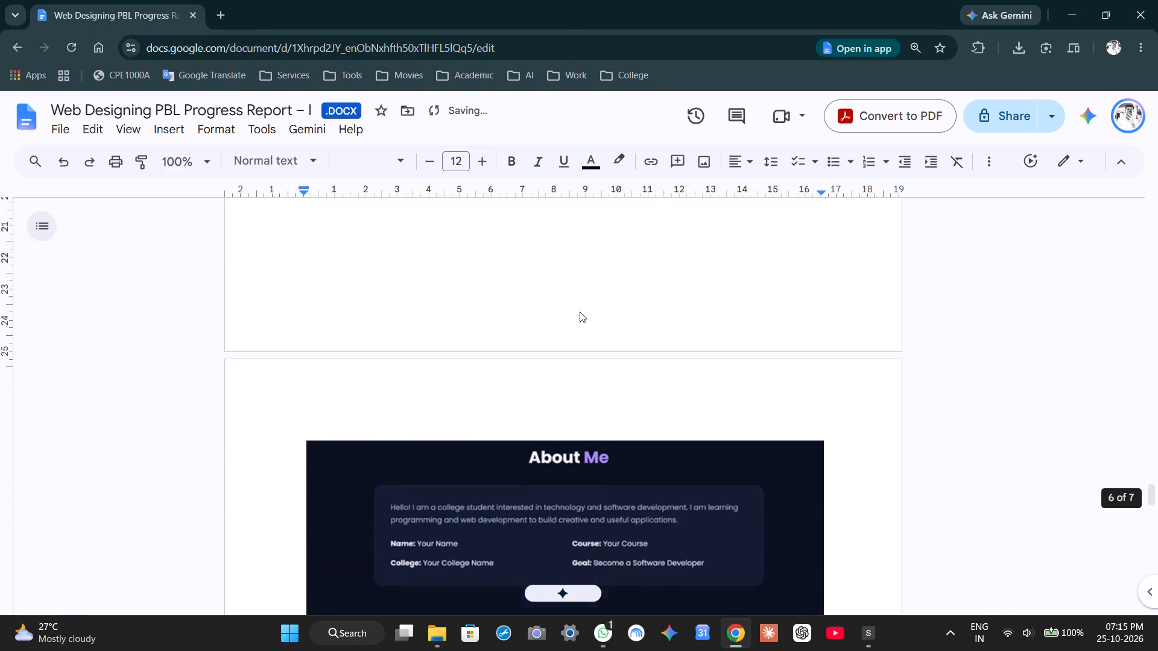
right_click(580, 312)
left_click(596, 307)
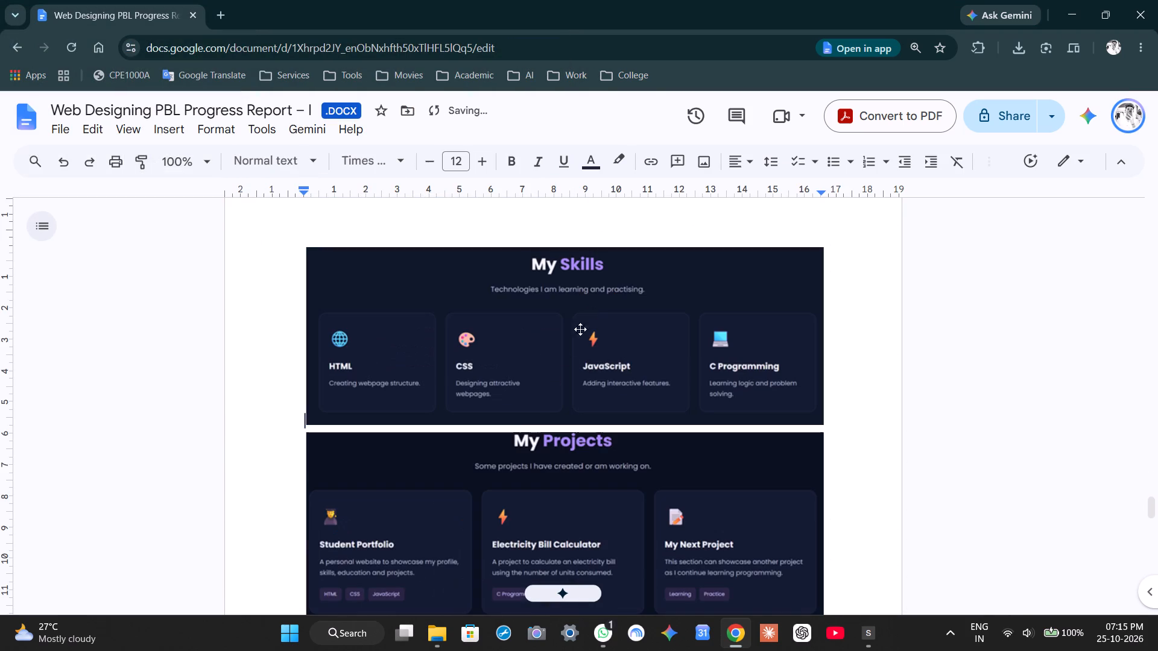
scroll(555, 360, "up", 5)
scroll(556, 360, "down", 4)
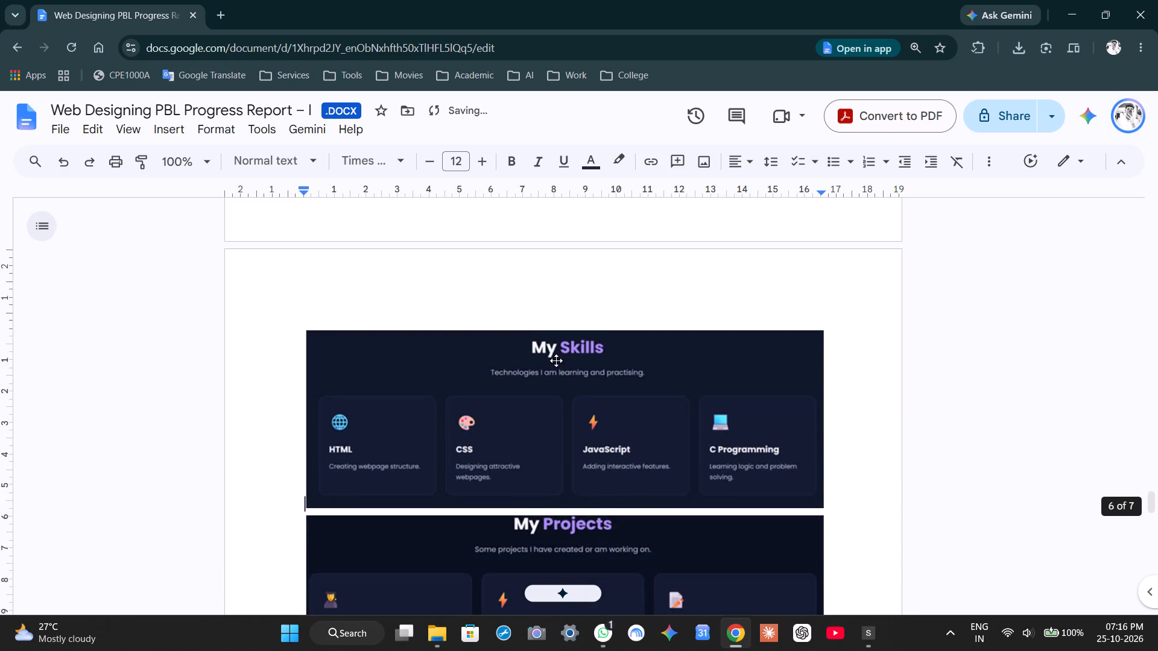
right_click(555, 360)
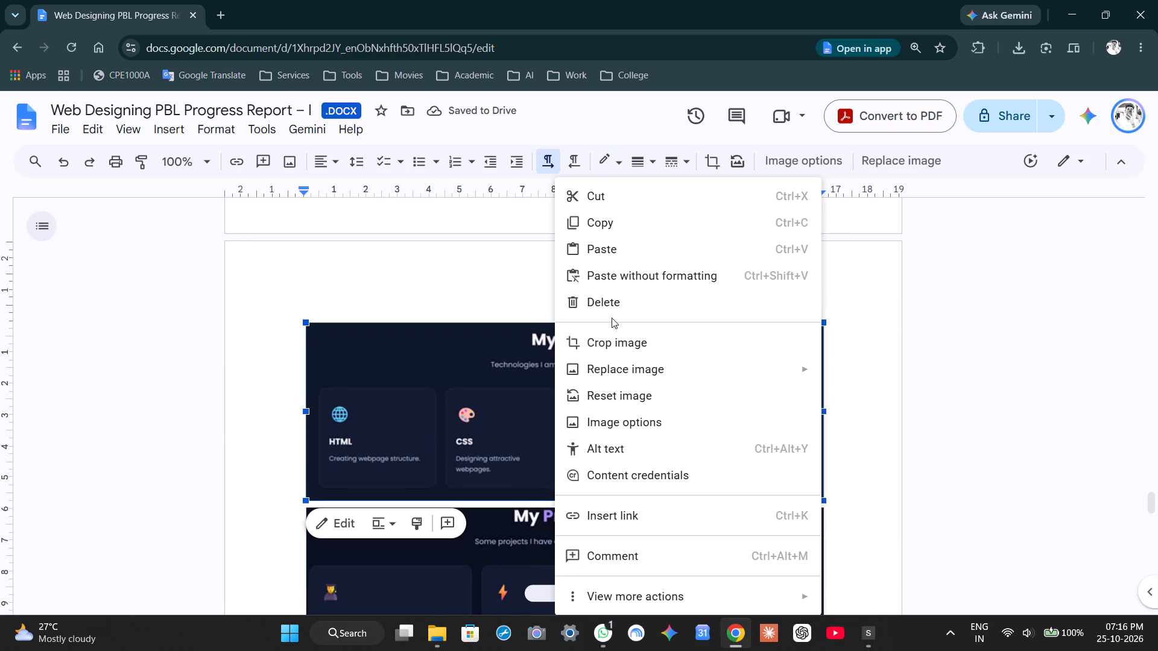
left_click(609, 300)
Check the order and page layout of the Website Output screenshots and the earlier pages of the report.
scroll(579, 351, "down", 5)
scroll(580, 351, "up", 9)
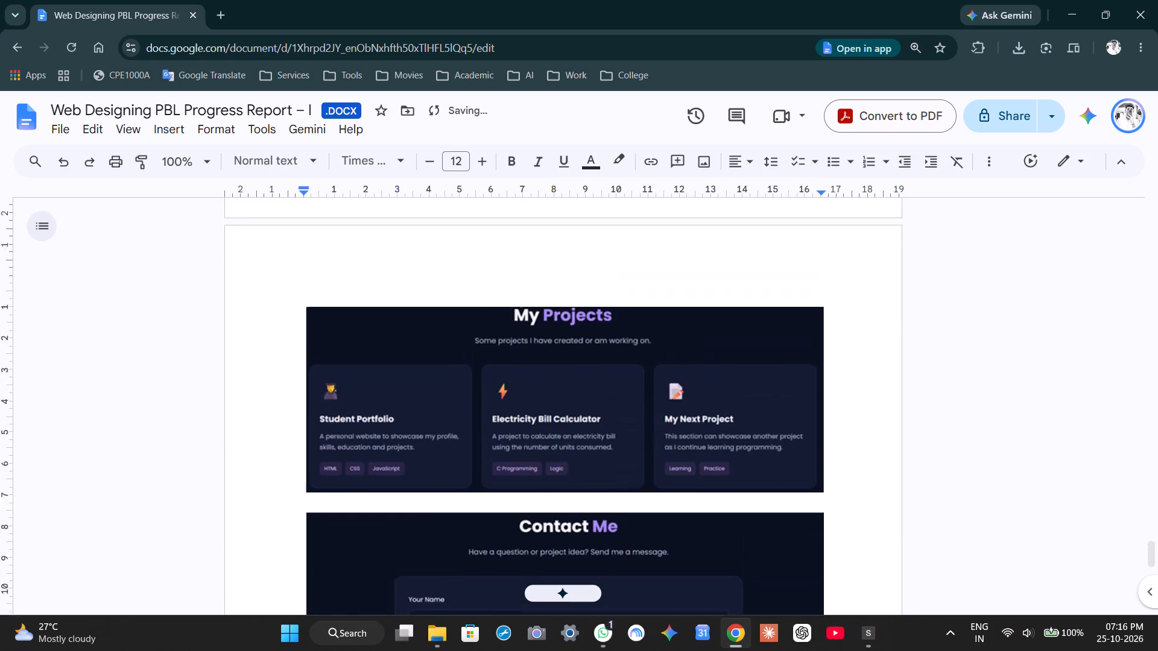
scroll(582, 350, "up", 9)
scroll(582, 350, "down", 2)
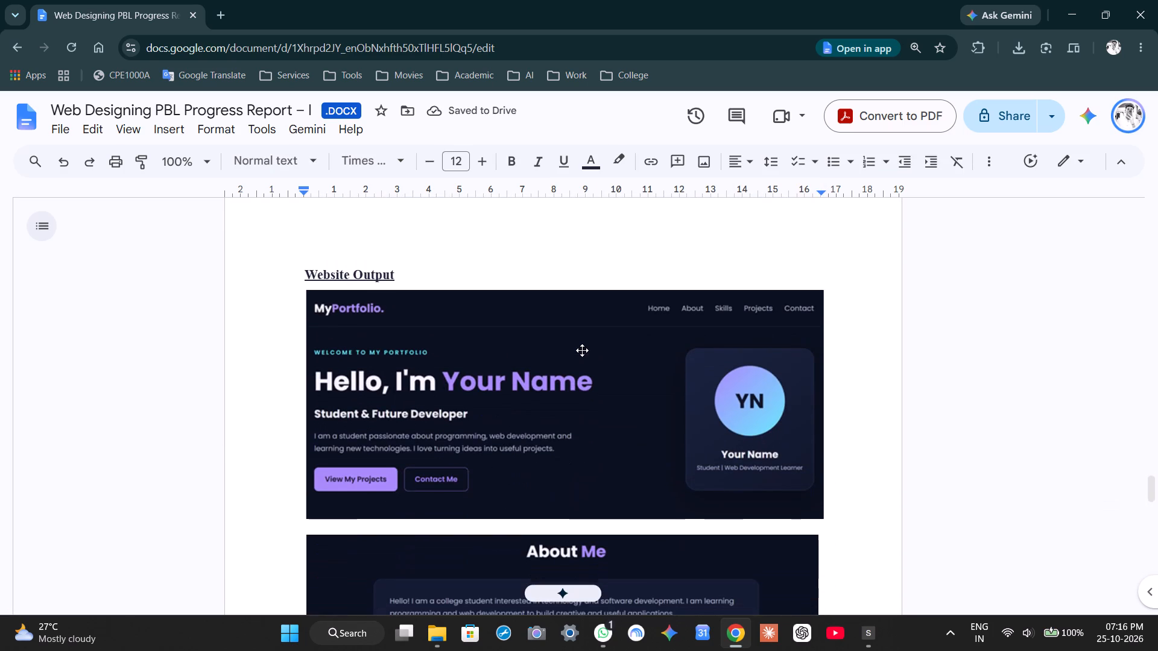
scroll(582, 350, "down", 4)
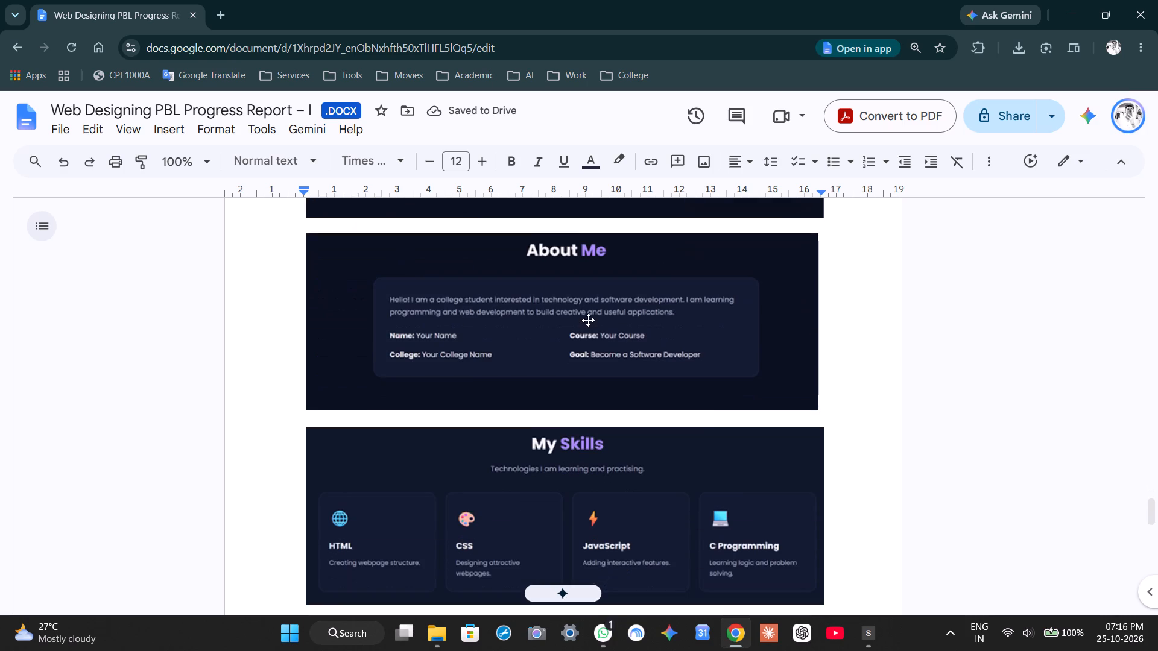
scroll(588, 320, "down", 11)
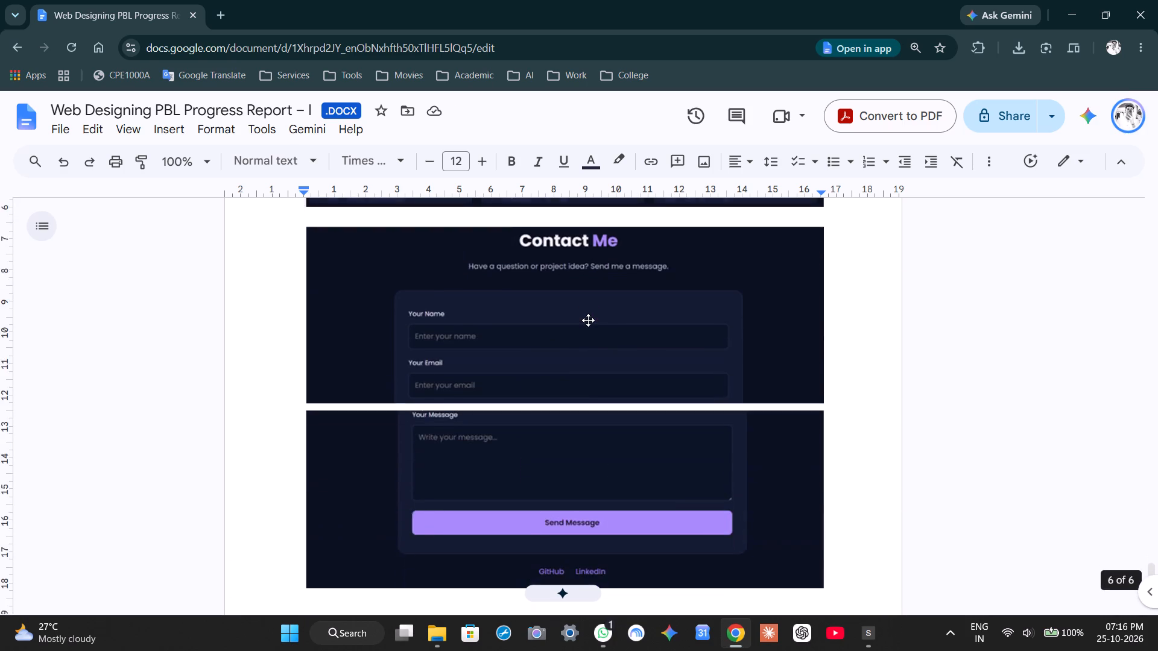
scroll(588, 320, "down", 8)
scroll(588, 320, "up", 11)
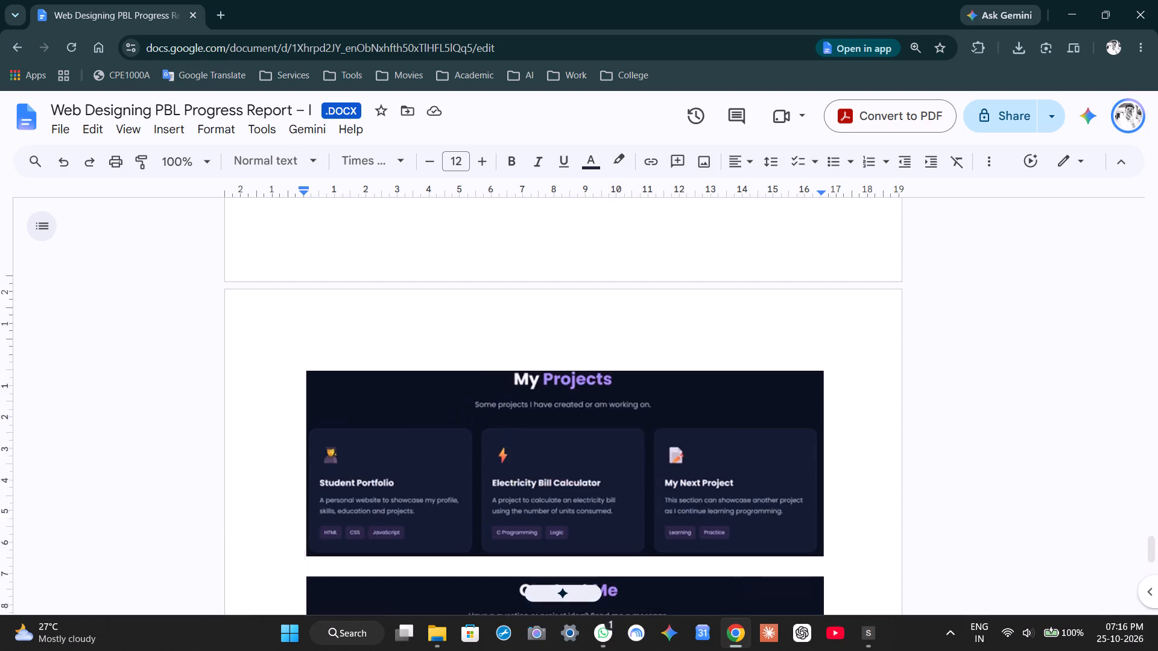
scroll(588, 320, "up", 18)
scroll(588, 318, "up", 18)
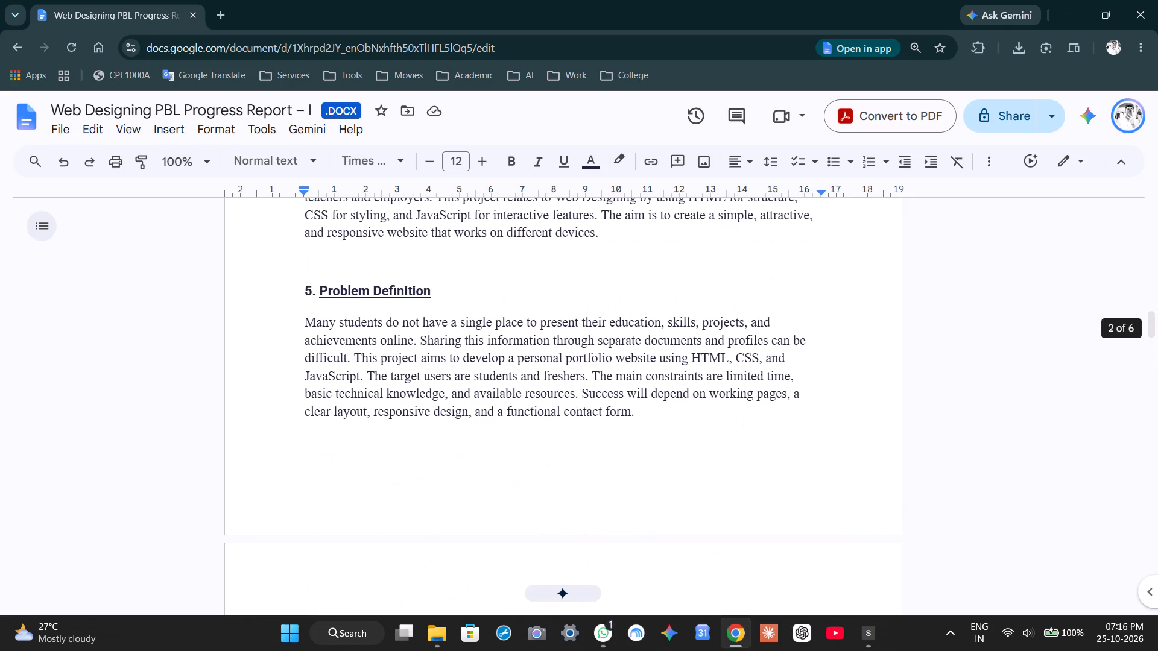
Save the report.
key("ctrl+s")
key("ctrl+s")
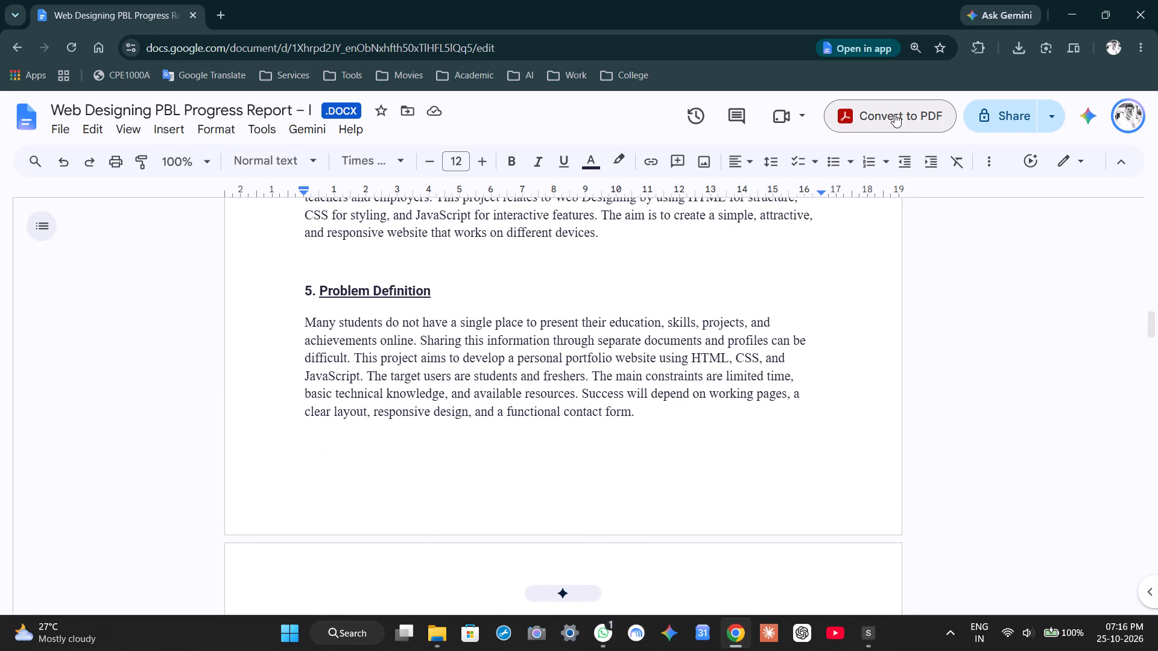
Delete the old Web Designing PBL Progress Report – I PDF from the Windows desktop.
left_click(1157, 650)
left_click(208, 409)
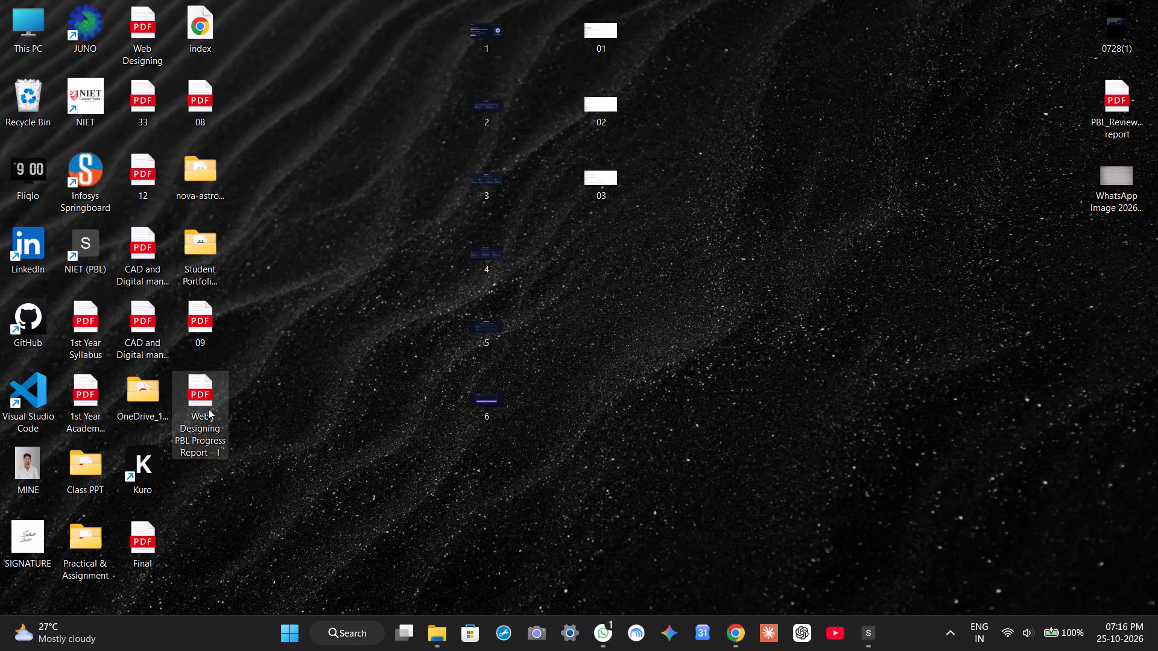
key("Delete")
Return to the report in Chrome and convert it to PDF with Adobe Acrobat.
left_click(741, 633)
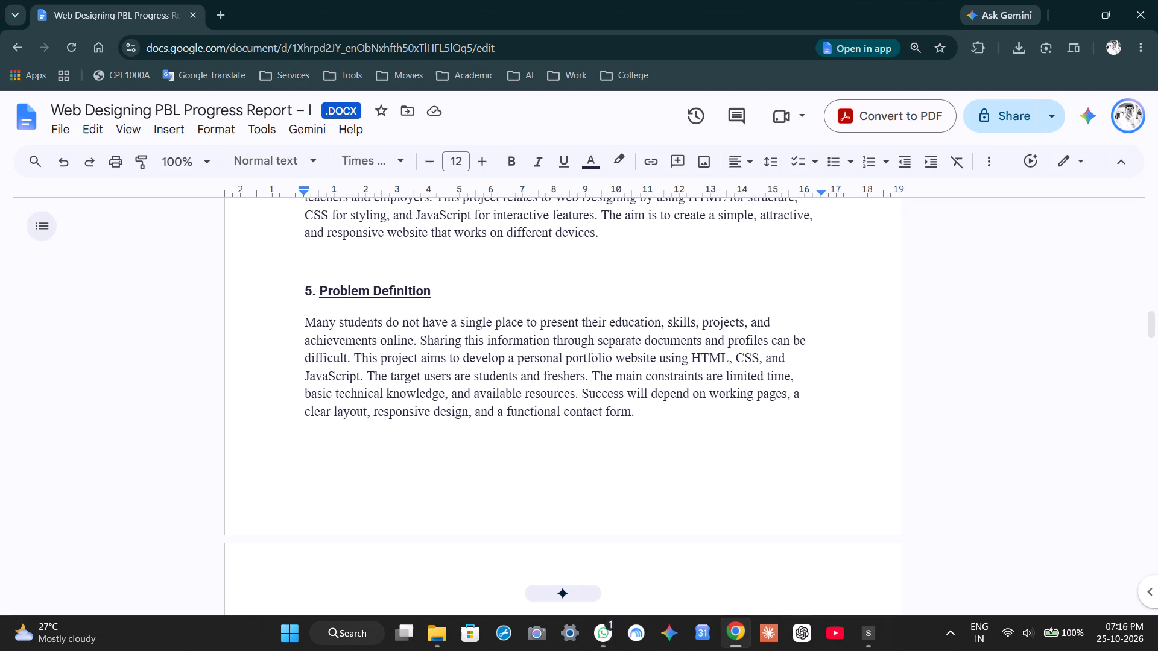
left_click(857, 118)
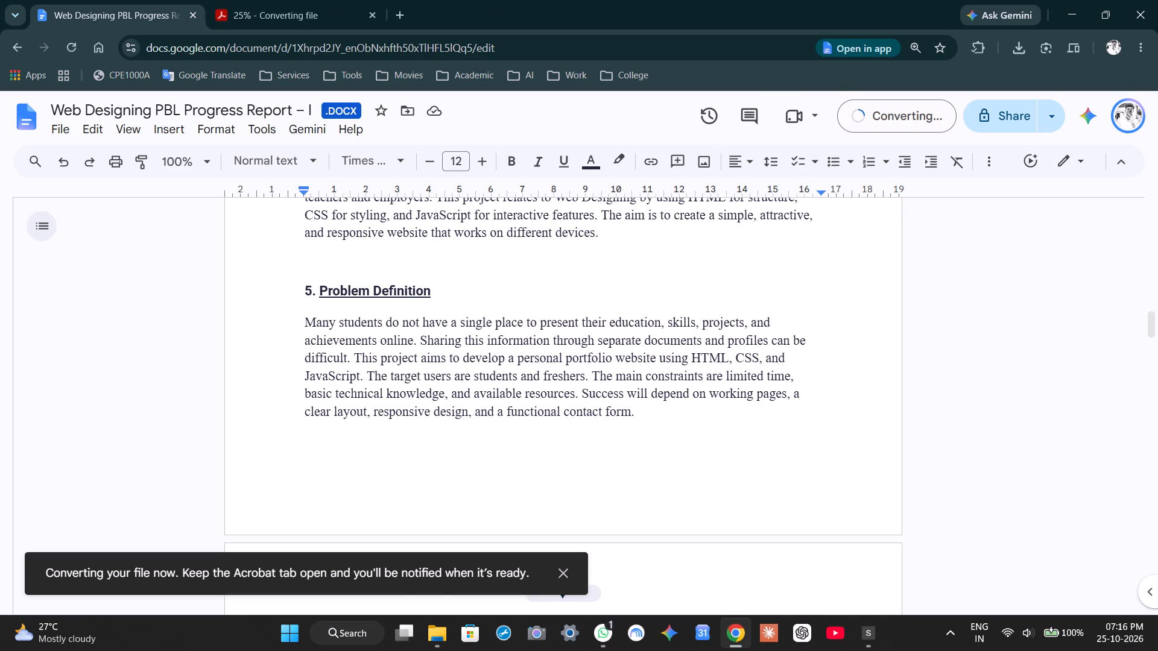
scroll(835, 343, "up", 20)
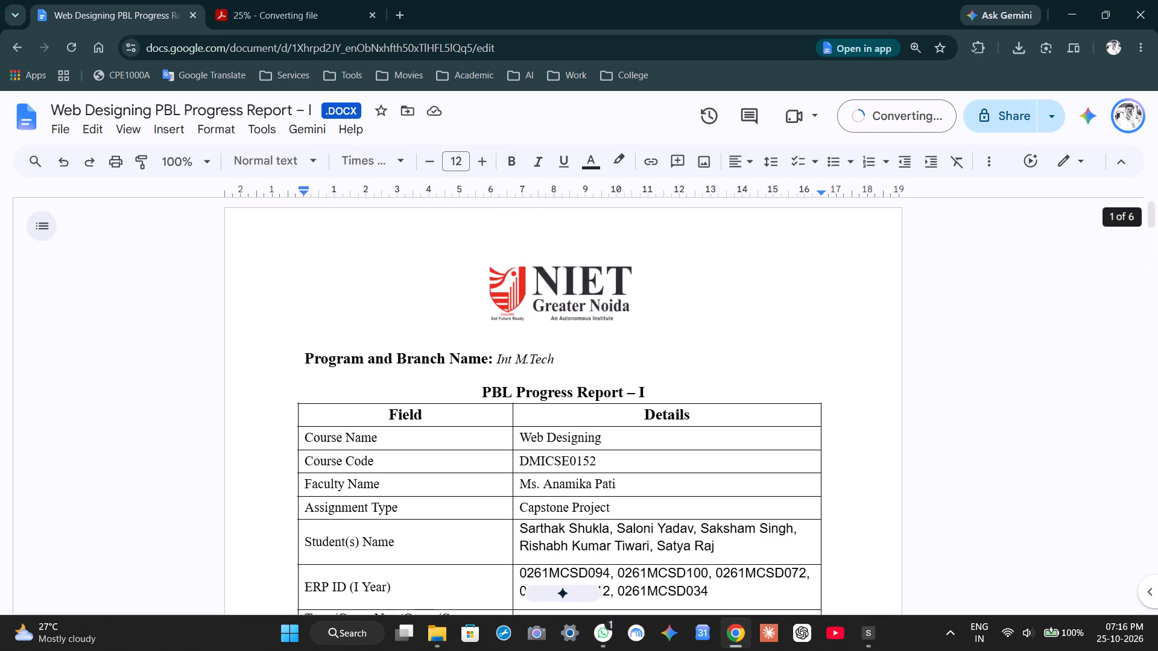
Download the converted report PDF to the Desktop as Web Designing PBL Progress Report – I.
scroll(849, 331, "up", 2)
scroll(819, 327, "down", 11)
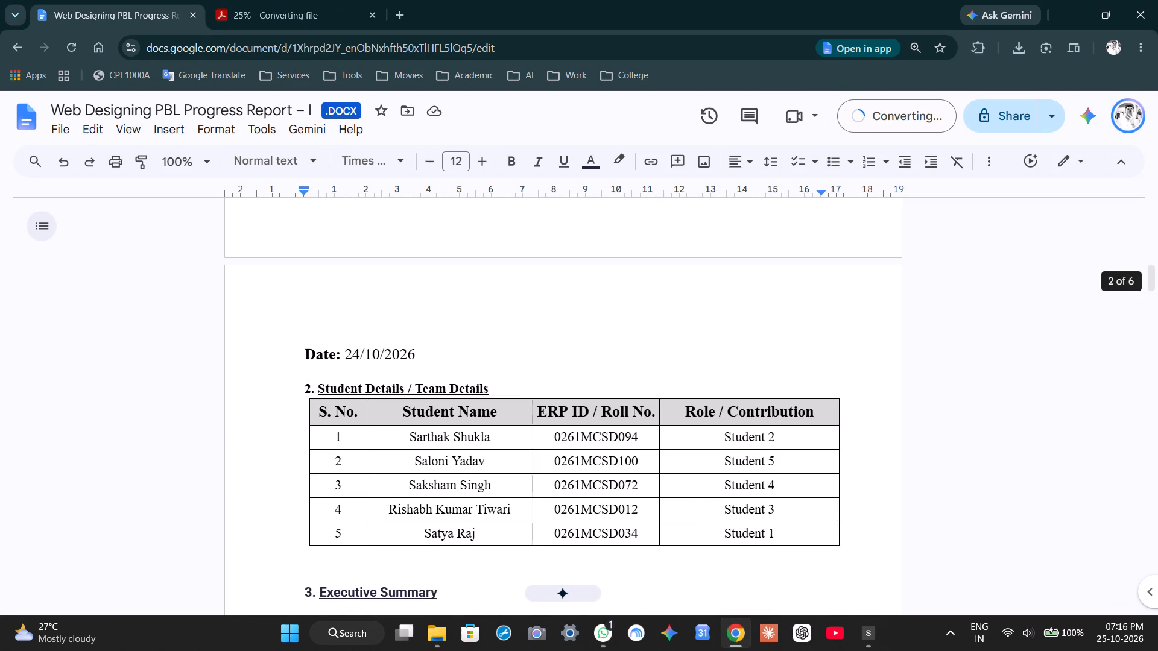
left_click(344, 0)
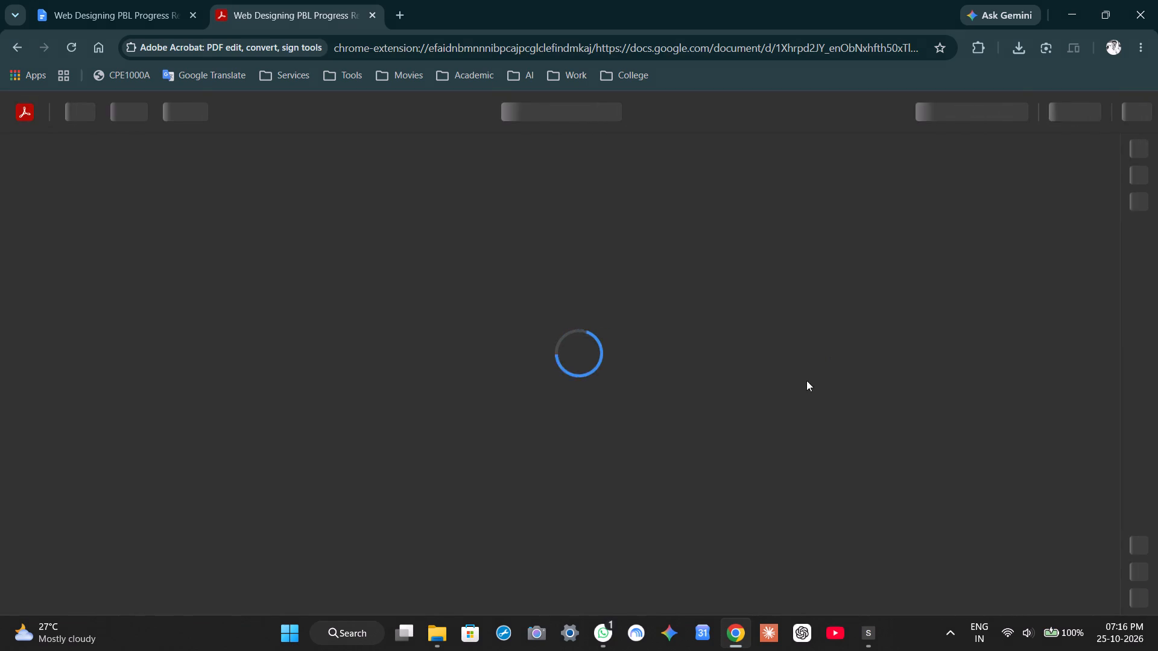
scroll(757, 356, "down", 9)
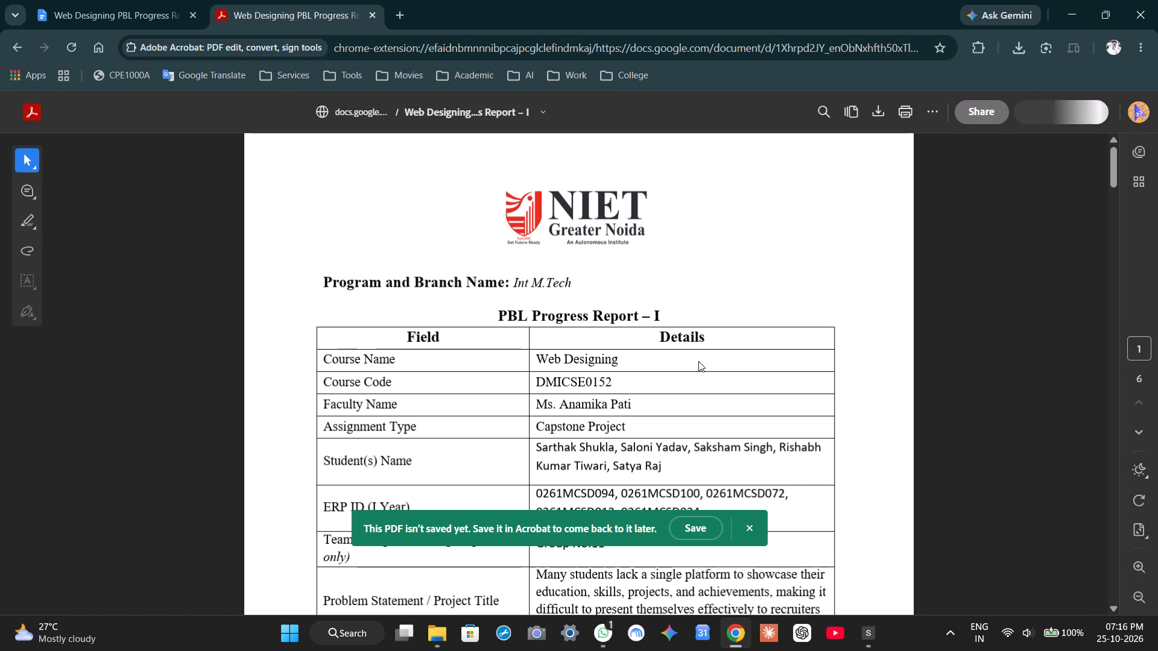
left_click(990, 108)
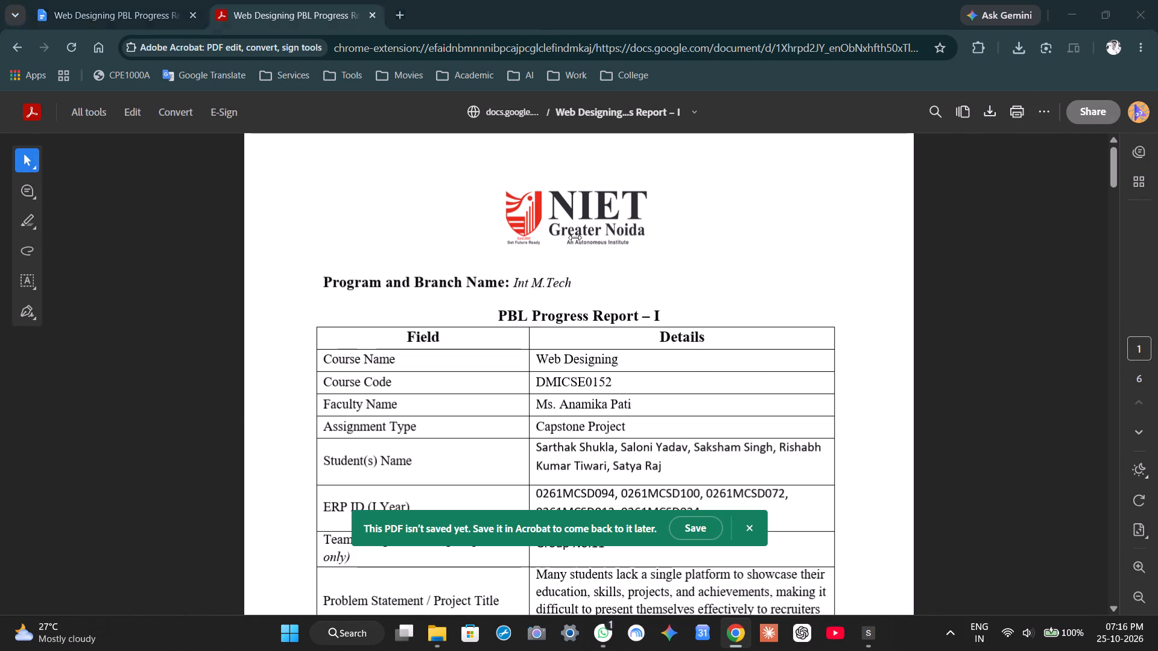
scroll(579, 237, "down", 8)
left_click(55, 151)
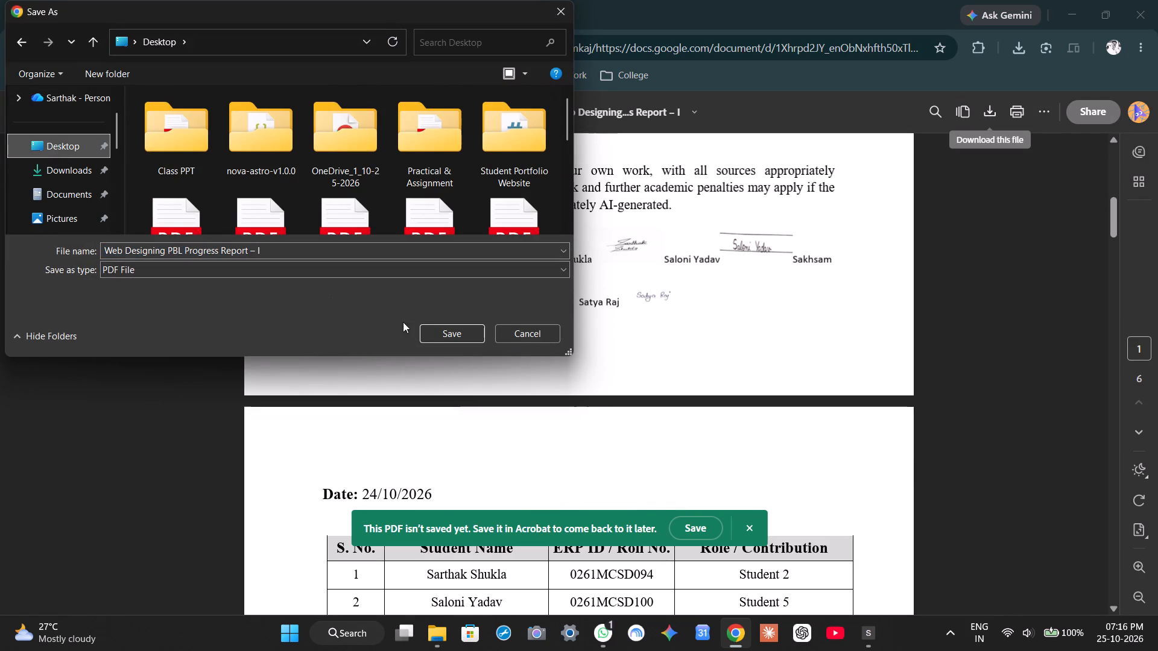
left_click(473, 329)
scroll(831, 333, "down", 8)
scroll(831, 333, "down", 15)
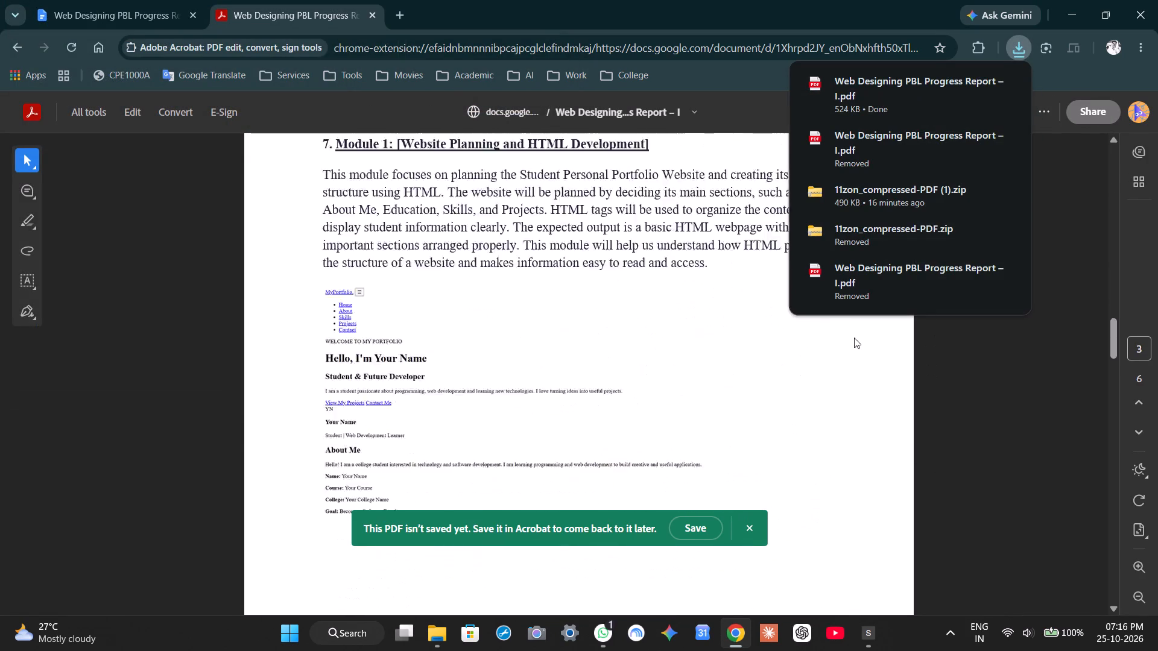
Check the file size of the new Web Designing PBL Progress Report – I PDF on the Windows desktop.
left_click(1157, 650)
right_click(198, 410)
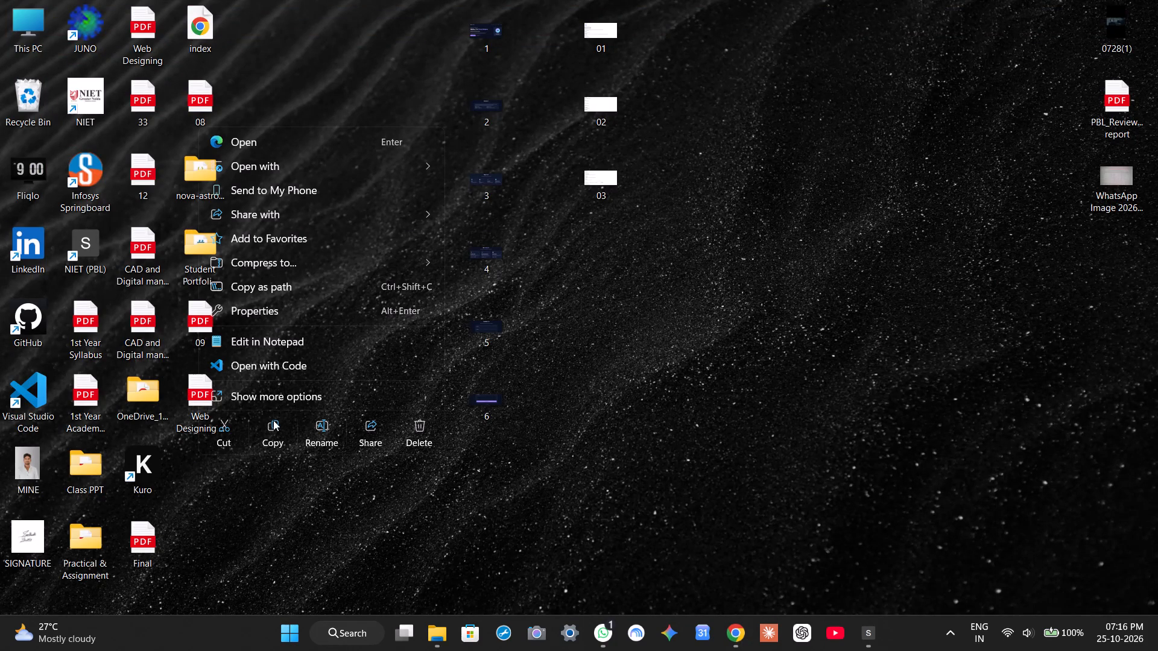
left_click(259, 304)
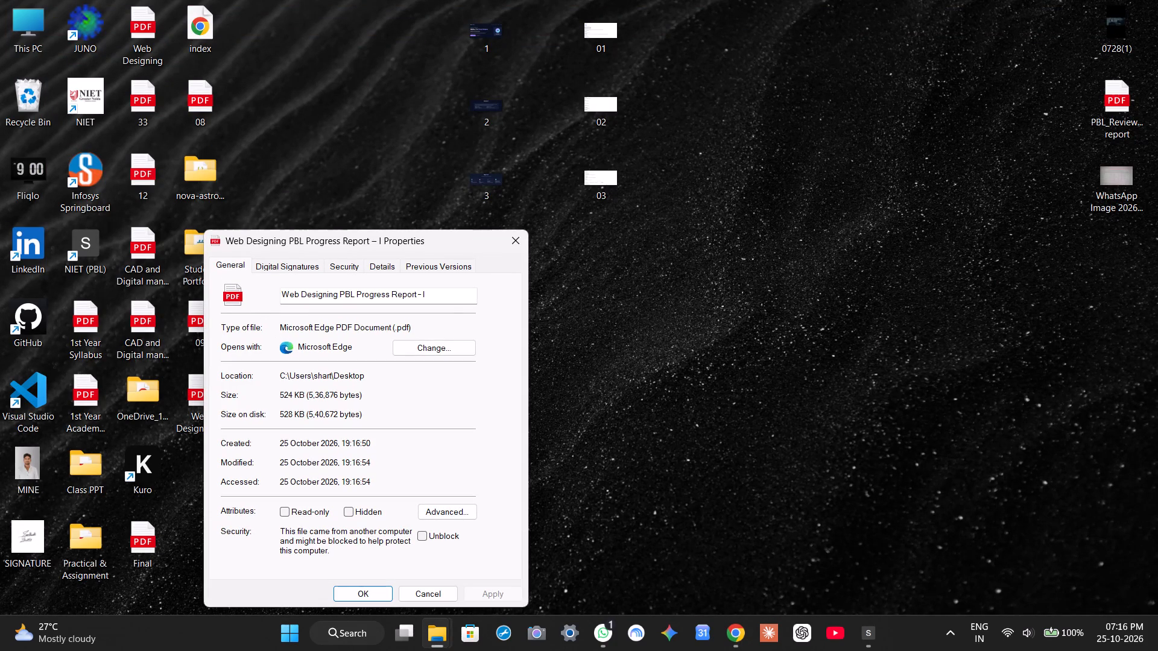
left_click(521, 242)
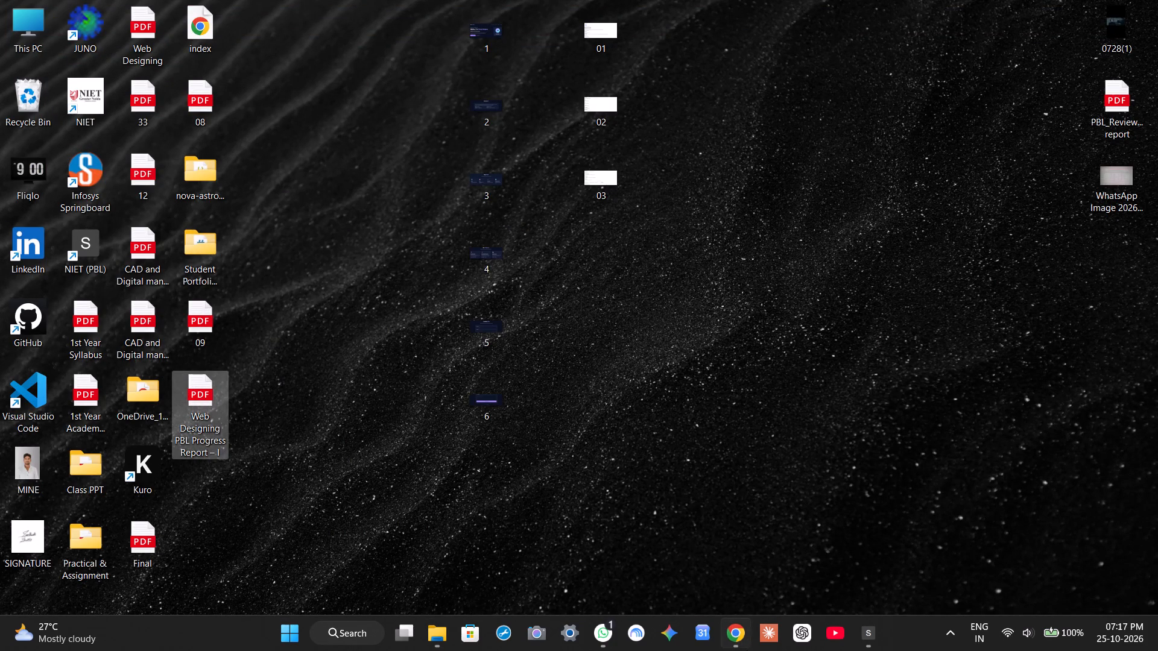
Return to Chrome, search Google for pdf compressor to 500kb and open the bigpdf Compress PDF to 500KB page.
left_click(736, 641)
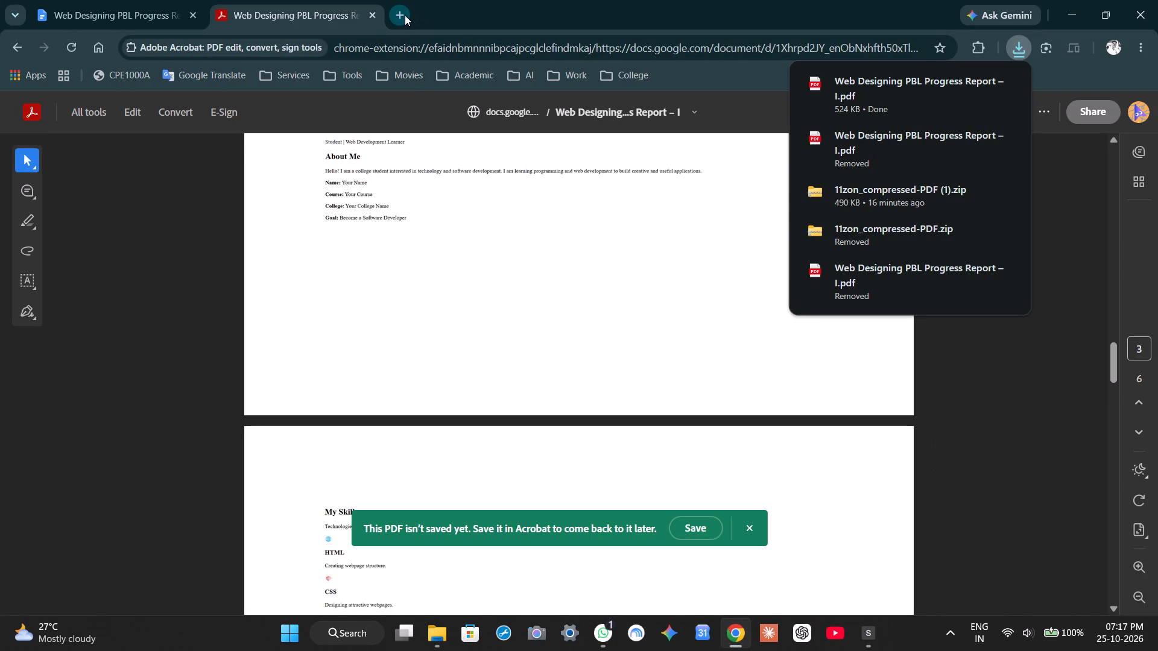
left_click(405, 15)
left_click(485, 303)
left_click(426, 348)
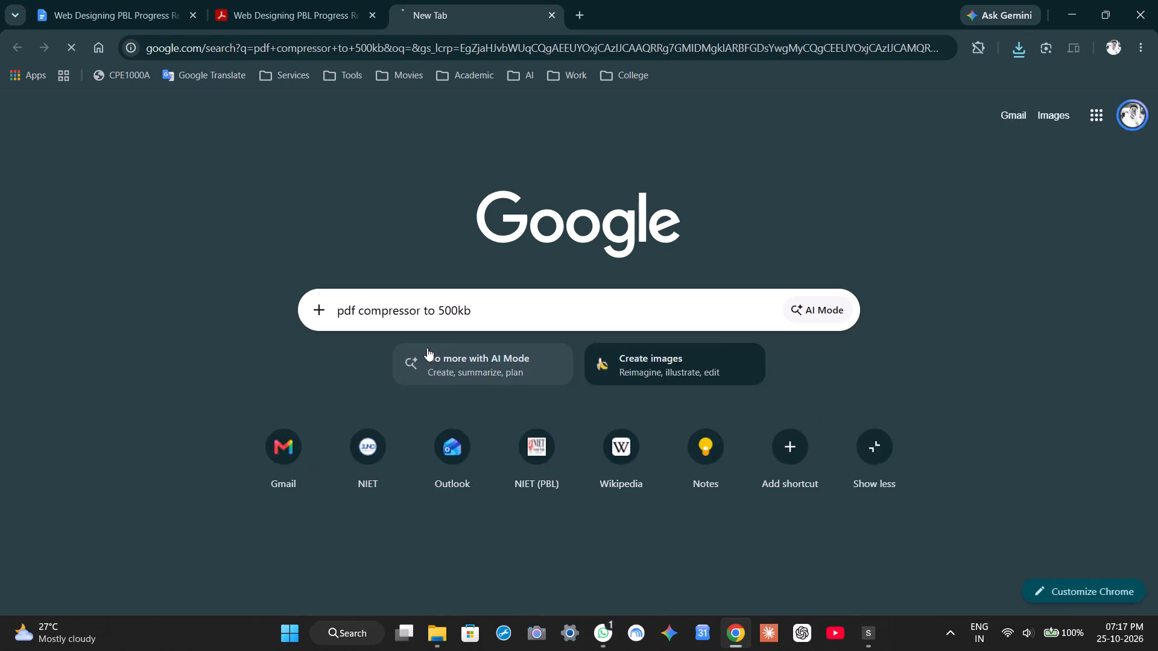
left_click(416, 270)
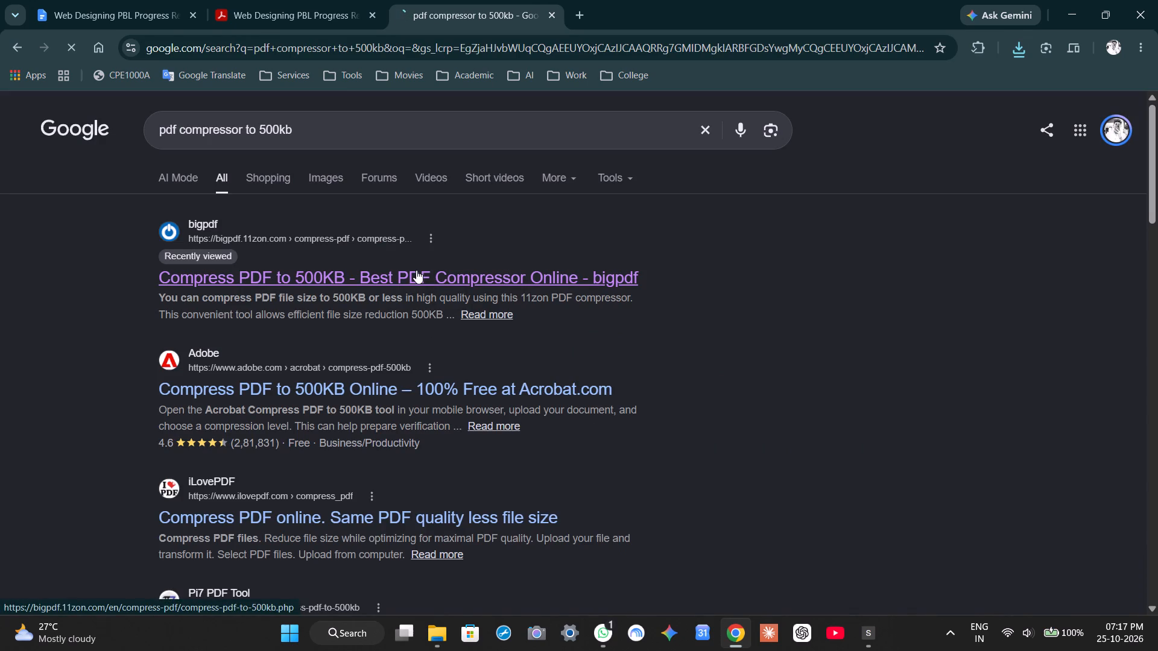
Upload the Web Designing PBL Progress Report – I PDF from the Desktop to the compressor.
left_click(426, 312)
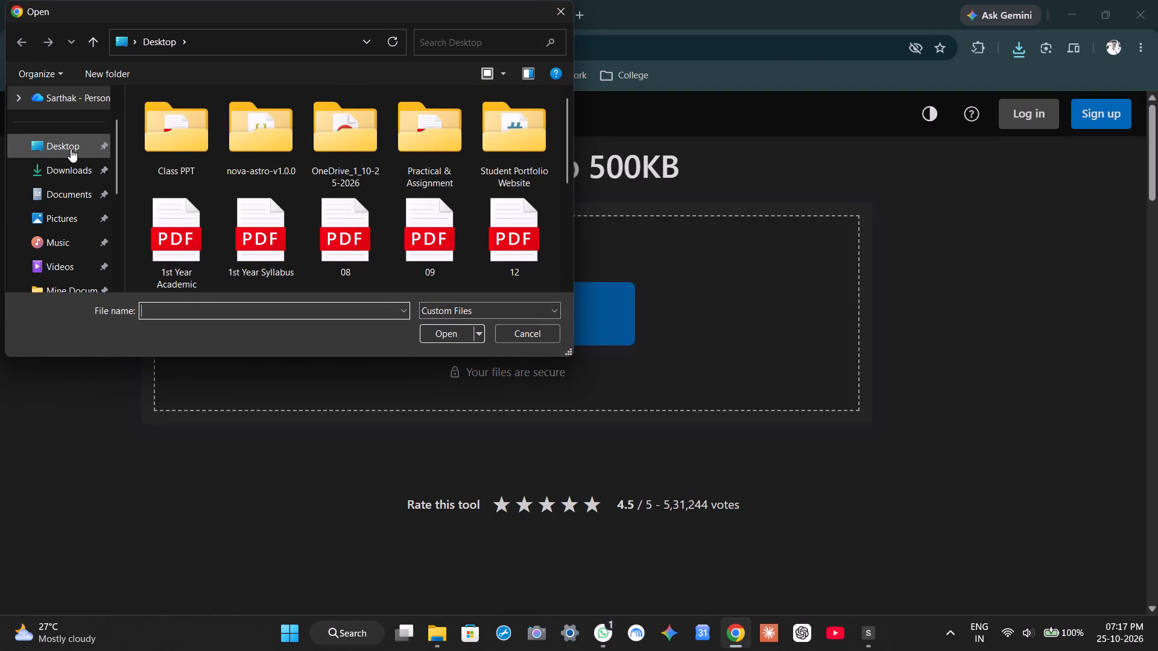
left_click(65, 140)
scroll(323, 206, "down", 3)
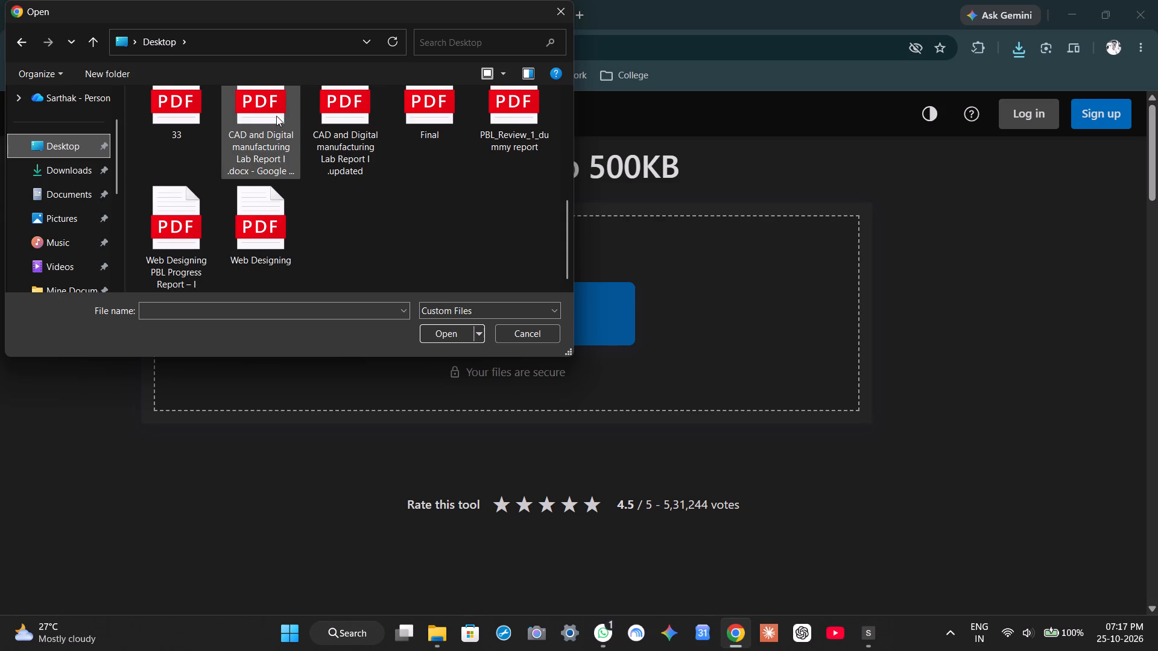
left_click(176, 219)
left_click(453, 332)
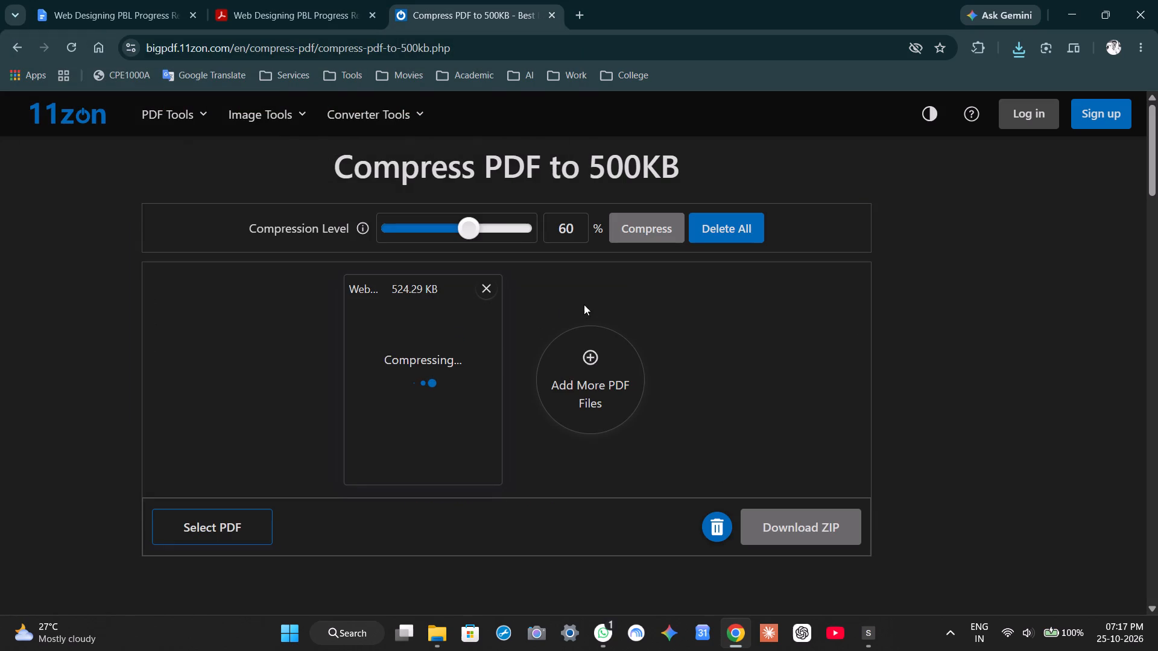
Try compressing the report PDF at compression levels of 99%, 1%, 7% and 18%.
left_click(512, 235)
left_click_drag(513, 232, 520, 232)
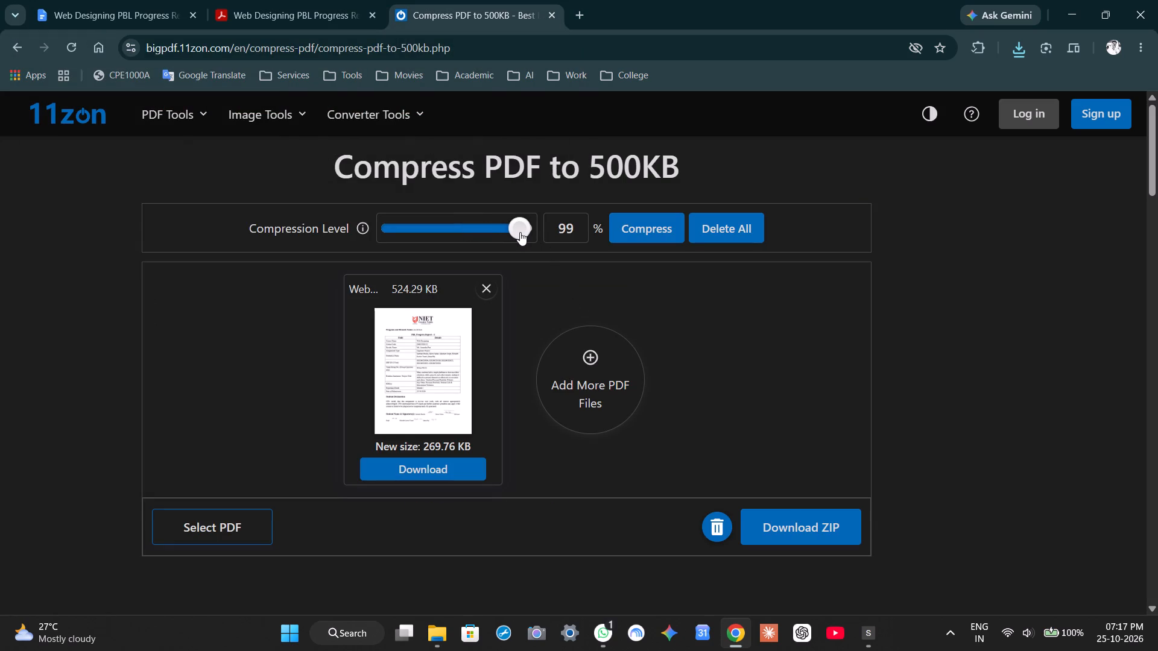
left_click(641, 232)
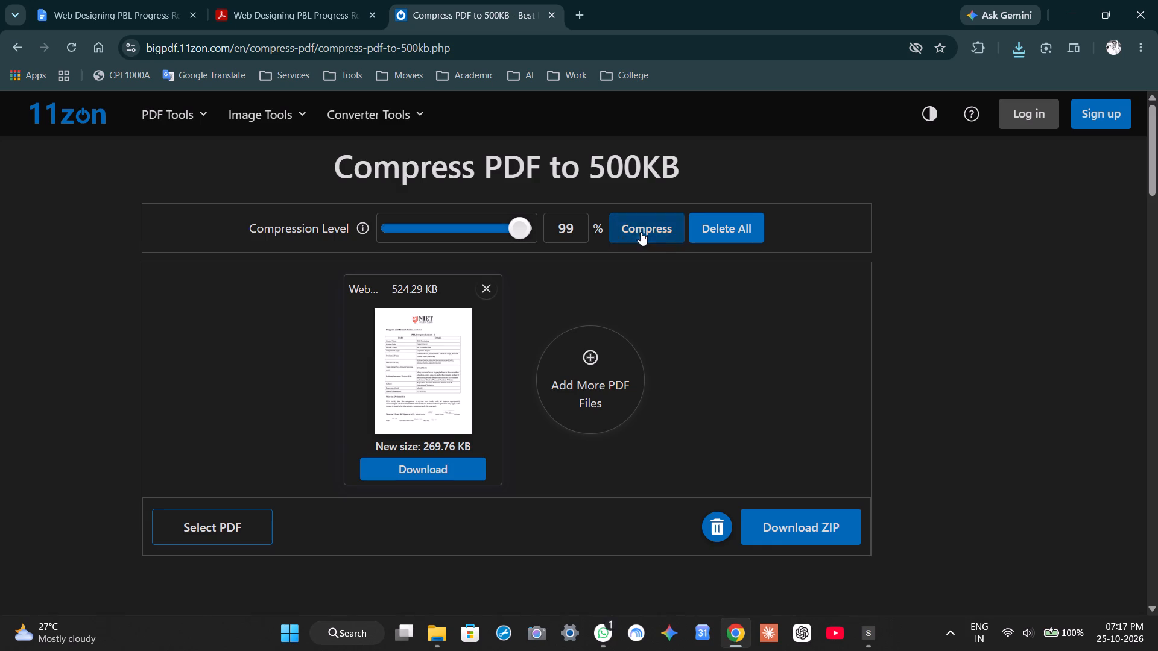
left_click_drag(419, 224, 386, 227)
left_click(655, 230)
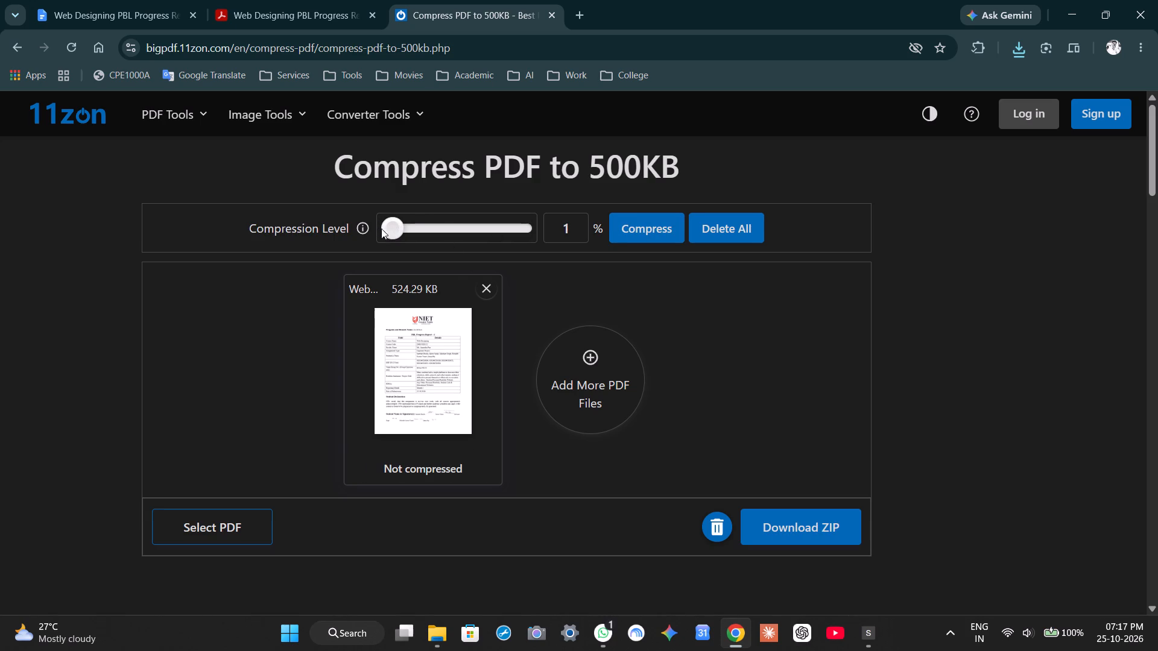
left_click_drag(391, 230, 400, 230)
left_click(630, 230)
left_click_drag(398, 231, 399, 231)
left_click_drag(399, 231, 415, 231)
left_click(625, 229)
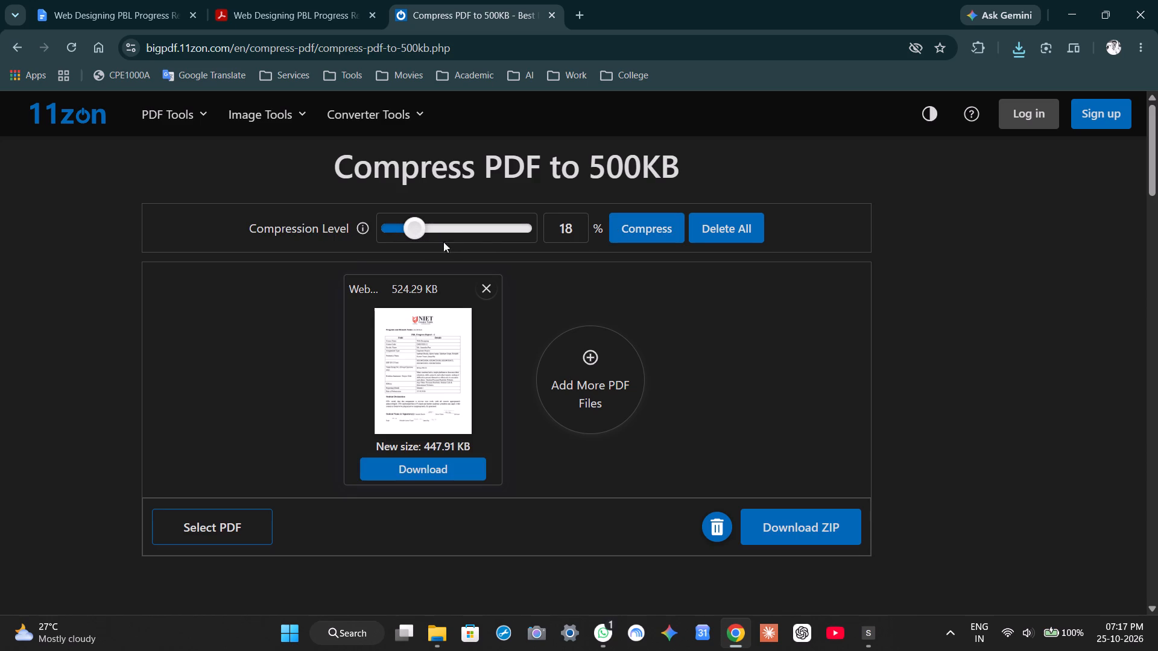
Compress the report PDF at a 13% compression level and download the result as a ZIP.
left_click_drag(416, 231, 408, 231)
left_click(627, 232)
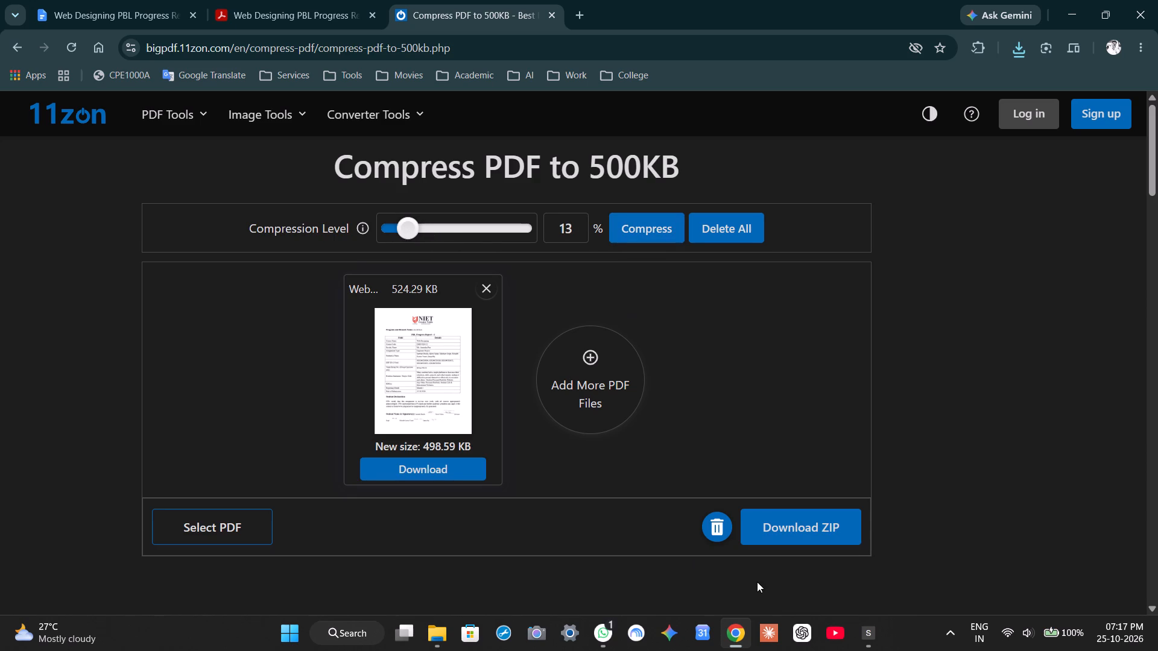
left_click(787, 524)
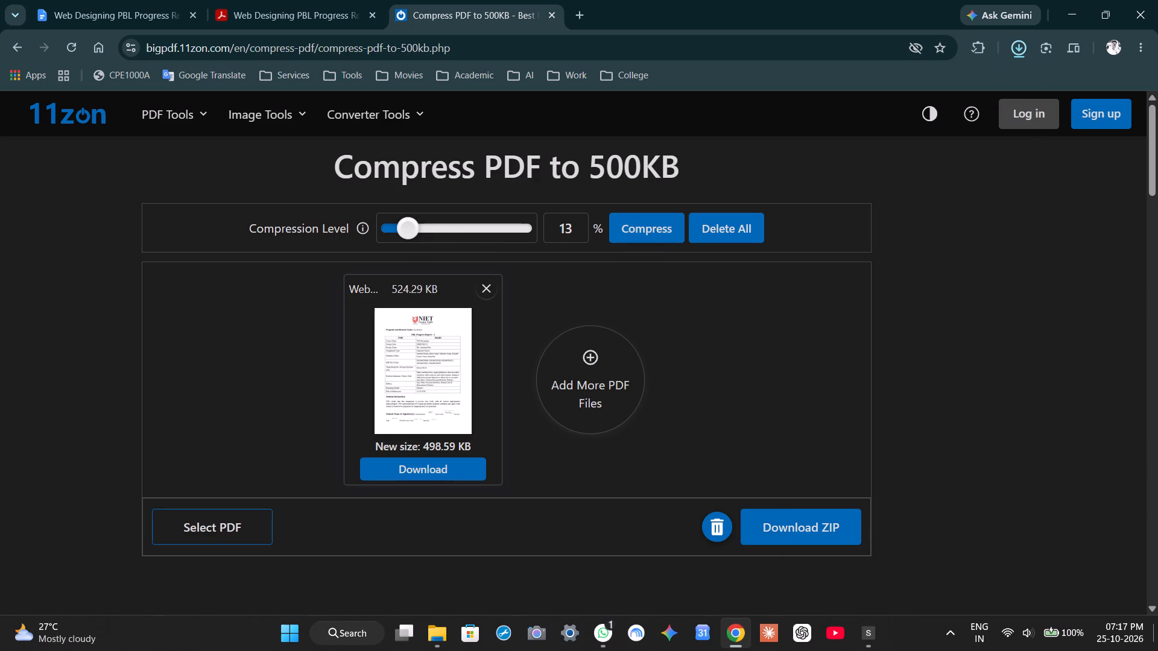
In File Explorer, extract the 11zon_compressed-PDF archive in Downloads to its suggested folder.
left_click(1157, 650)
double_click(19, 19)
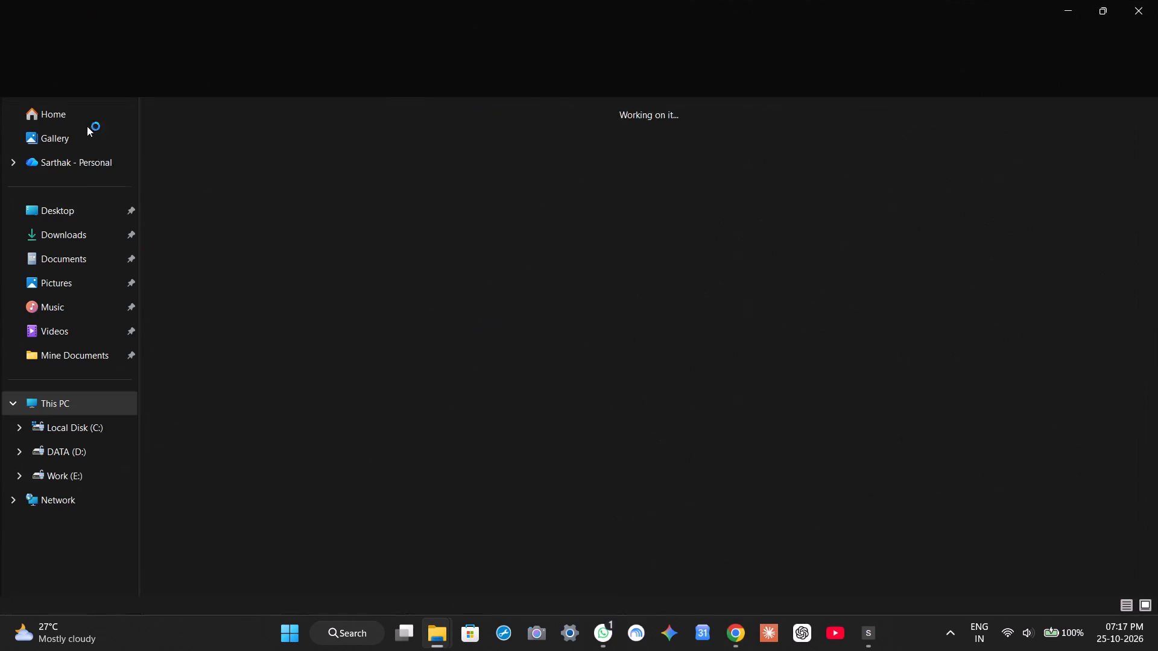
left_click(79, 250)
left_click(87, 237)
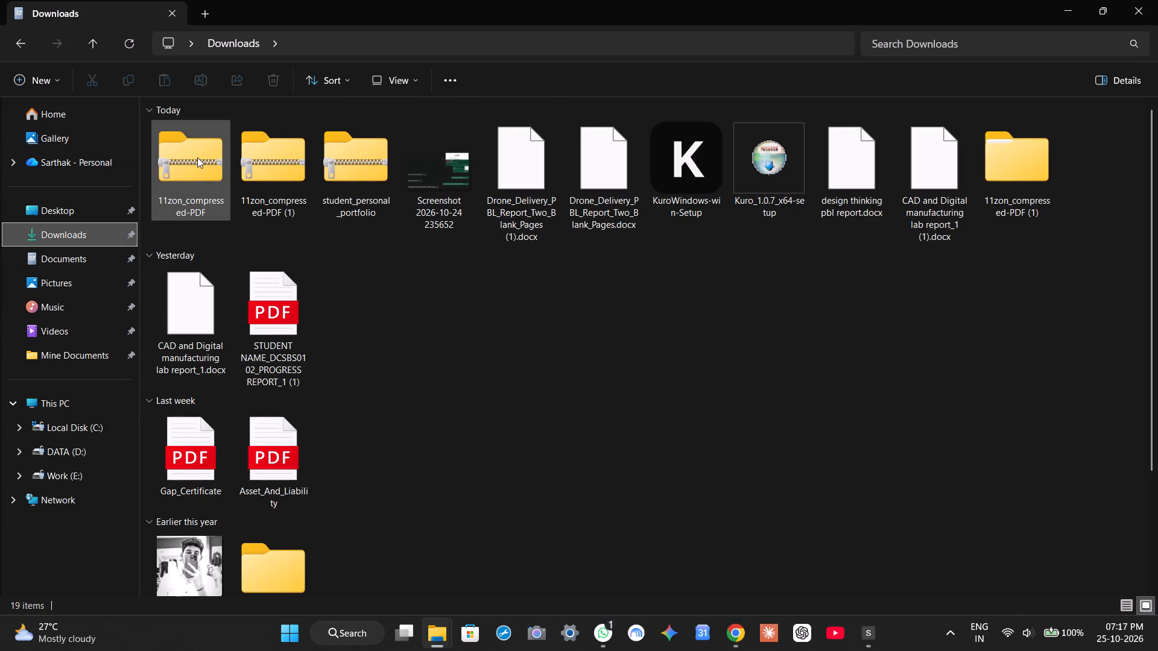
right_click(197, 157)
left_click(276, 287)
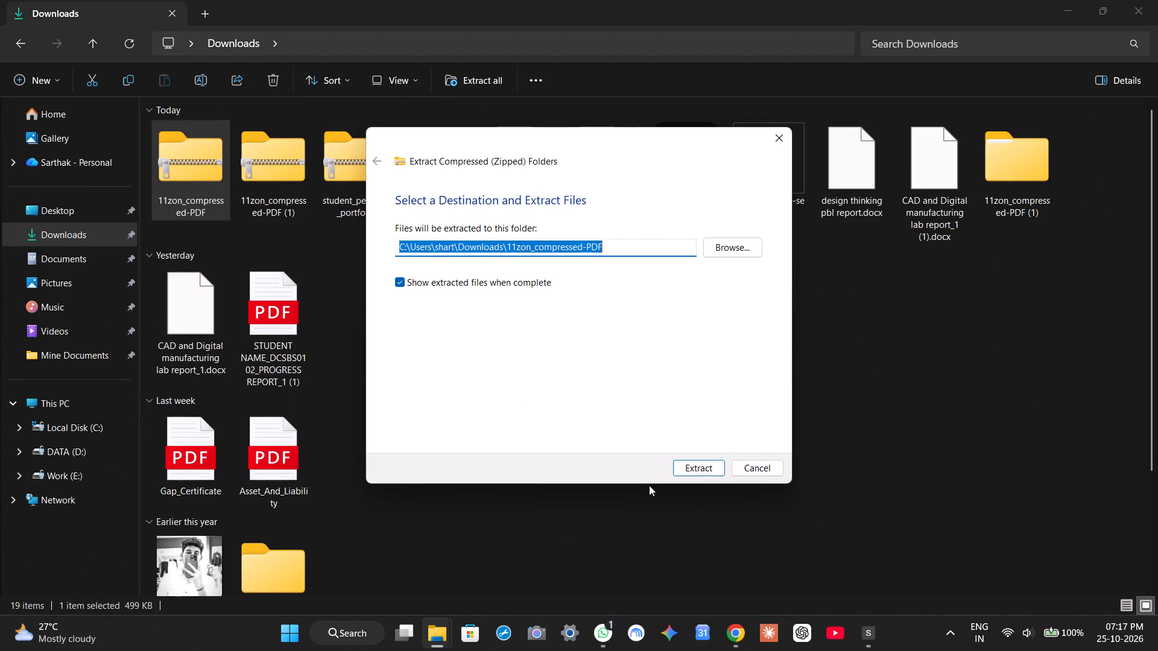
left_click(688, 468)
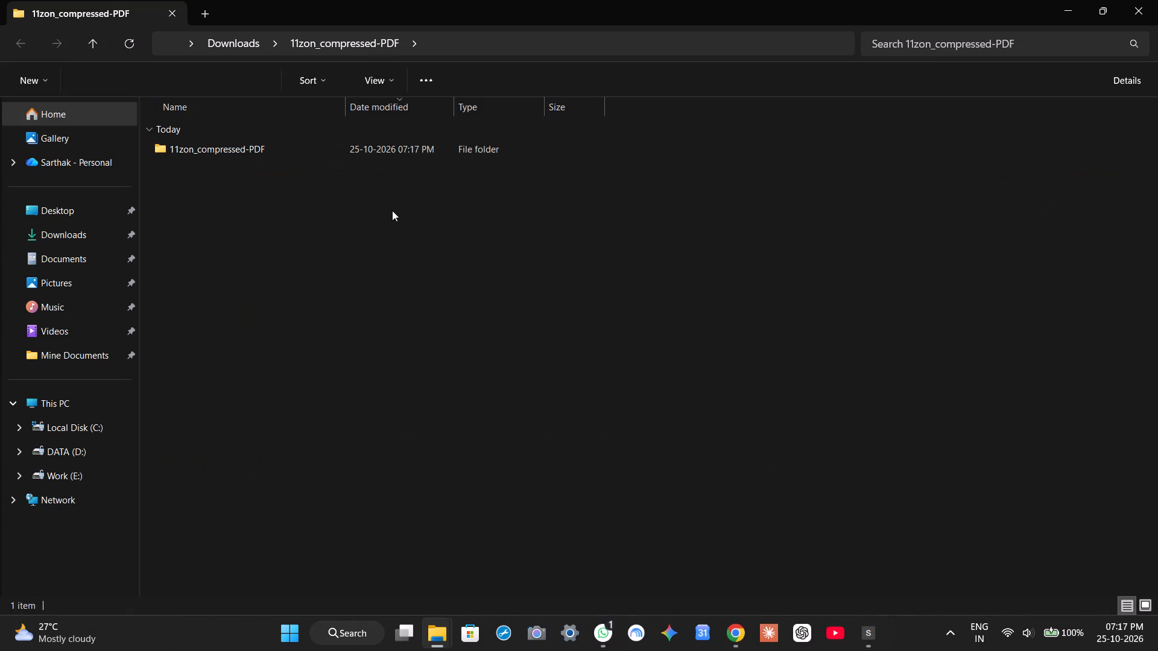
Open the compressed report PDF from the extracted 11zon_compressed-PDF folder and examine the text and screenshot quality across its pages.
double_click(342, 153)
double_click(342, 151)
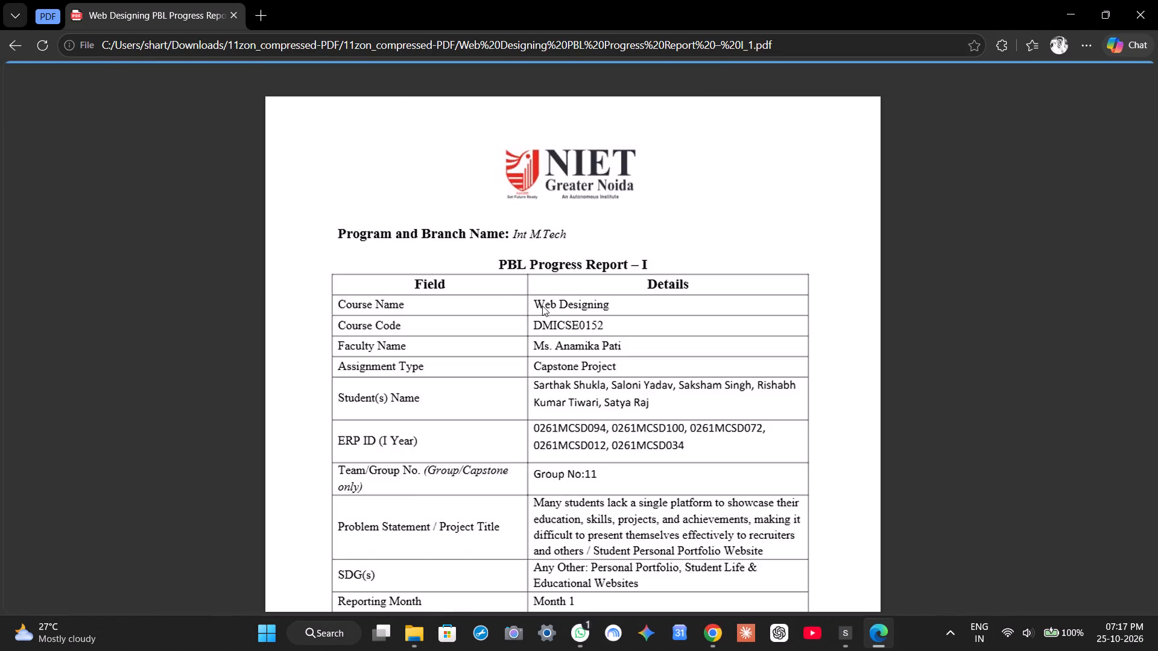
scroll(576, 291, "up", 15)
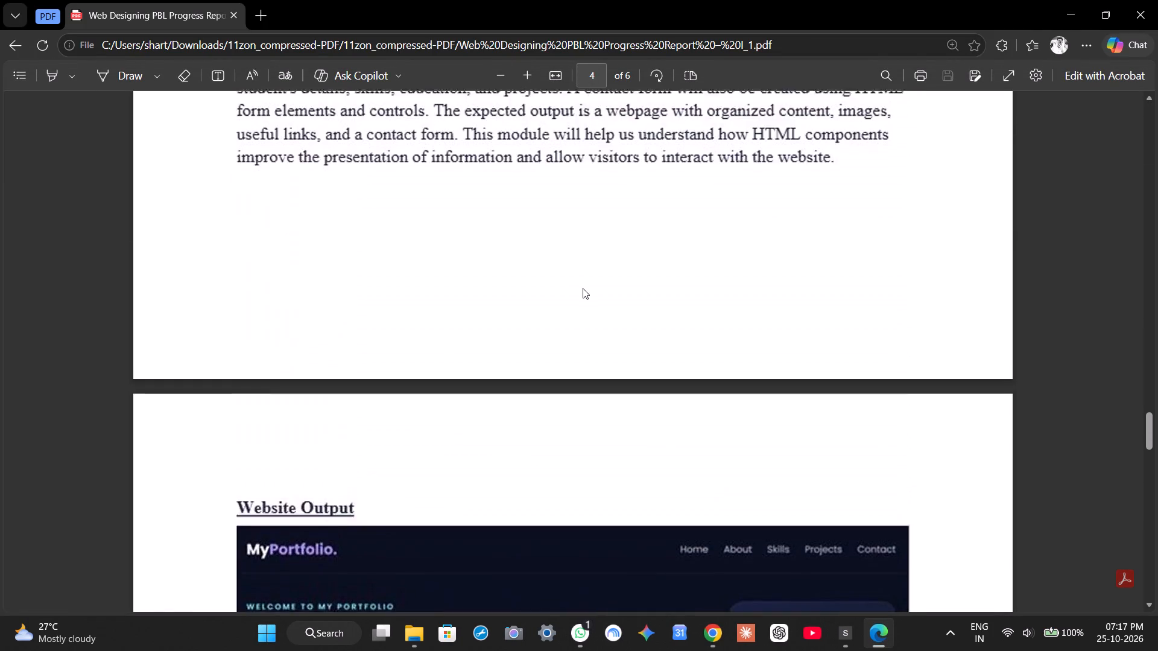
scroll(583, 288, "up", 14)
scroll(583, 288, "up", 15)
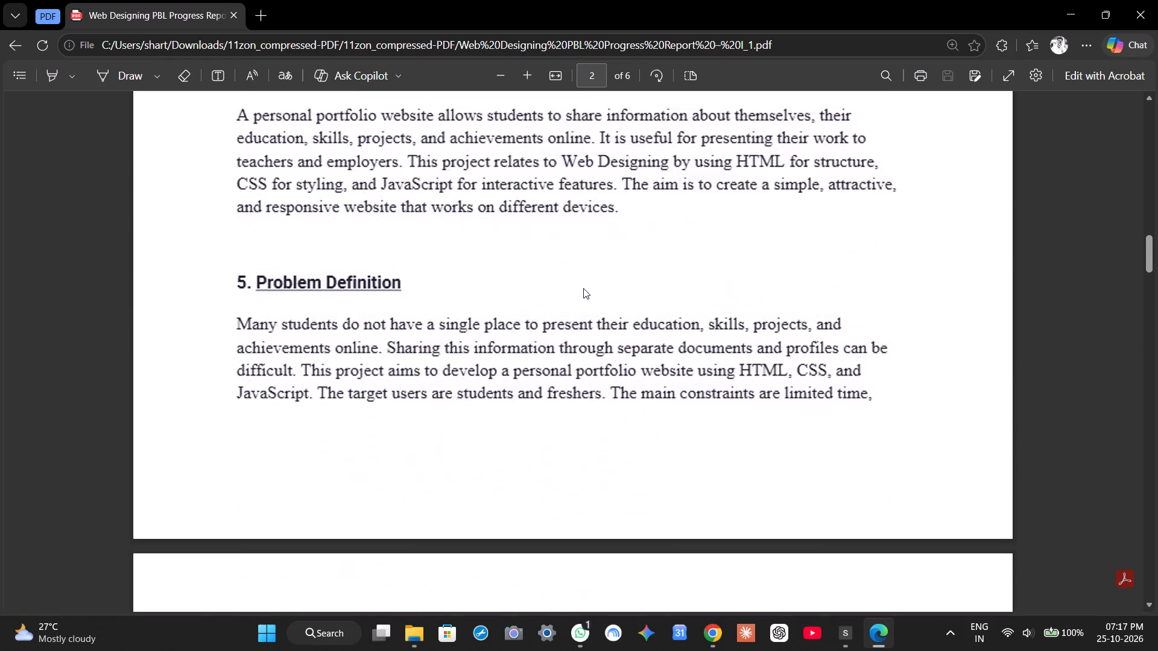
scroll(583, 288, "up", 15)
scroll(583, 288, "up", 13)
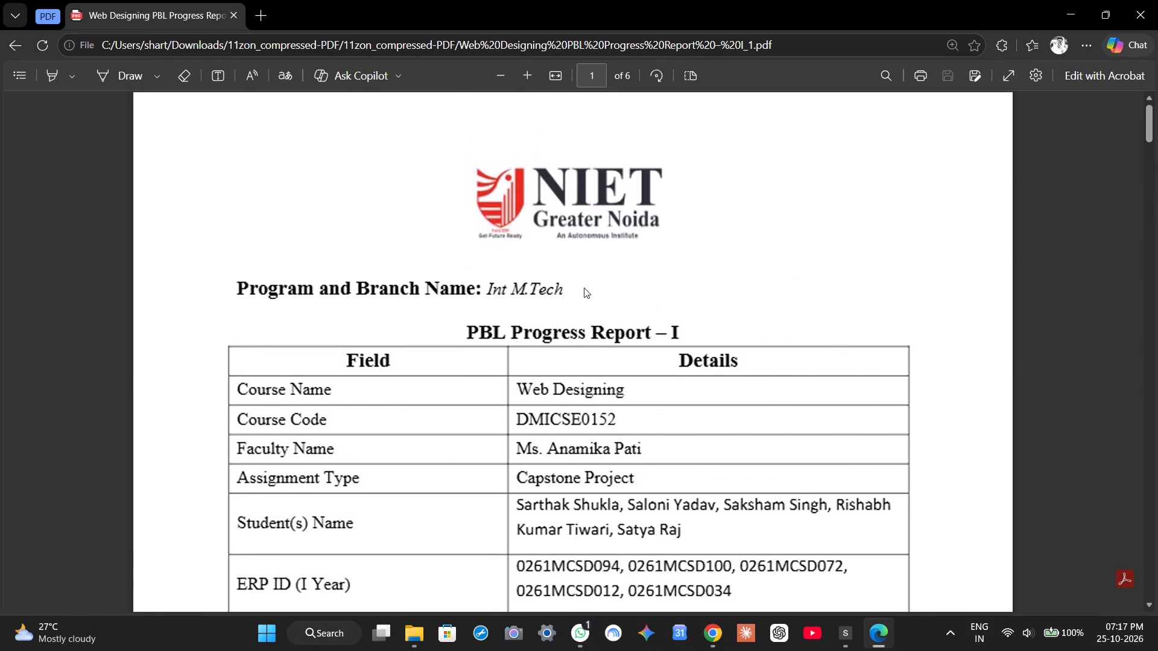
scroll(555, 275, "down", 2)
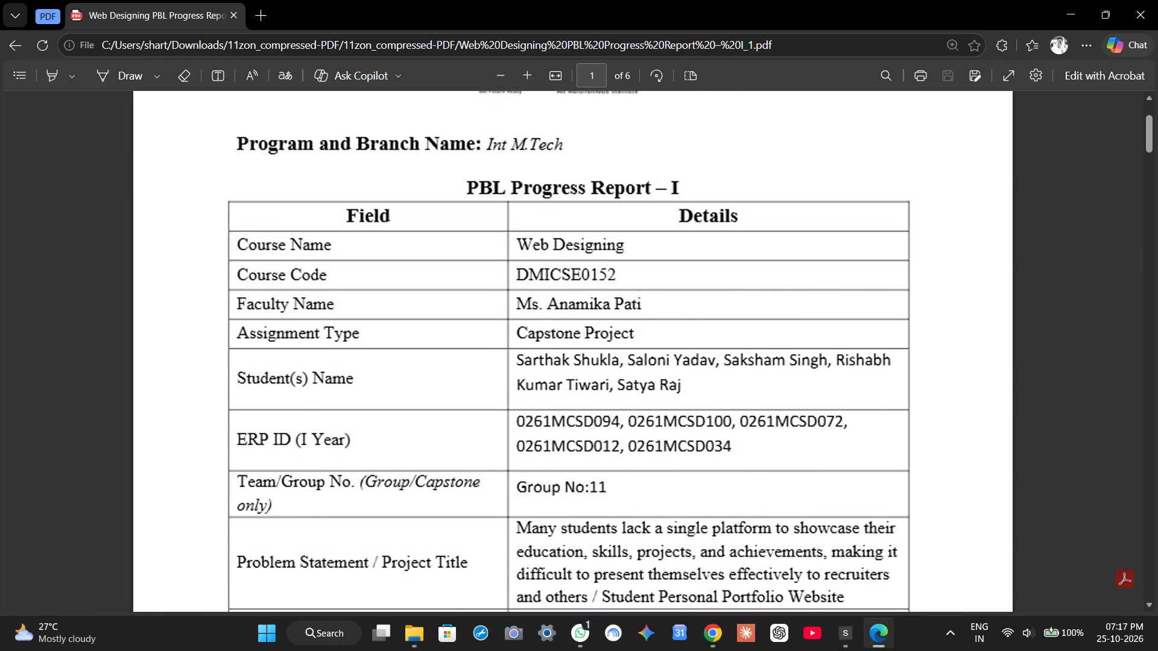
scroll(578, 209, "down", 9)
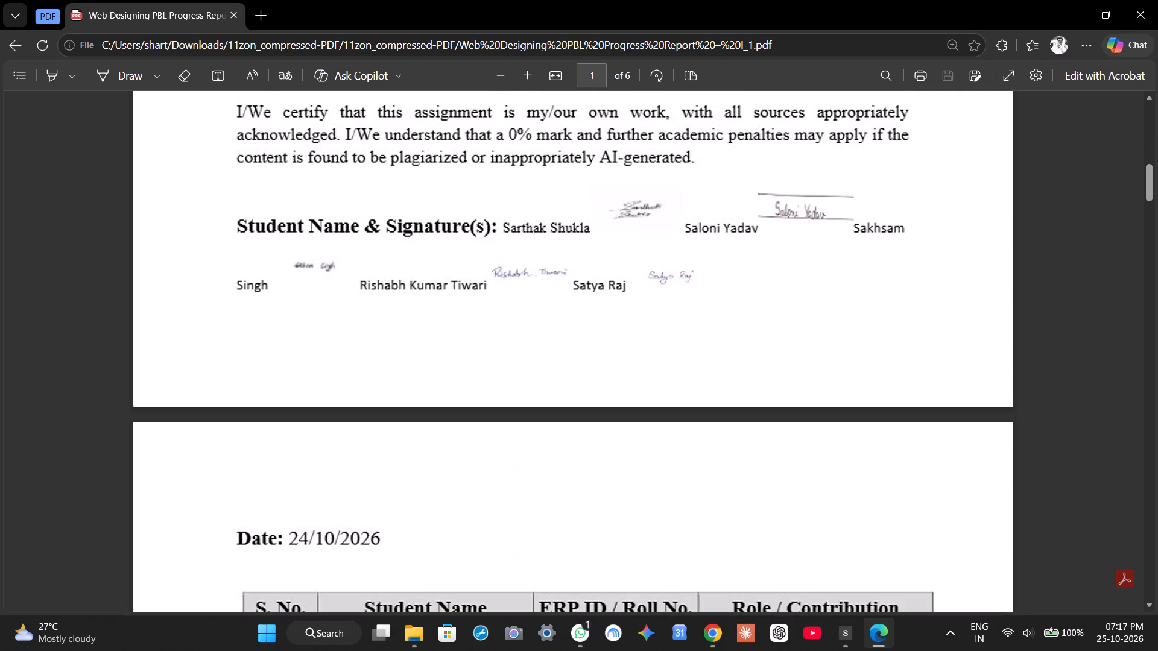
scroll(578, 213, "down", 11)
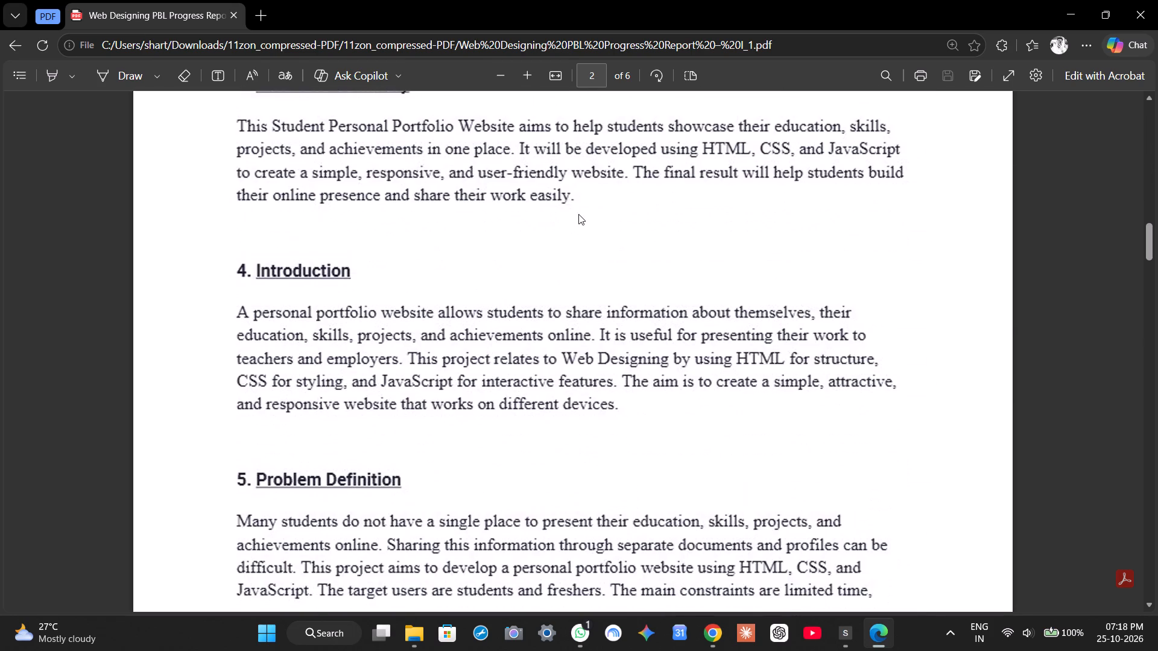
scroll(578, 214, "down", 17)
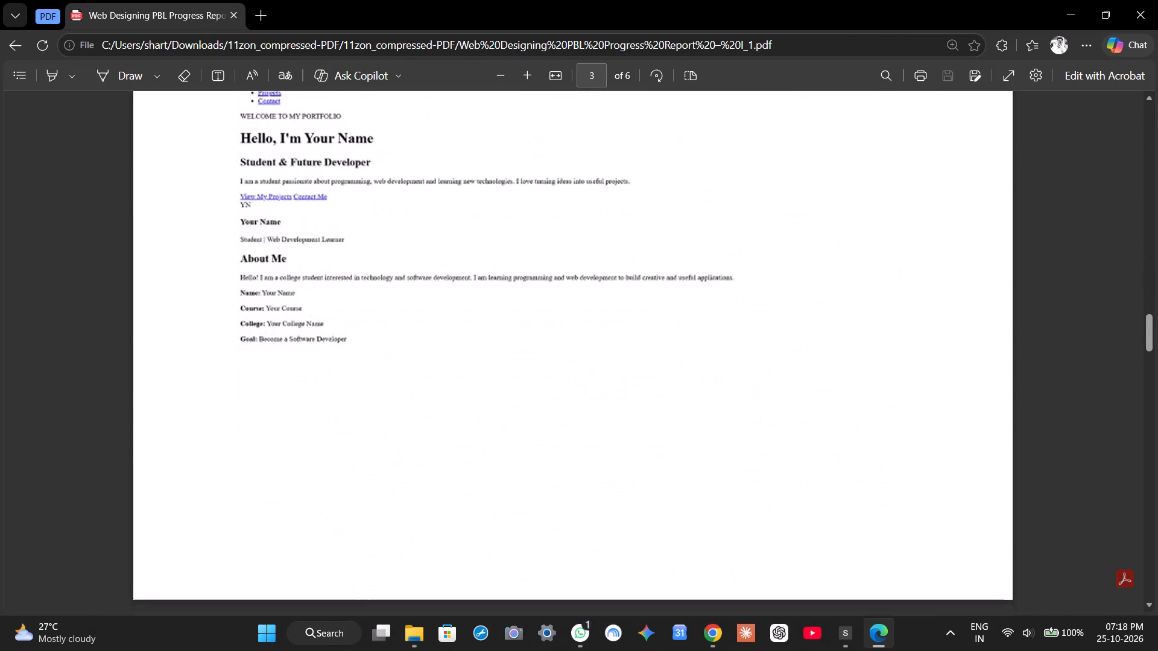
scroll(578, 212, "down", 14)
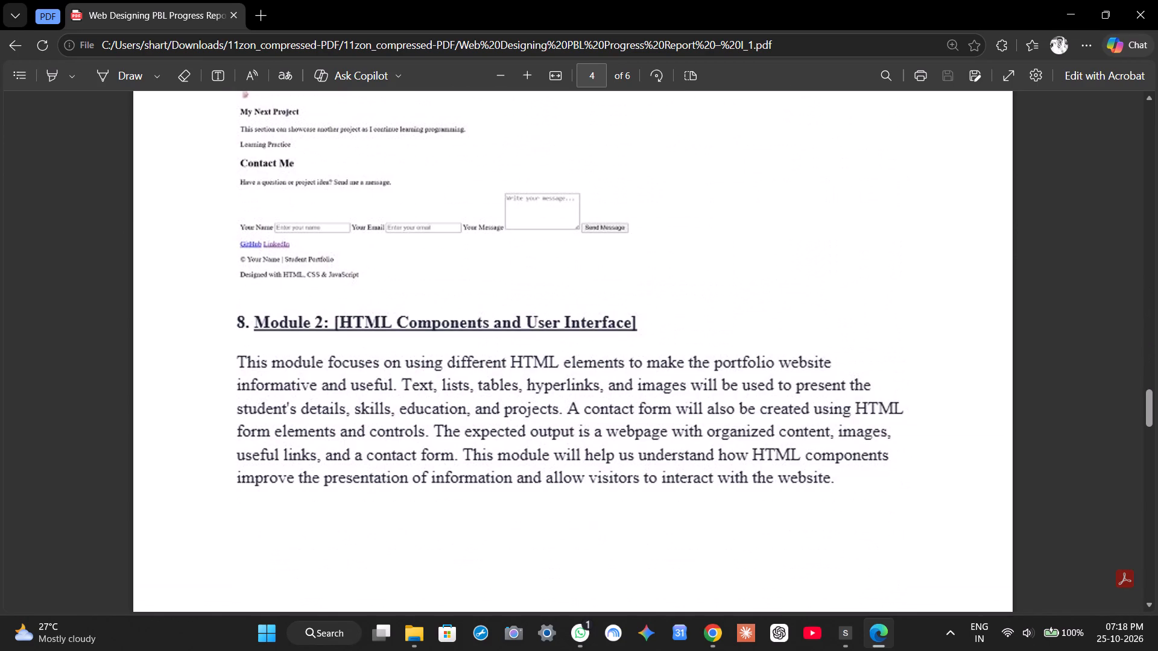
scroll(578, 212, "down", 9)
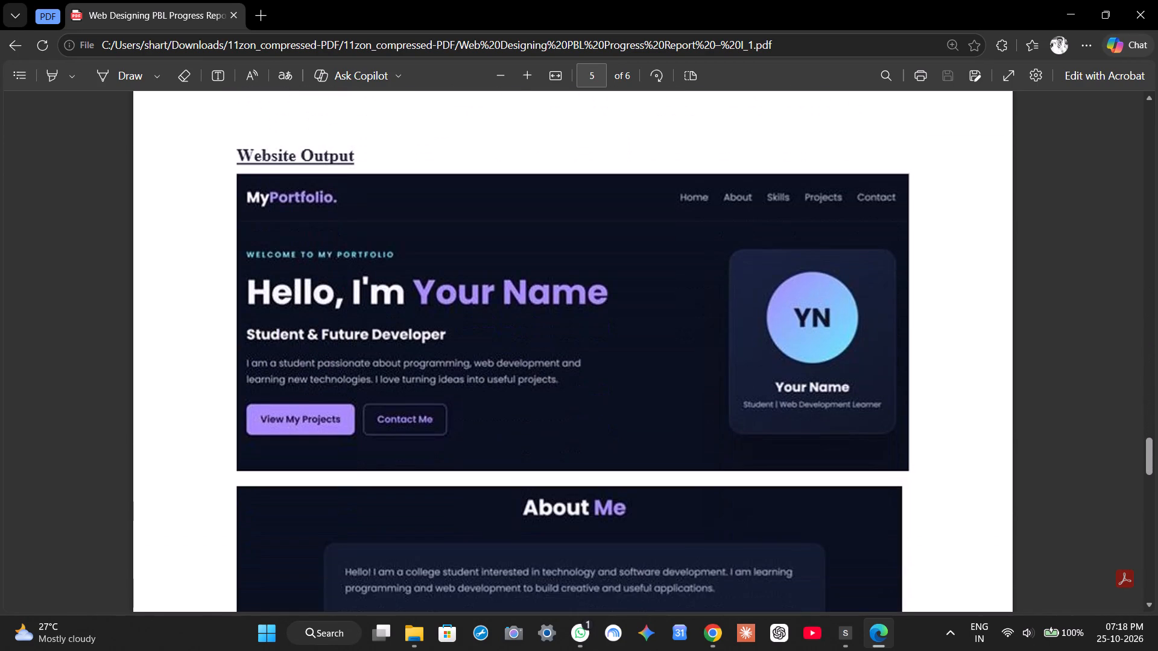
scroll(578, 212, "down", 6)
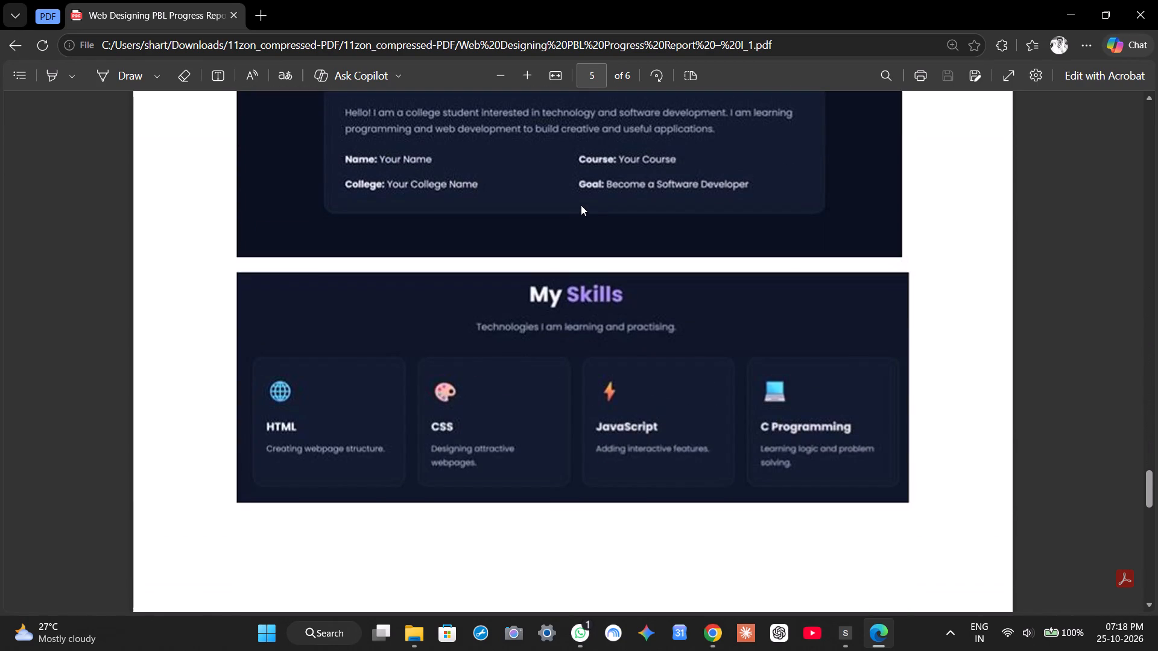
scroll(572, 221, "down", 6)
scroll(511, 228, "down", 10)
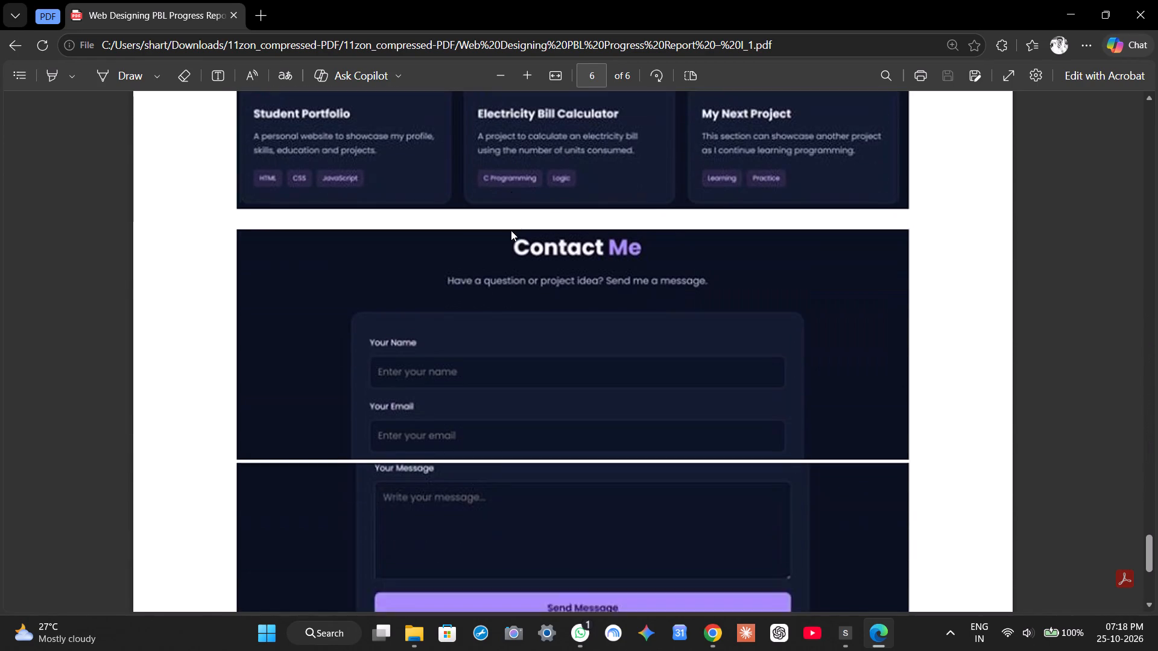
scroll(510, 230, "up", 7)
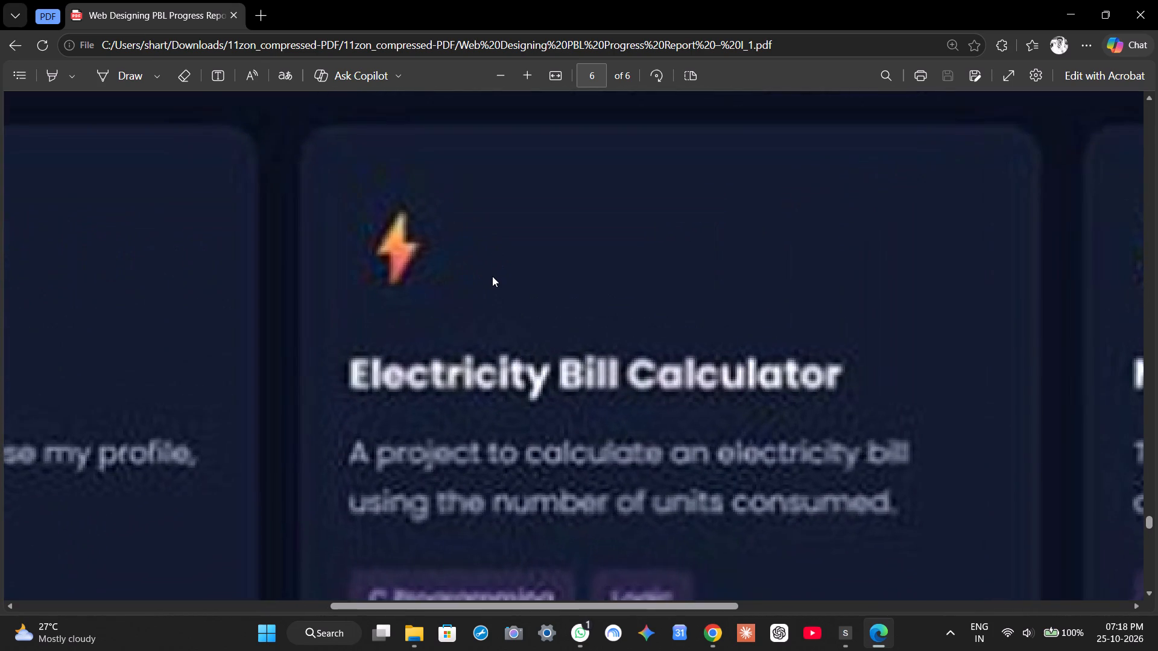
scroll(492, 276, "up", 11)
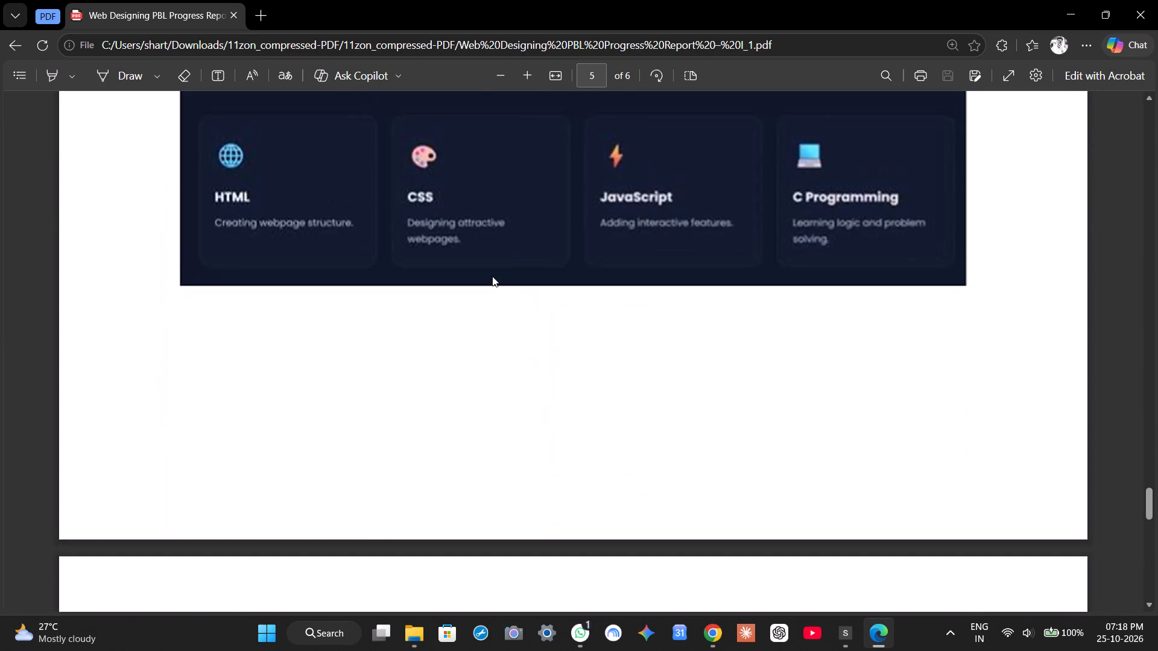
scroll(492, 276, "up", 20)
scroll(492, 276, "up", 15)
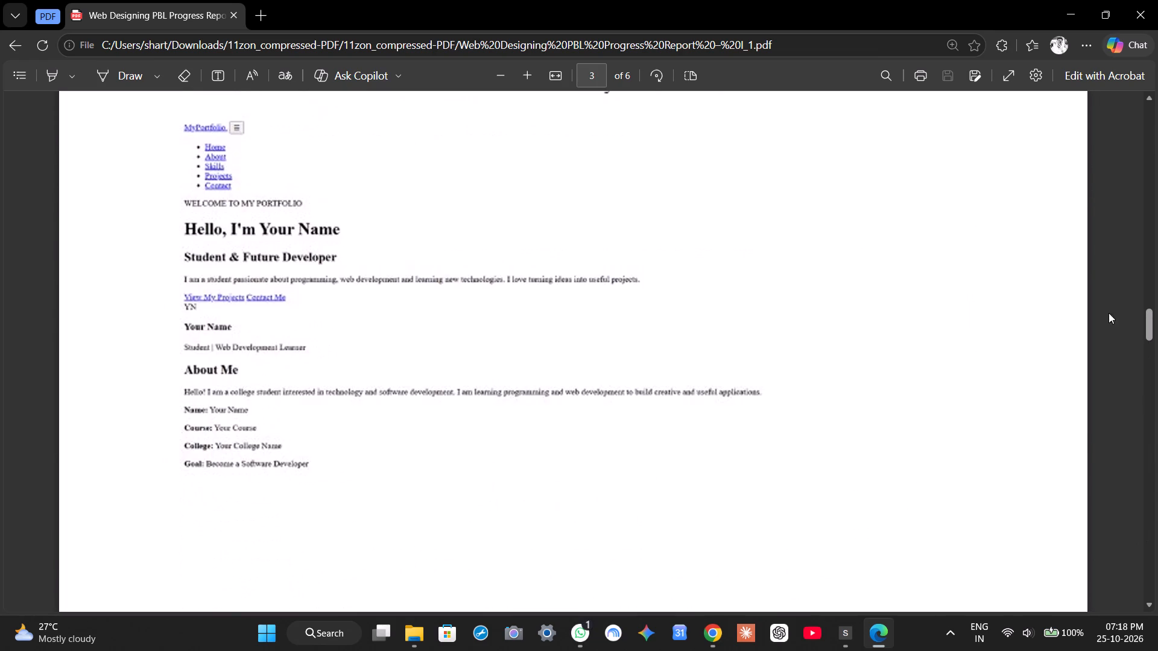
left_click_drag(1154, 322, 1157, 61)
left_click(1157, 0)
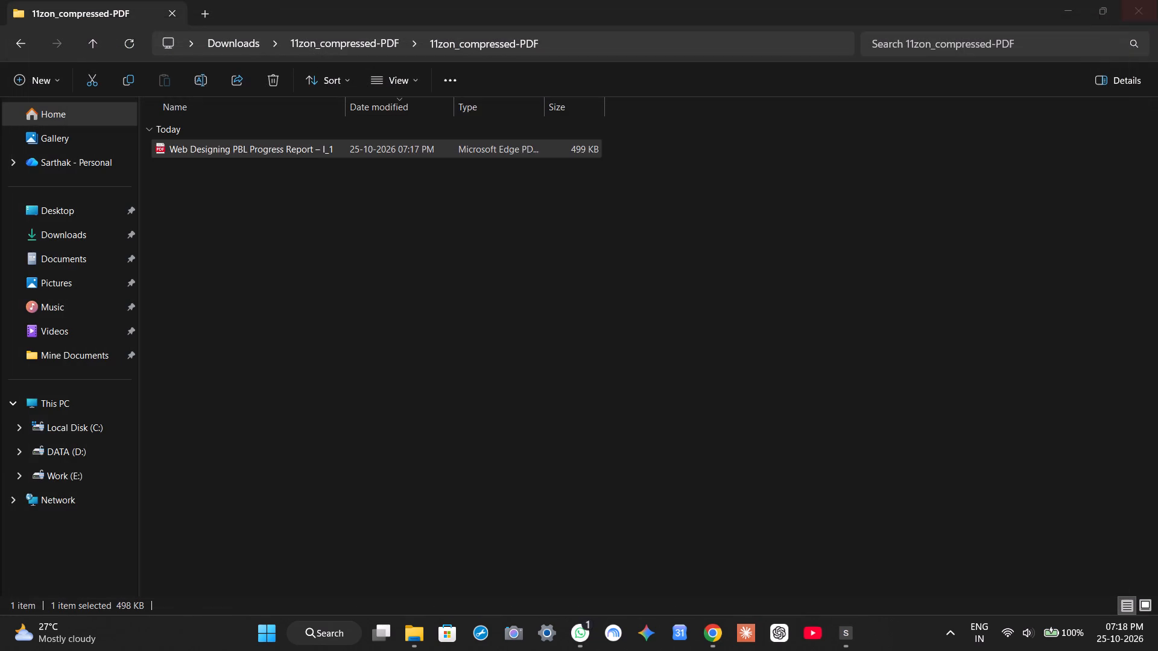
Move the compressed Web Designing PBL Progress Report – I_1 PDF to the Desktop and close the open folder windows.
left_click_drag(443, 143, 41, 213)
left_click(1157, 0)
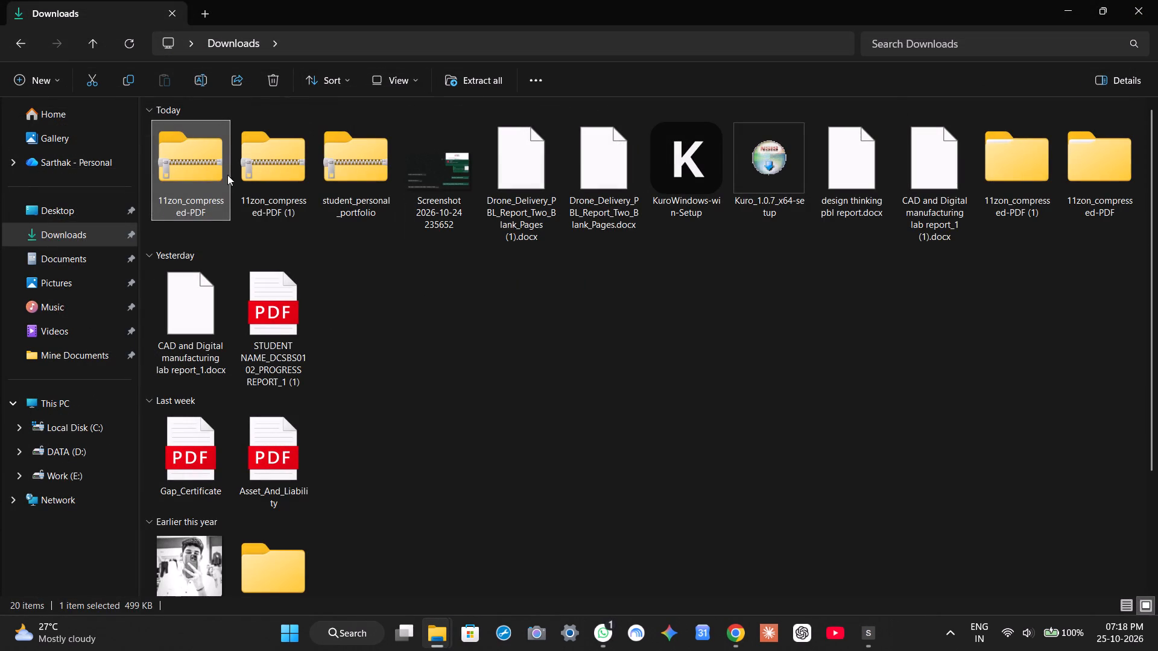
left_click(1157, 0)
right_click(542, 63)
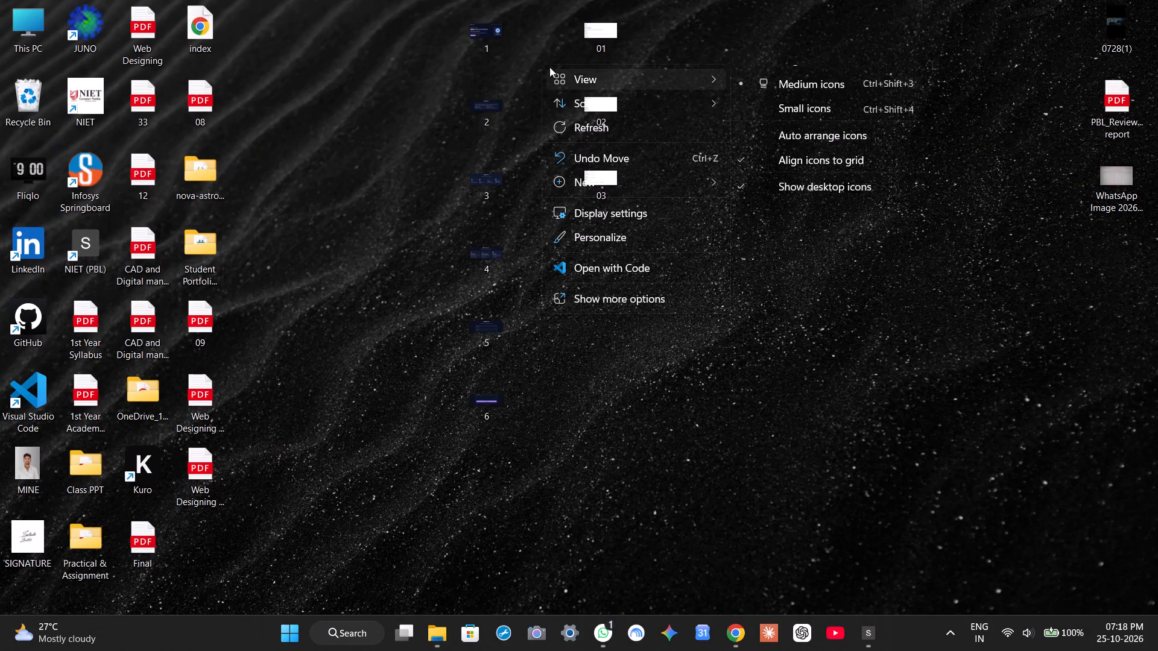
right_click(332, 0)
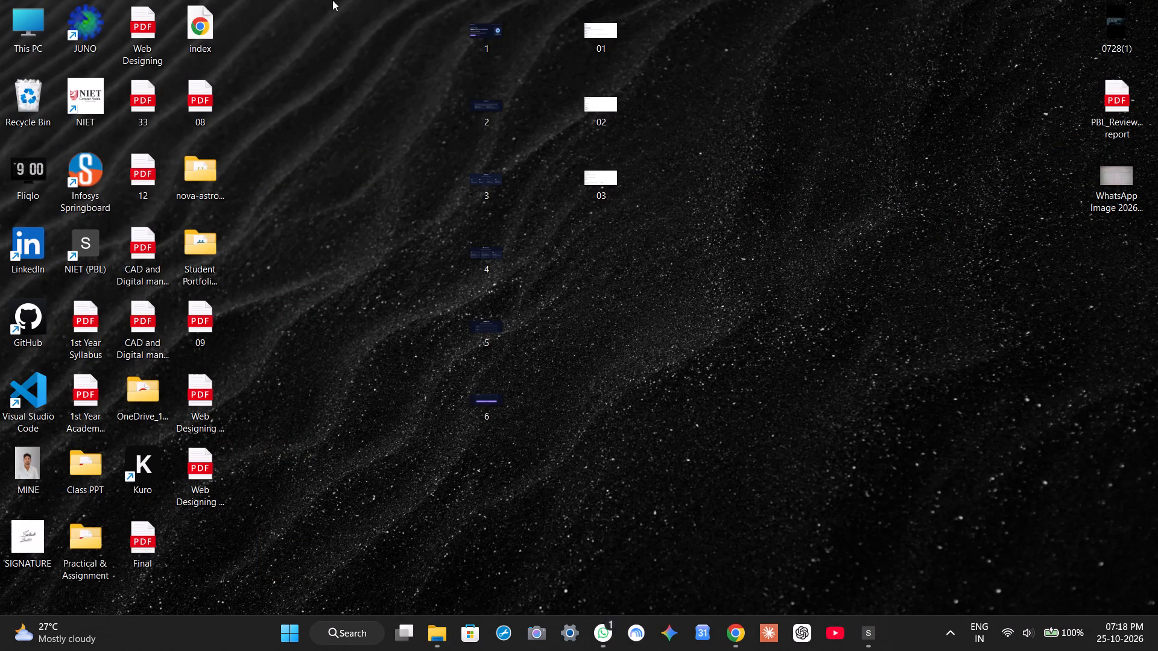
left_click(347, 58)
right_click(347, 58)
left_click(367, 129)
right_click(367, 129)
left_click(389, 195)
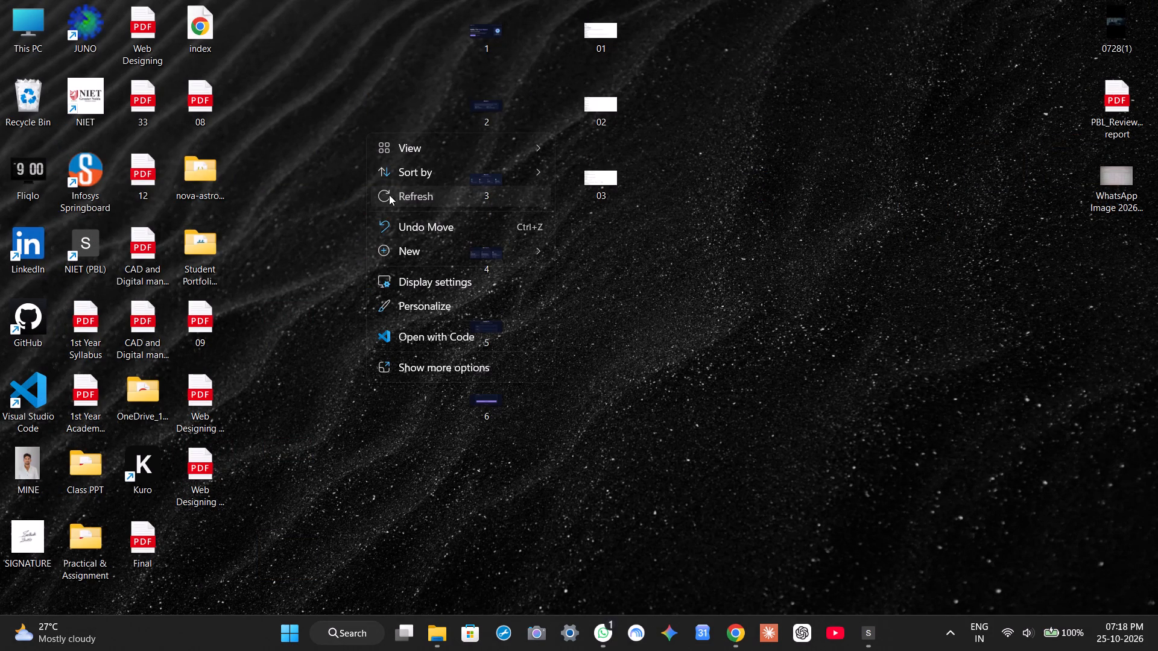
Check the compressed report PDF on the Desktop by opening it briefly and viewing its file size in its properties.
left_click(207, 477)
left_click(214, 425)
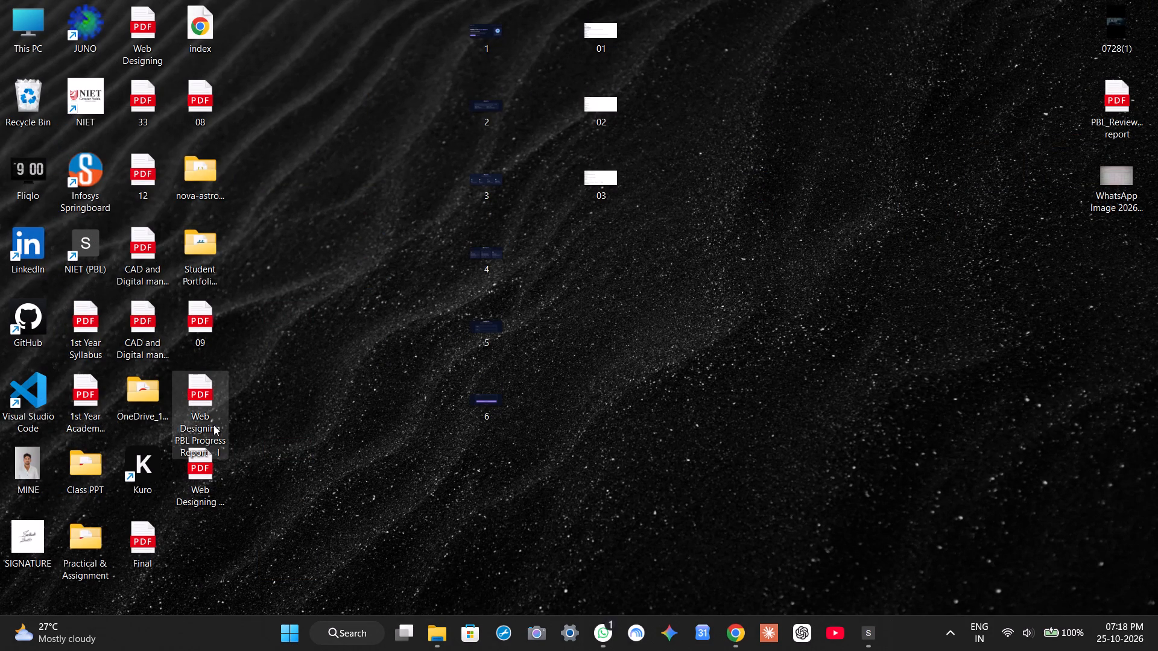
left_click(209, 485)
double_click(194, 481)
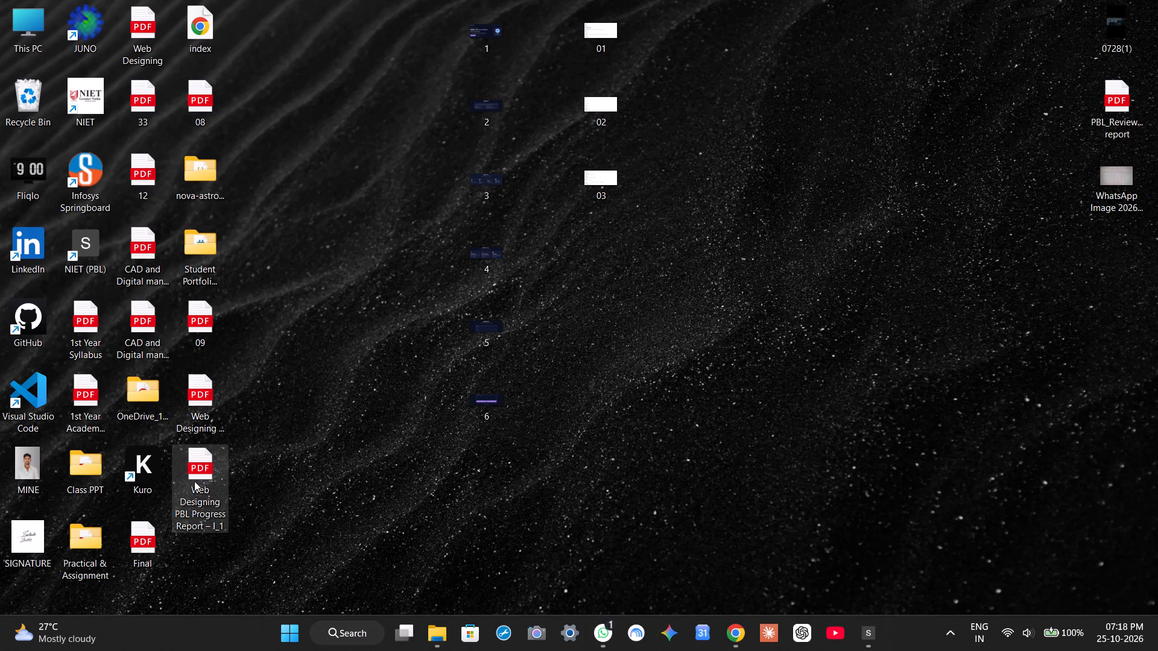
left_click(1157, 0)
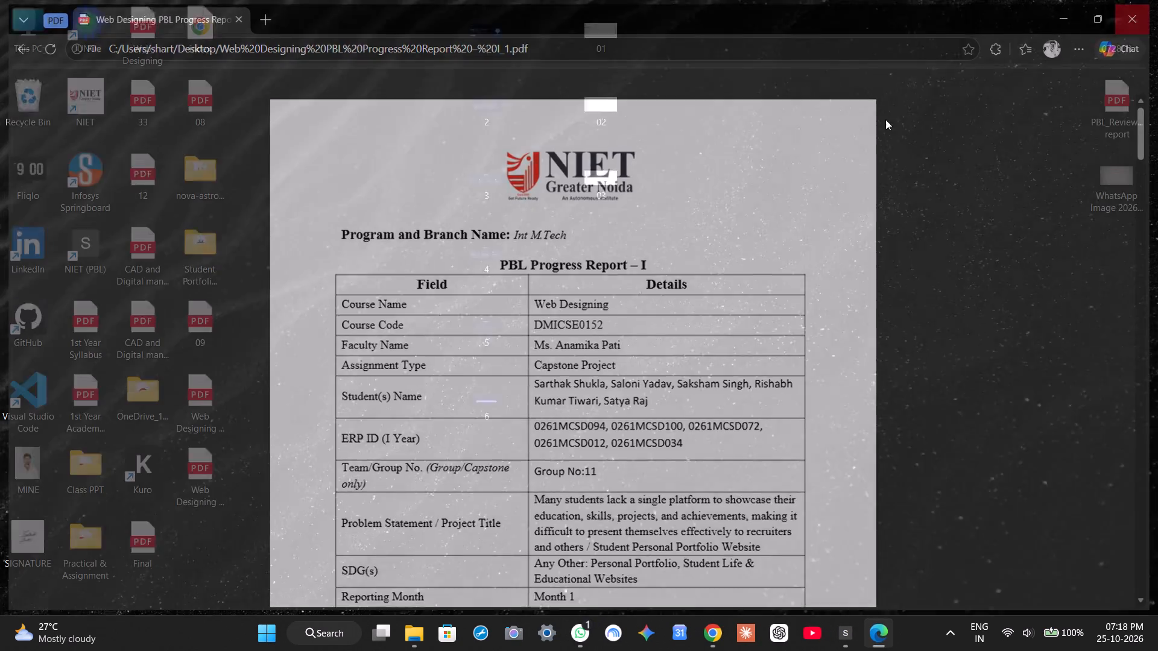
right_click(189, 472)
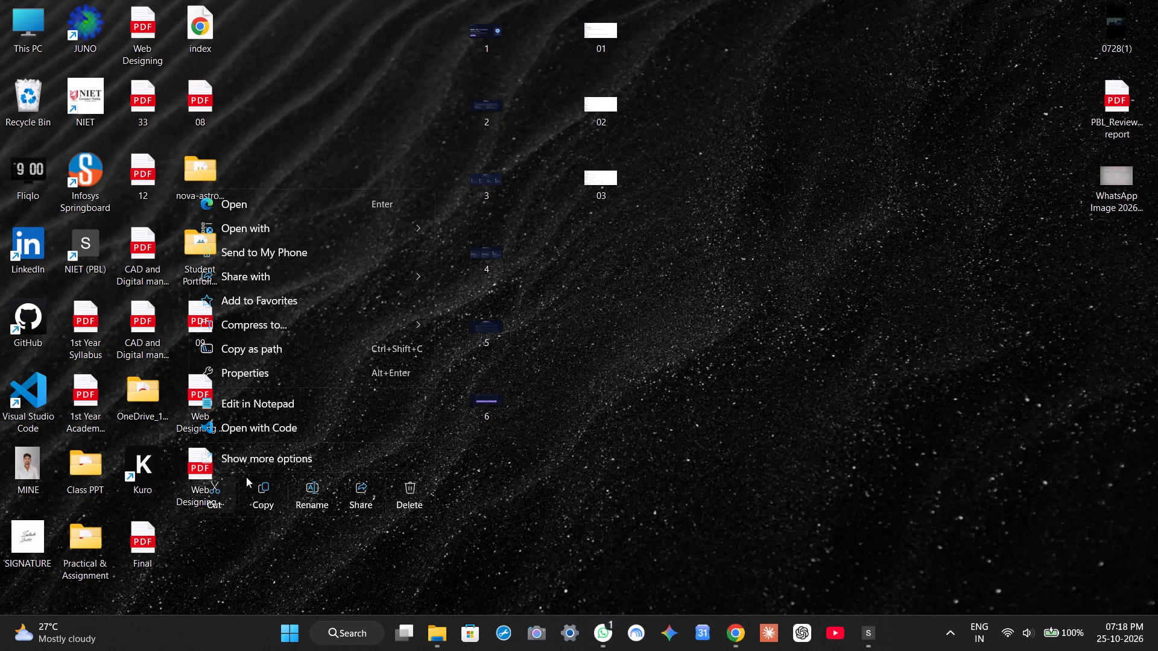
left_click(292, 379)
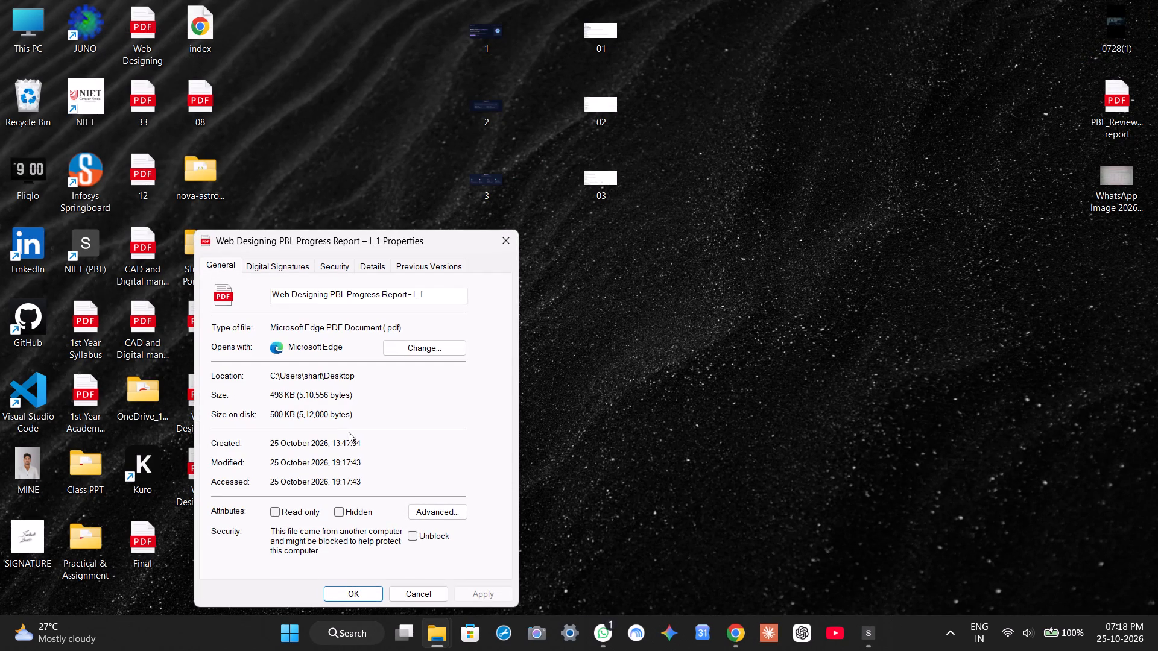
left_click(513, 240)
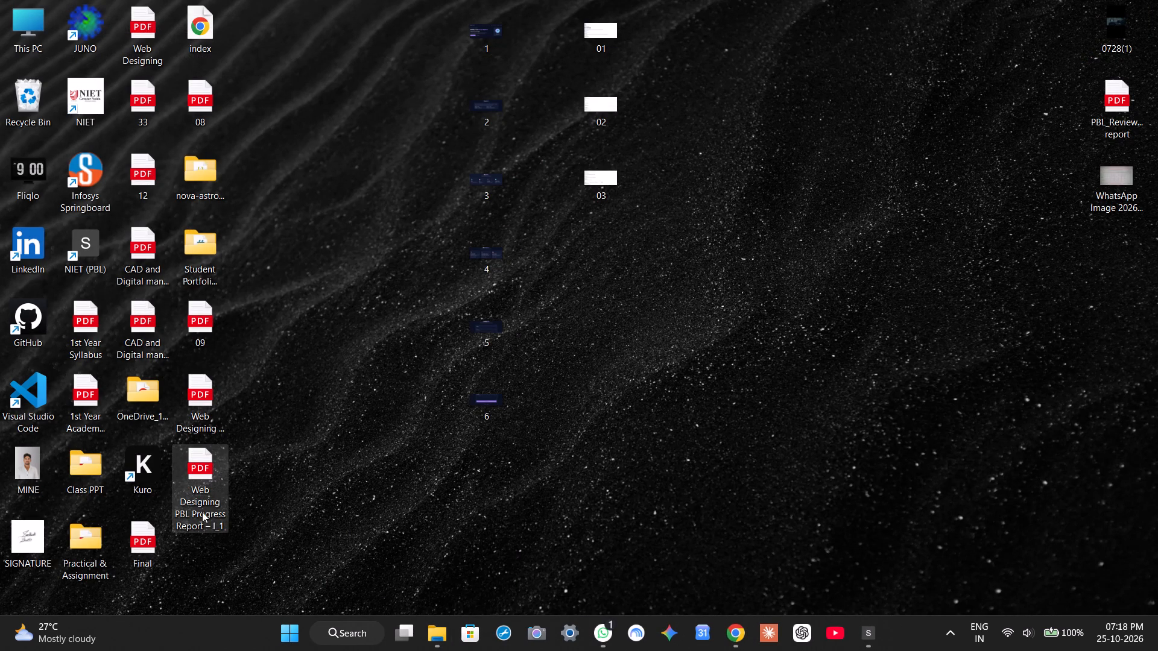
Move the uncompressed Web Designing PBL Progress Report – I PDF from the Desktop into the Practical & Assignment folder.
left_click(212, 401)
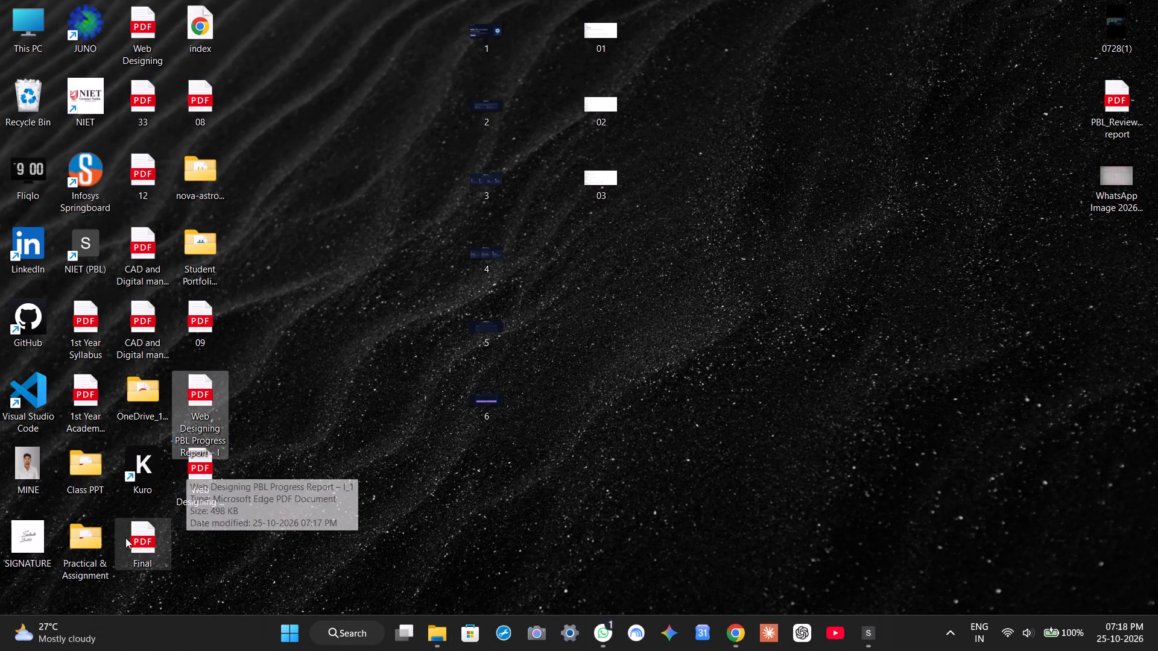
double_click(78, 535)
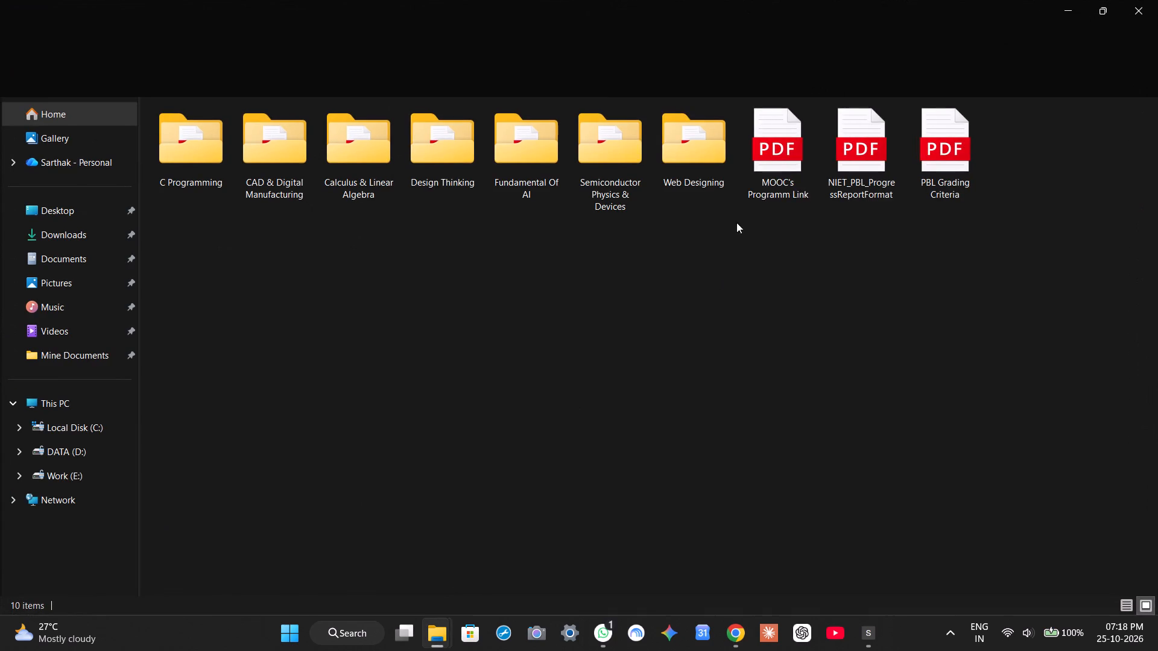
double_click(690, 165)
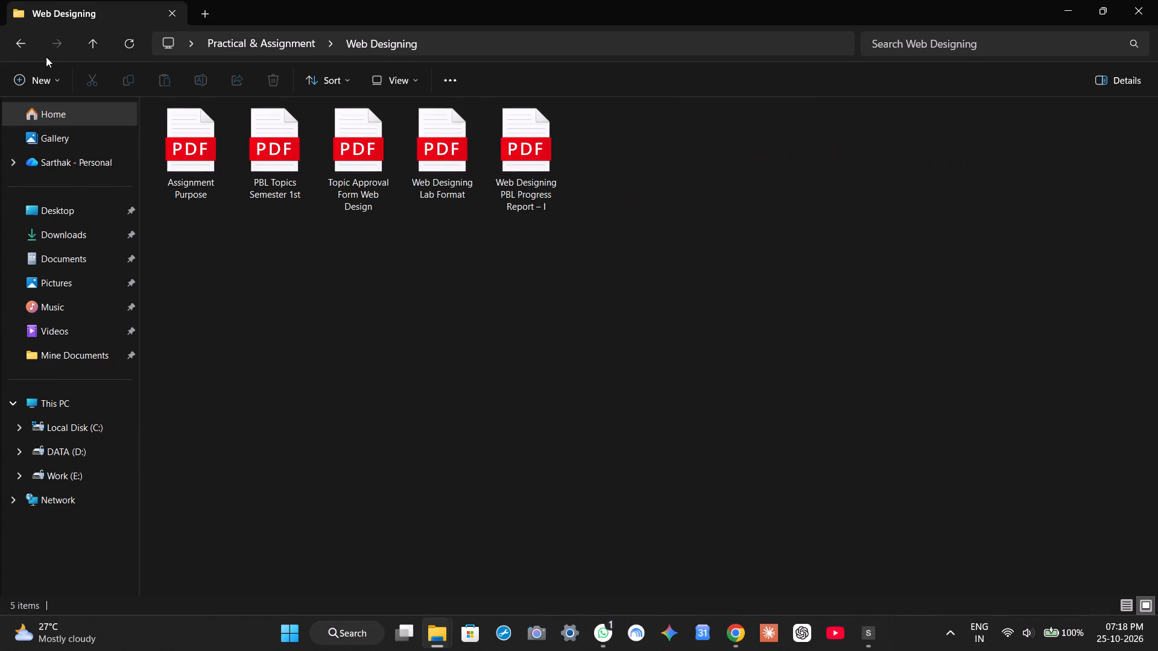
left_click(23, 46)
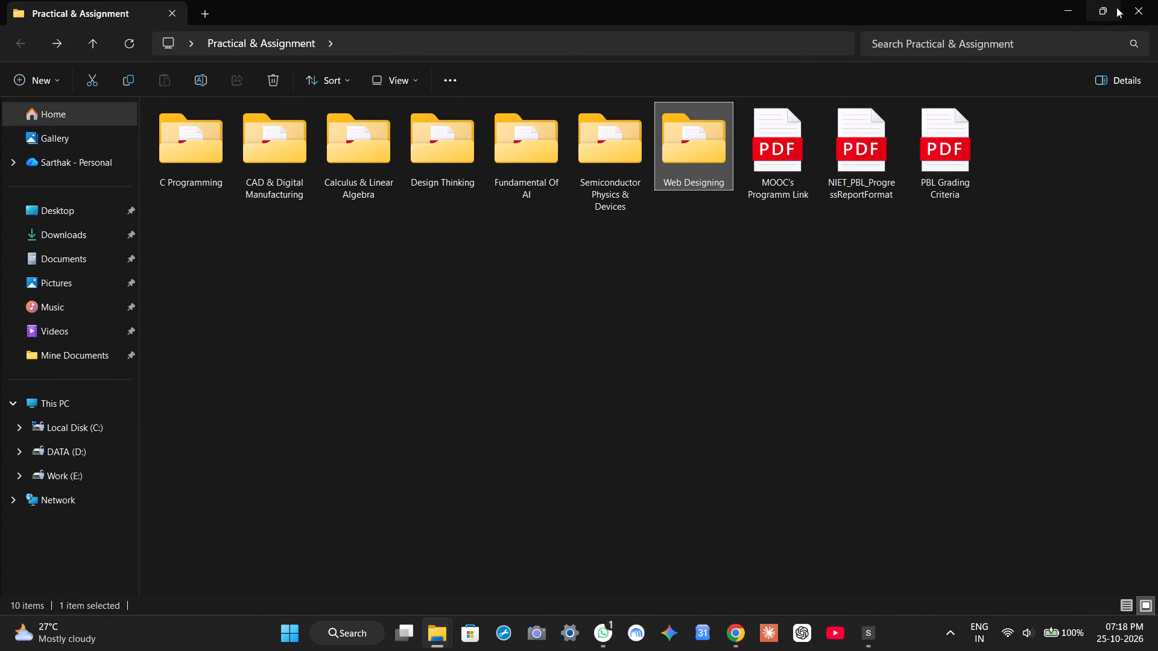
left_click(1112, 7)
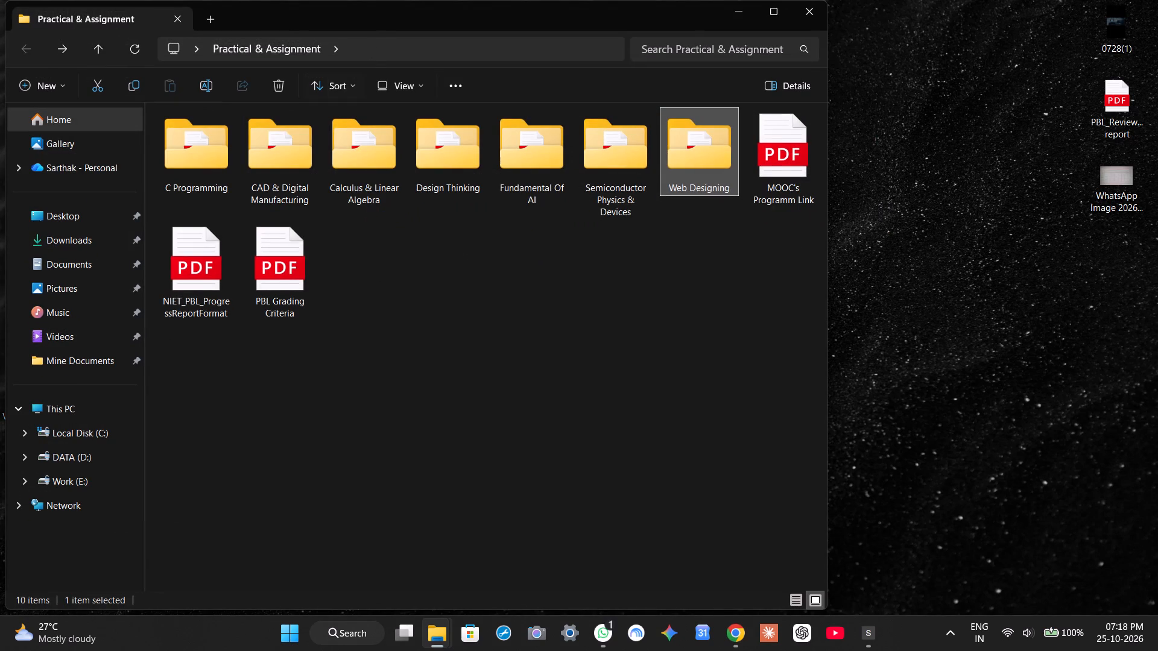
left_click_drag(376, 23, 566, 29)
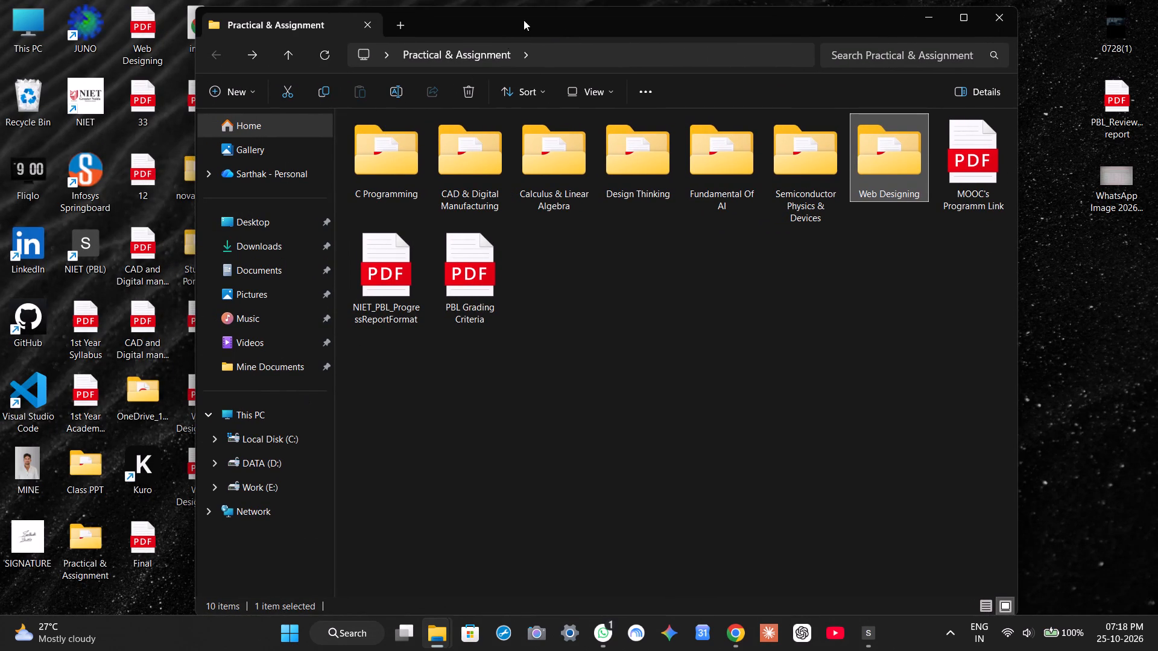
left_click_drag(524, 20, 584, 23)
left_click_drag(207, 407, 540, 433)
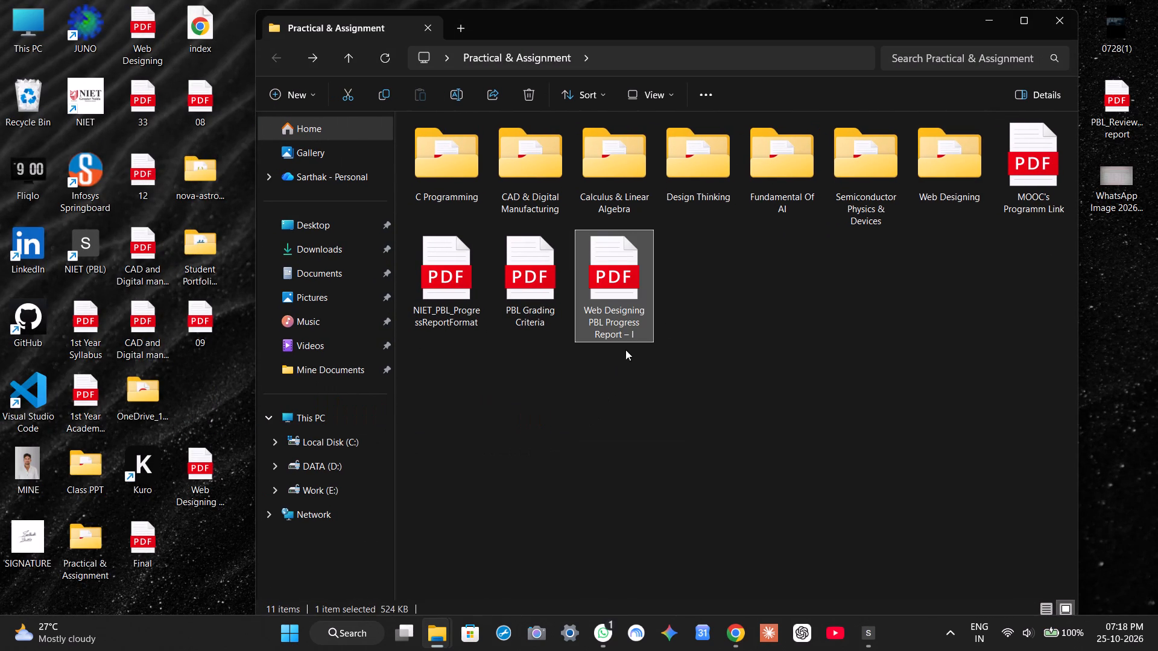
Copy the file name of the uncompressed report PDF in the Practical & Assignment folder and close the folder.
right_click(625, 286)
left_click(742, 222)
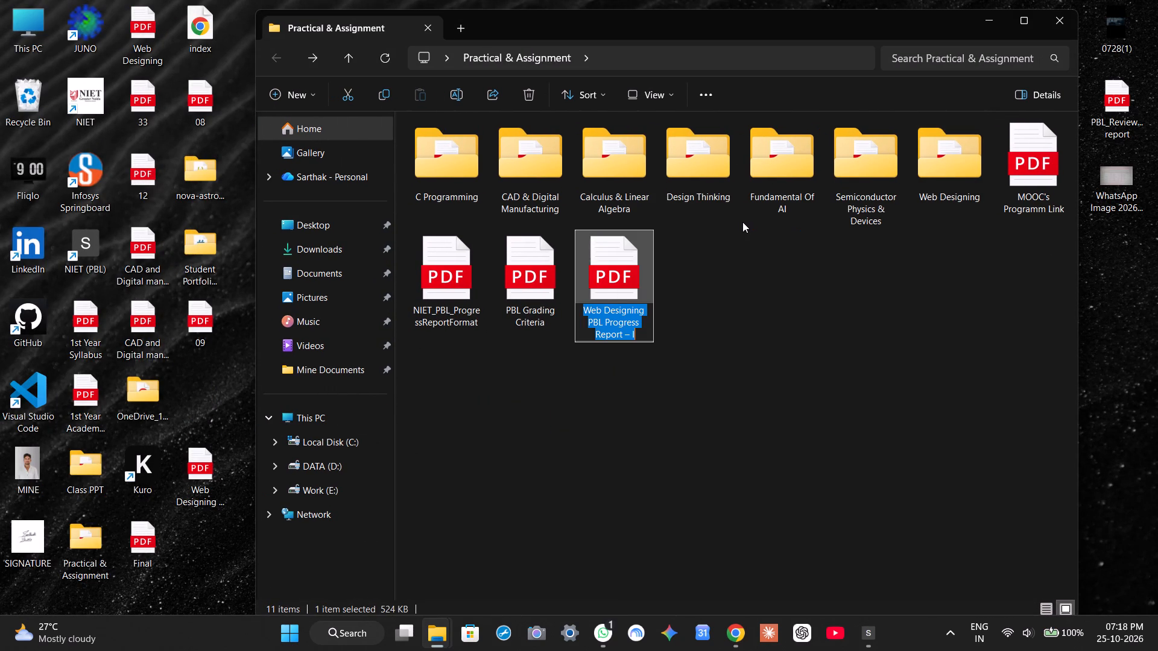
key("ctrl+c")
left_click(1065, 20)
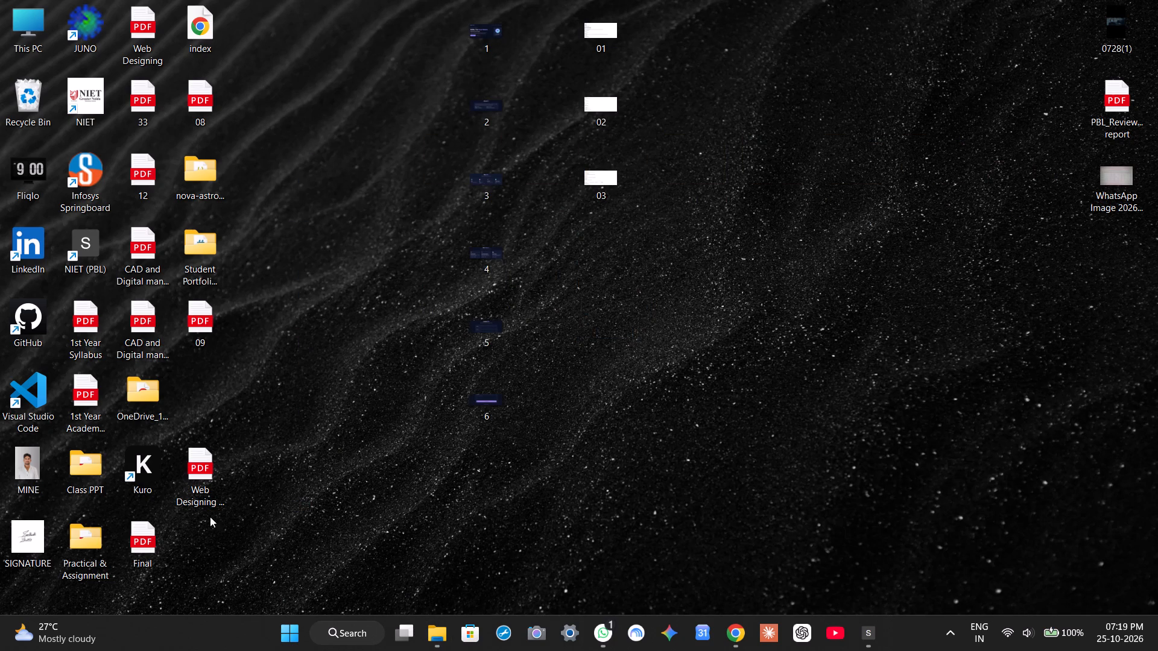
Rename the compressed report PDF on the Desktop as Web Designing PBL Progress Report – I.
right_click(207, 466)
left_click(329, 502)
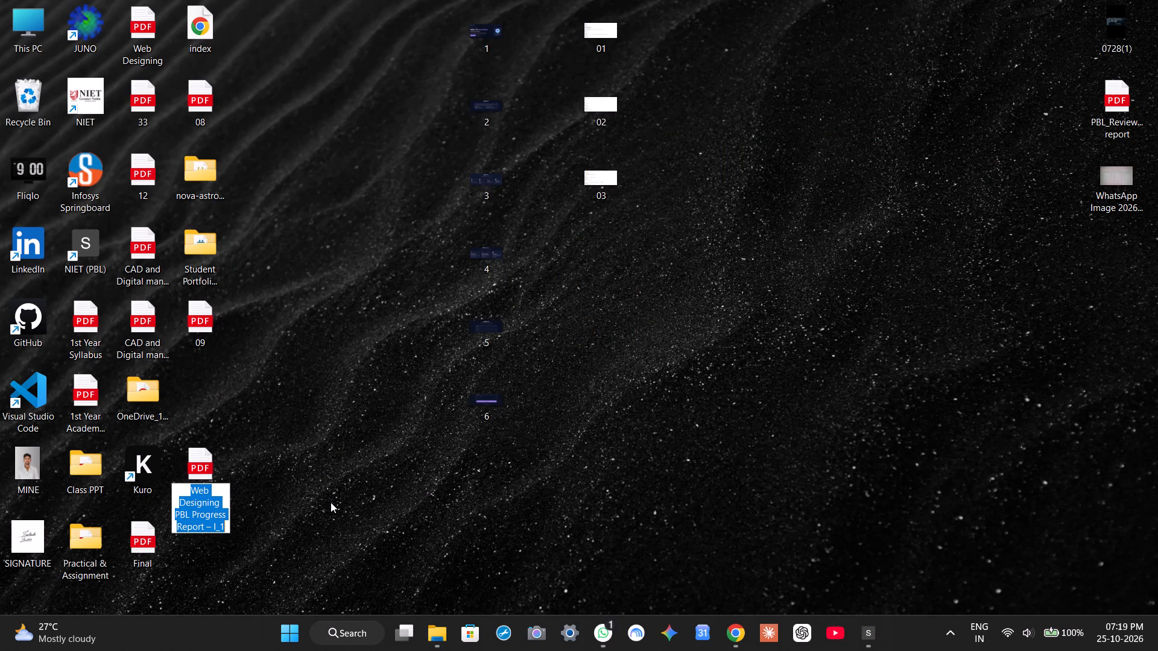
key("ctrl+v")
left_click(385, 526)
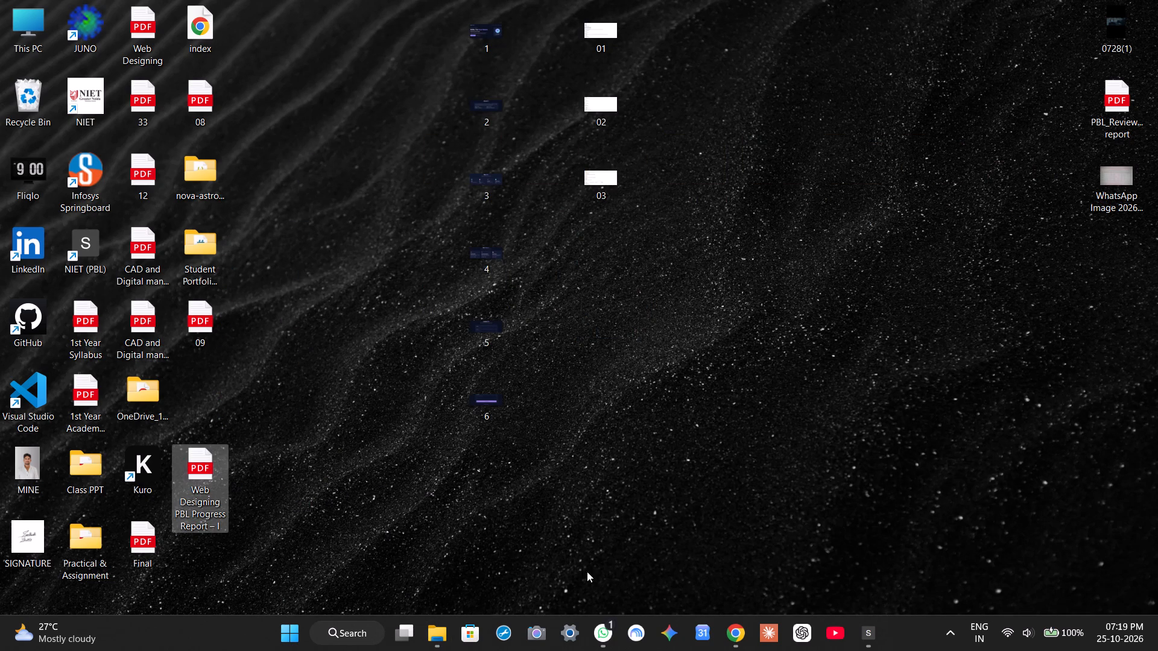
In the NIET (PBL) app, upload Web Designing PBL Progress Report – I from the Desktop to the DMICSE0152_Web Designing submission and save the changes.
left_click(865, 635)
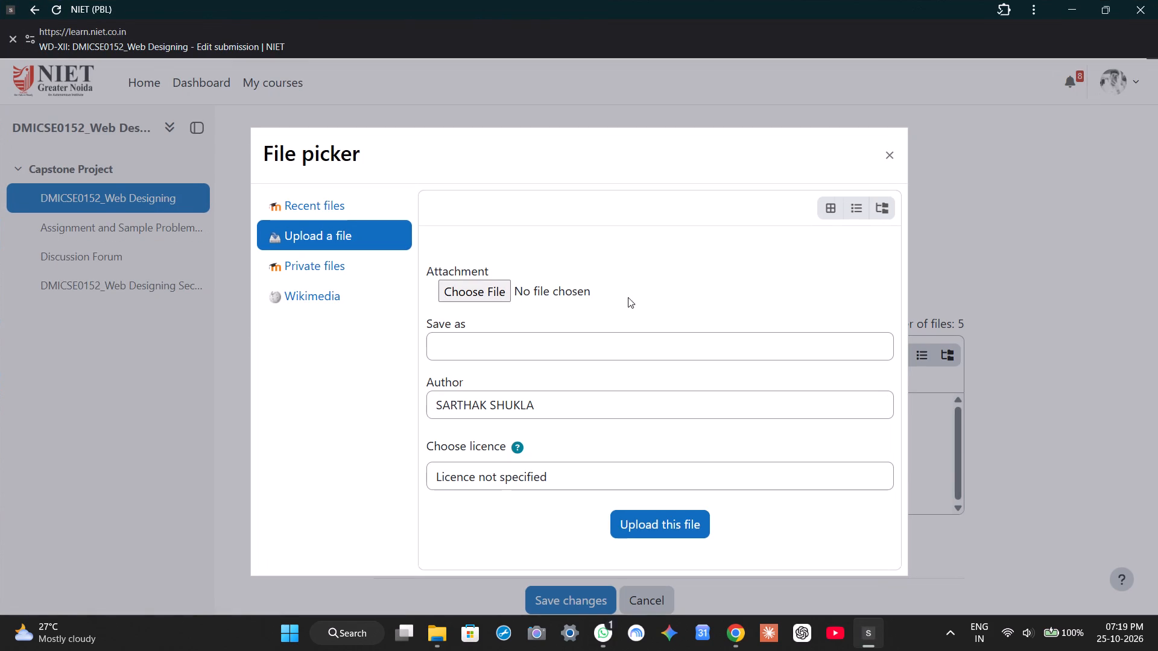
left_click(459, 291)
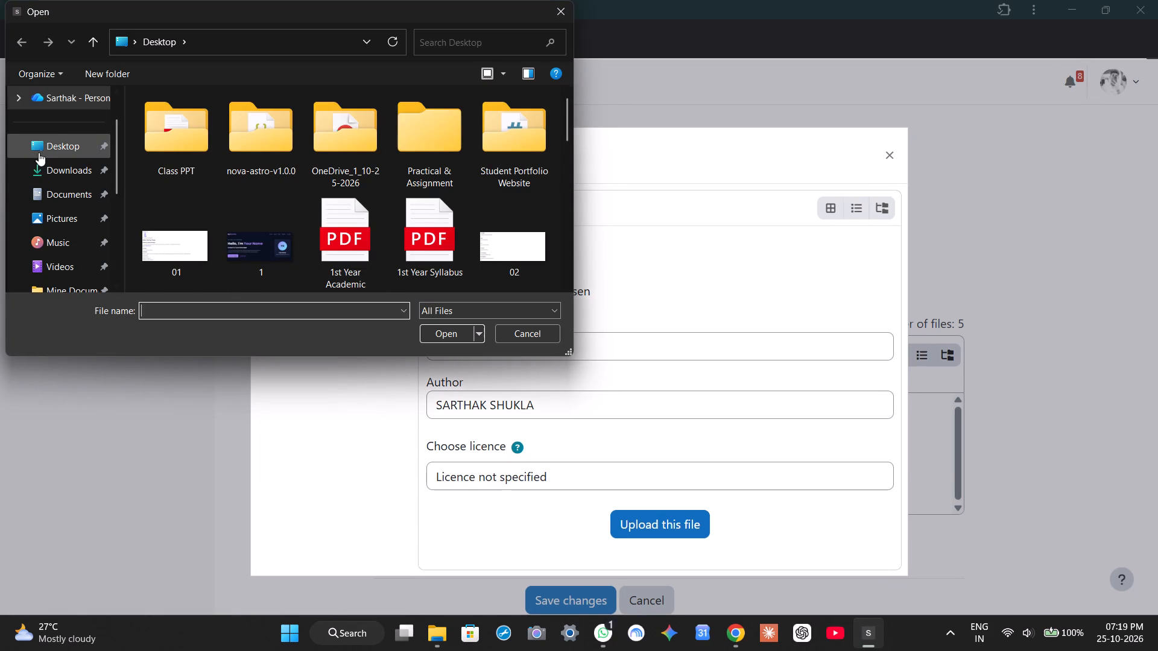
left_click(39, 153)
scroll(337, 197, "down", 8)
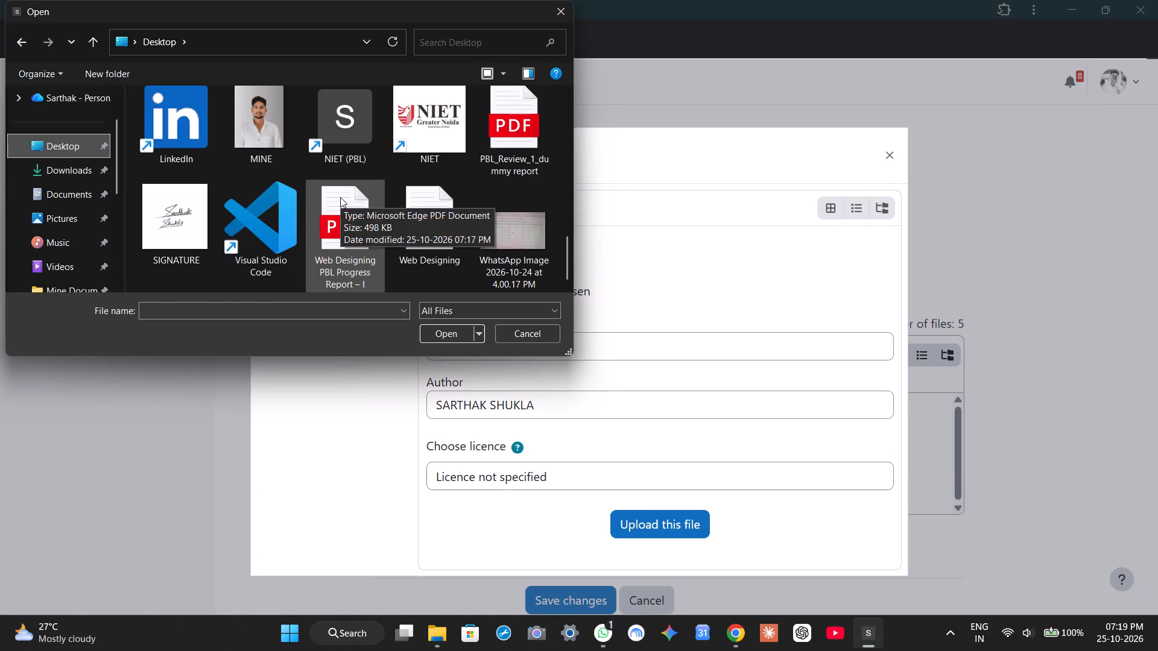
left_click(341, 236)
left_click(441, 331)
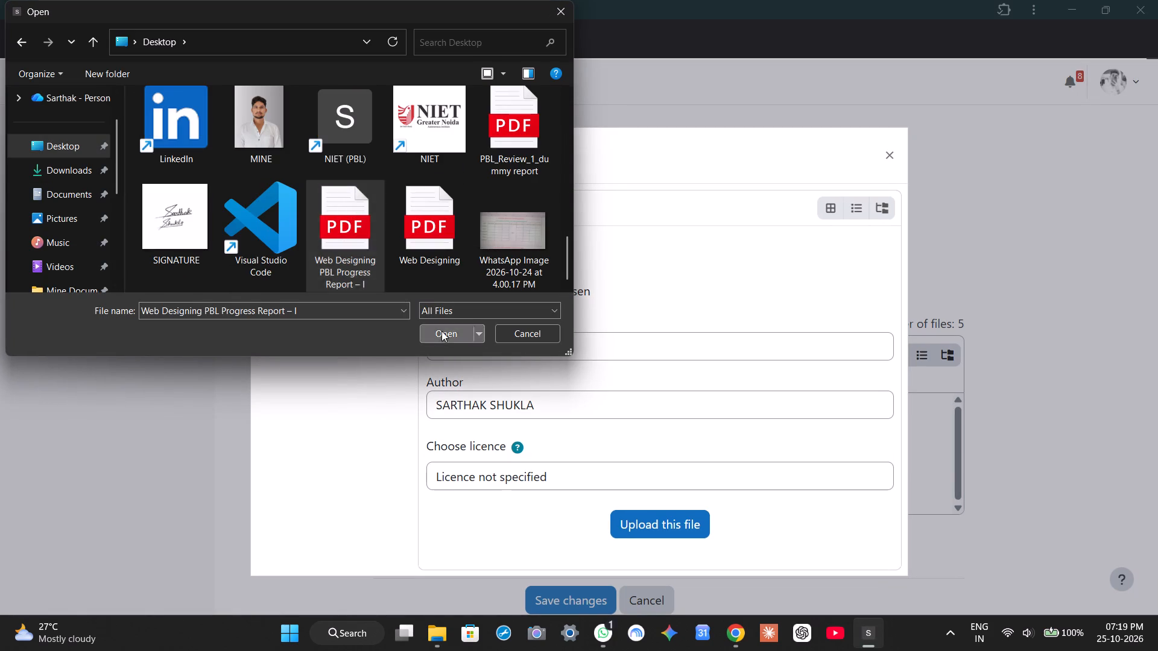
left_click(651, 525)
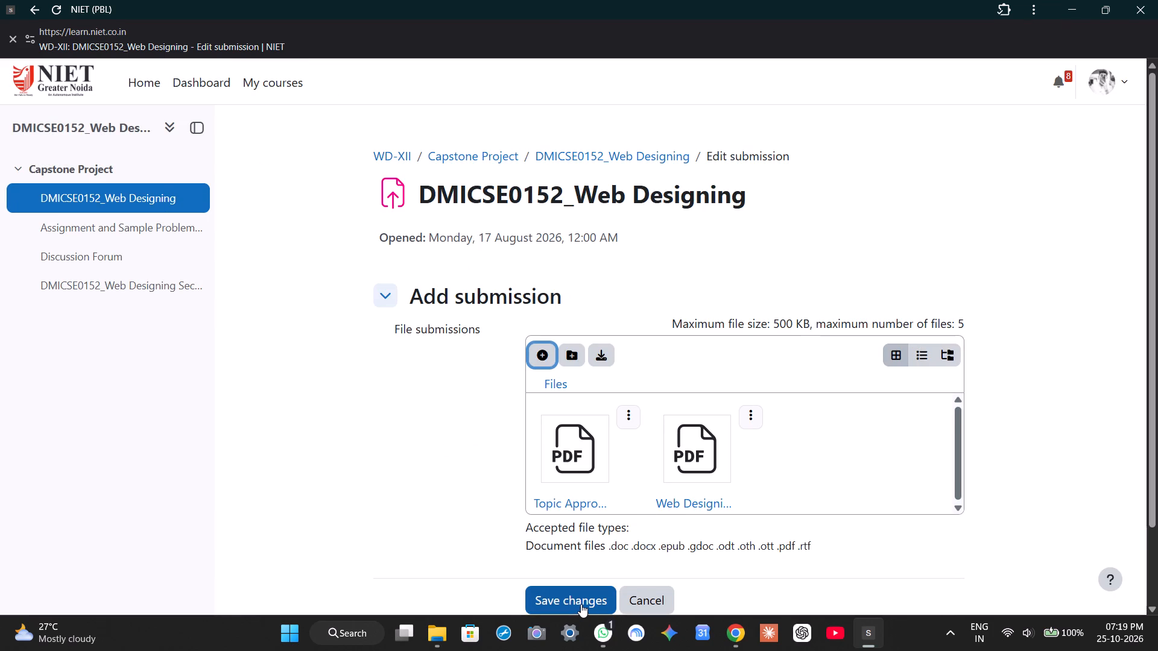
left_click(581, 603)
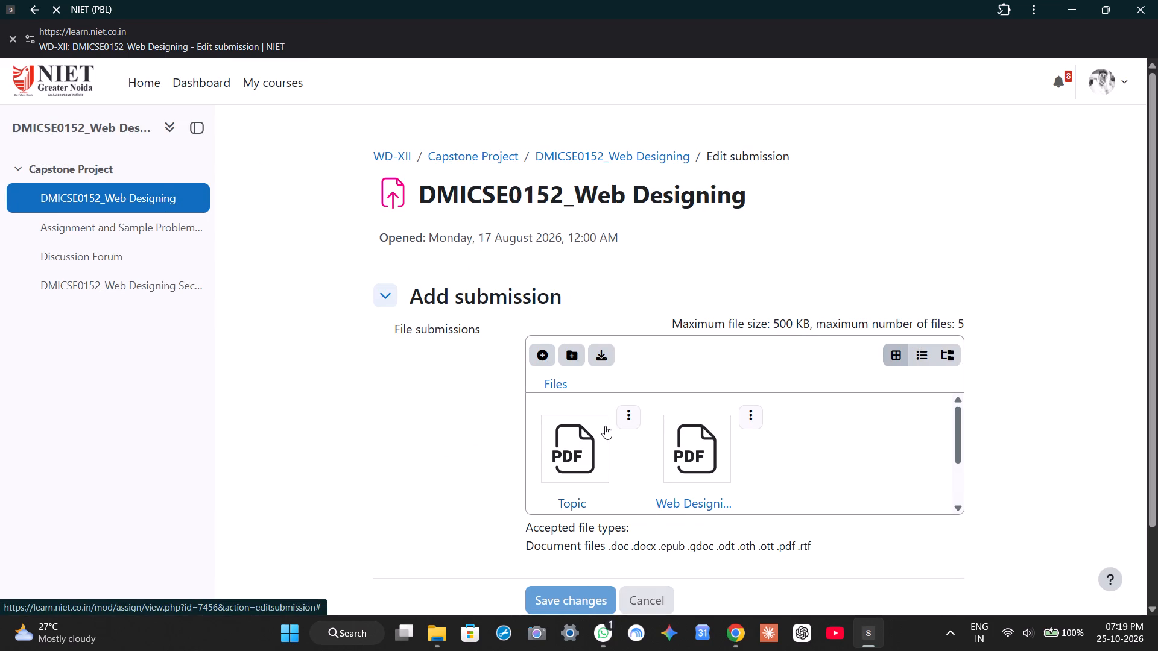
Refresh the submission status page and review the submitted Web Designing PBL Progress Report – I.pdf through its last page, closing it when done.
scroll(643, 456, "down", 2)
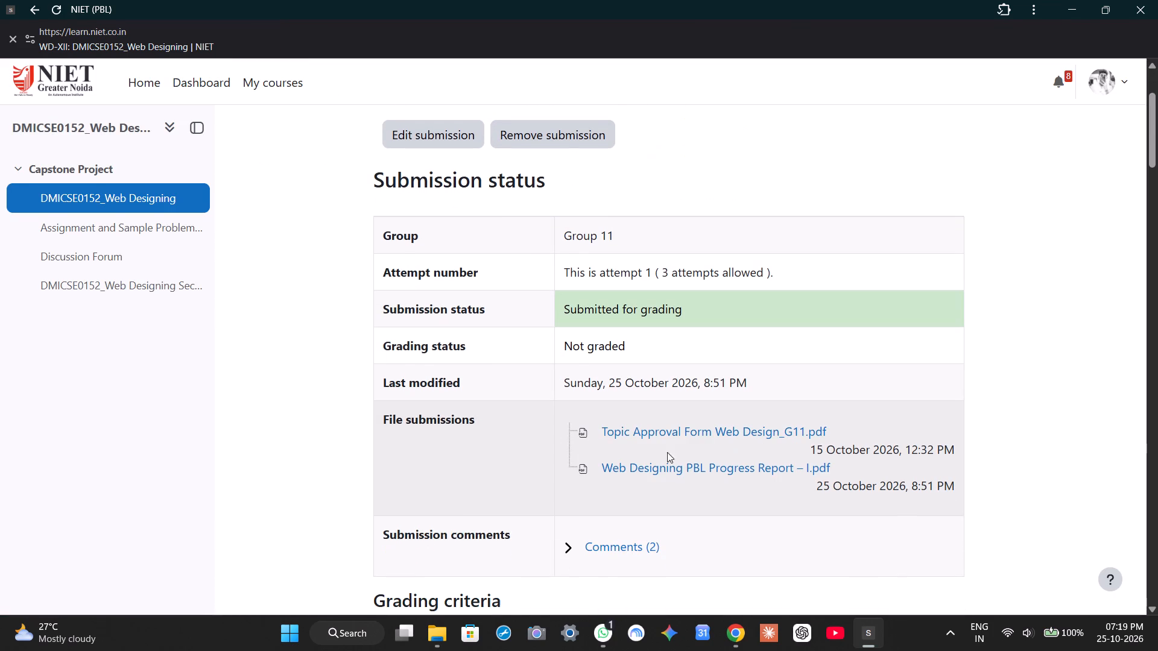
left_click(57, 11)
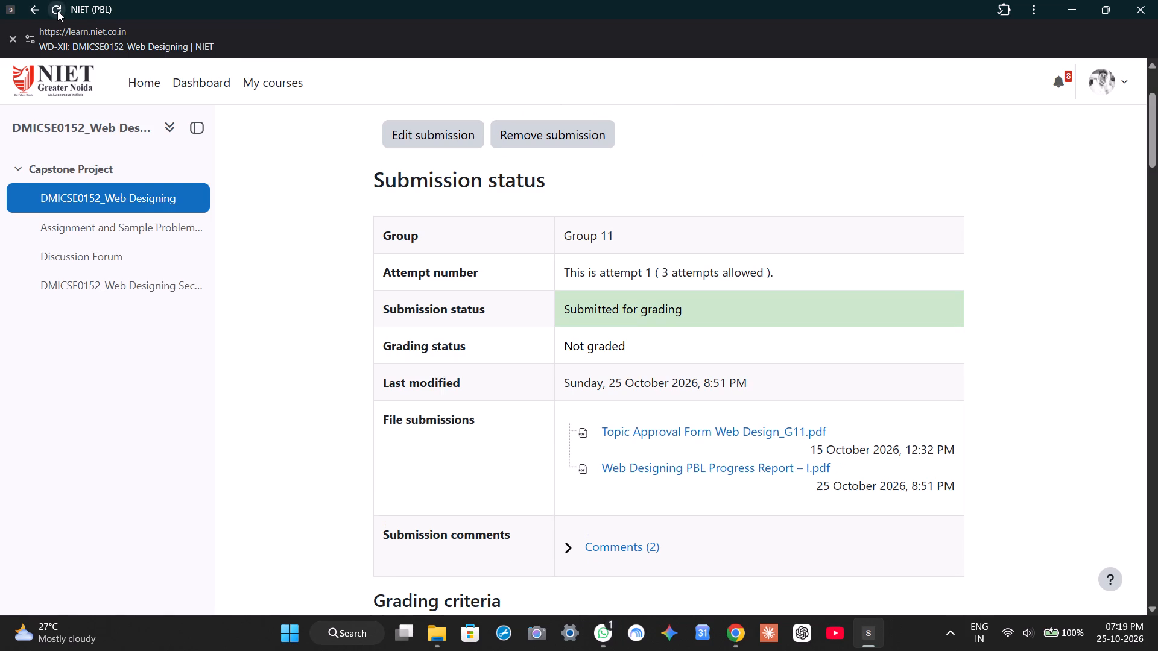
left_click(57, 11)
left_click(677, 471)
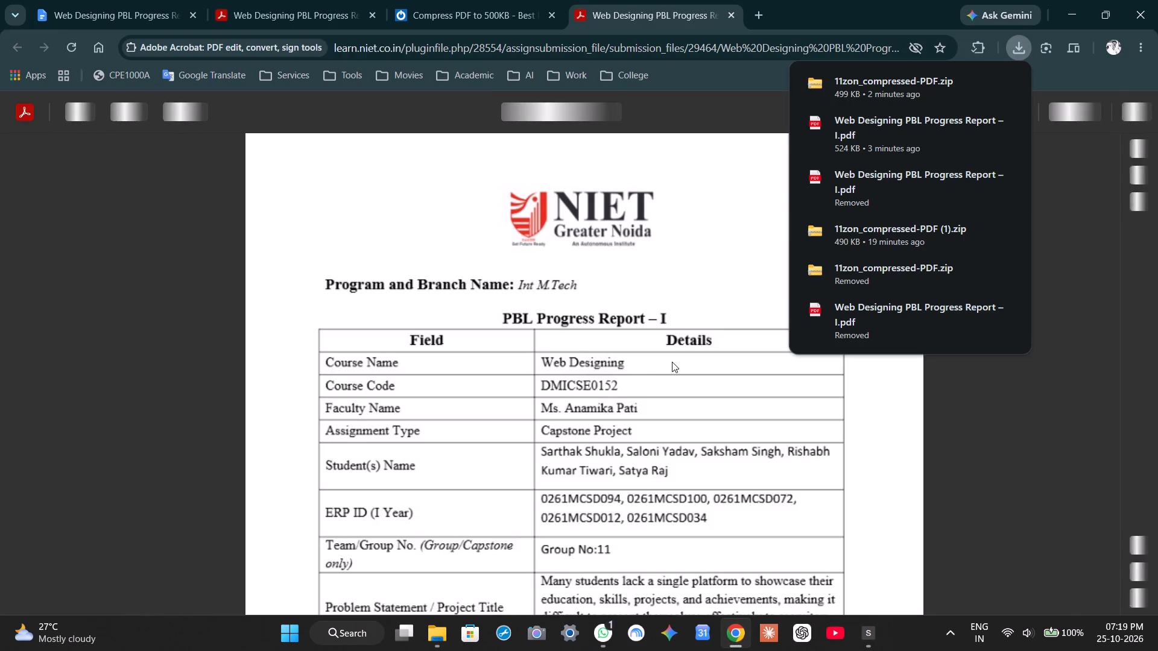
left_click(778, 462)
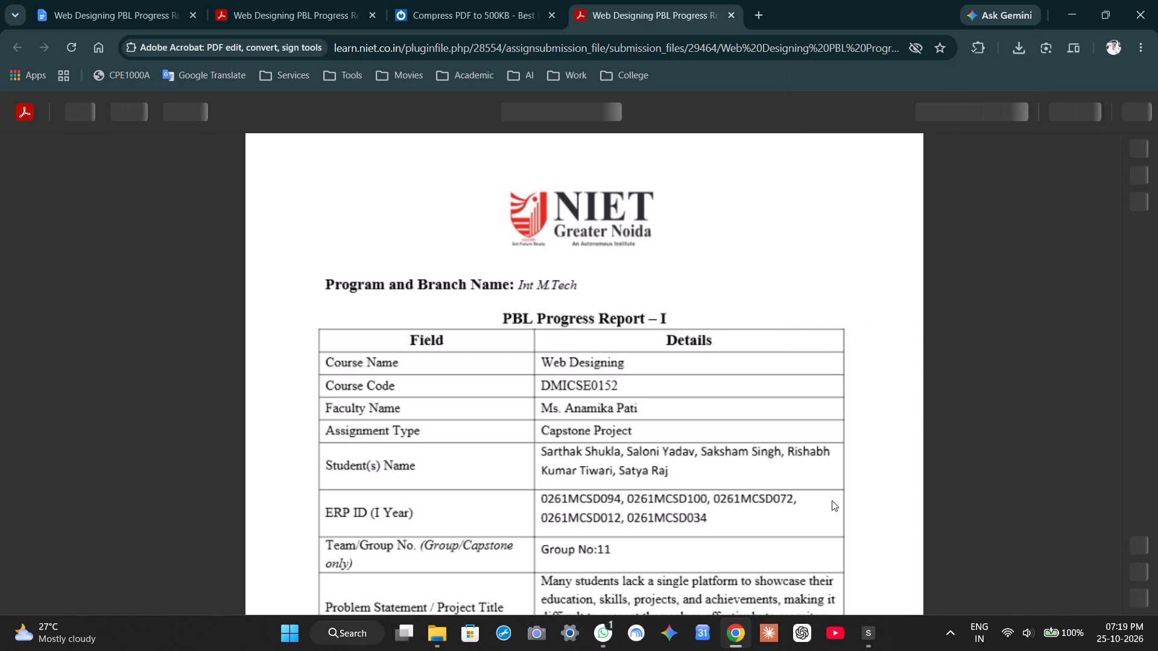
scroll(644, 447, "down", 6)
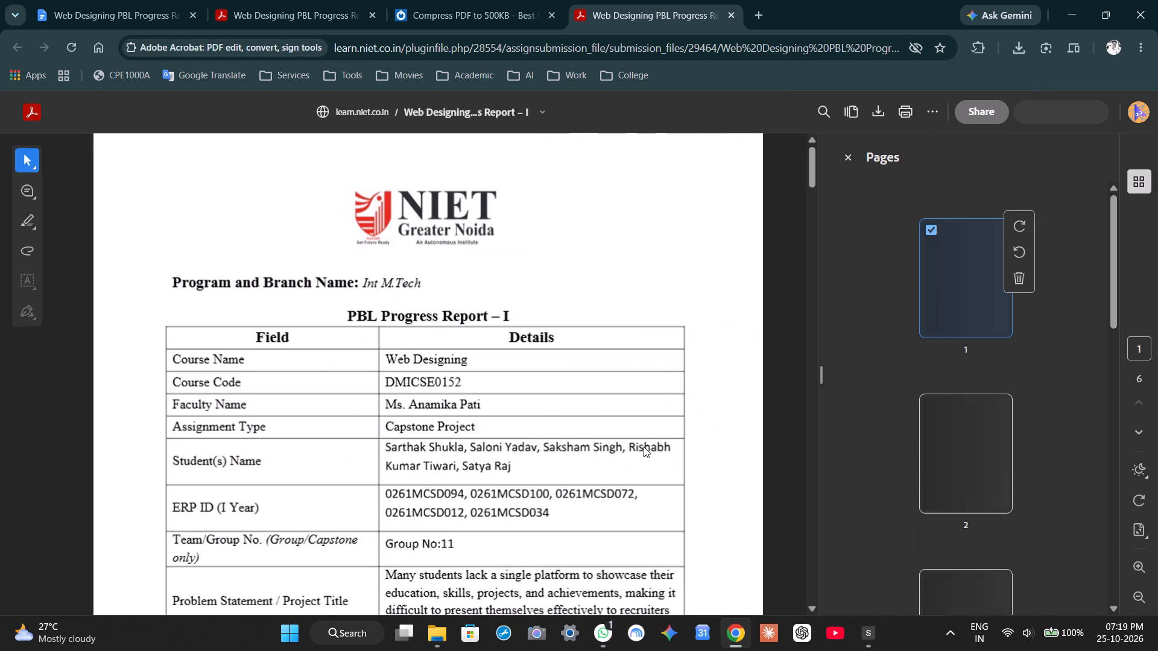
left_click(855, 157)
scroll(814, 392, "down", 9)
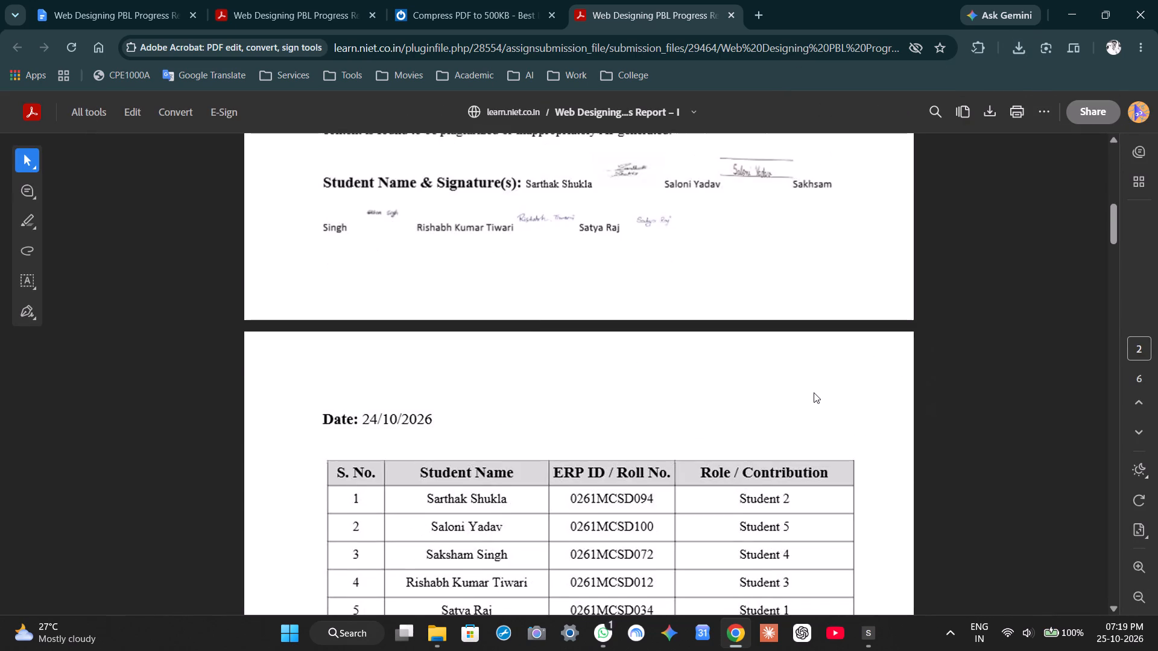
scroll(814, 392, "down", 2)
scroll(814, 392, "up", 2)
scroll(755, 316, "up", 2)
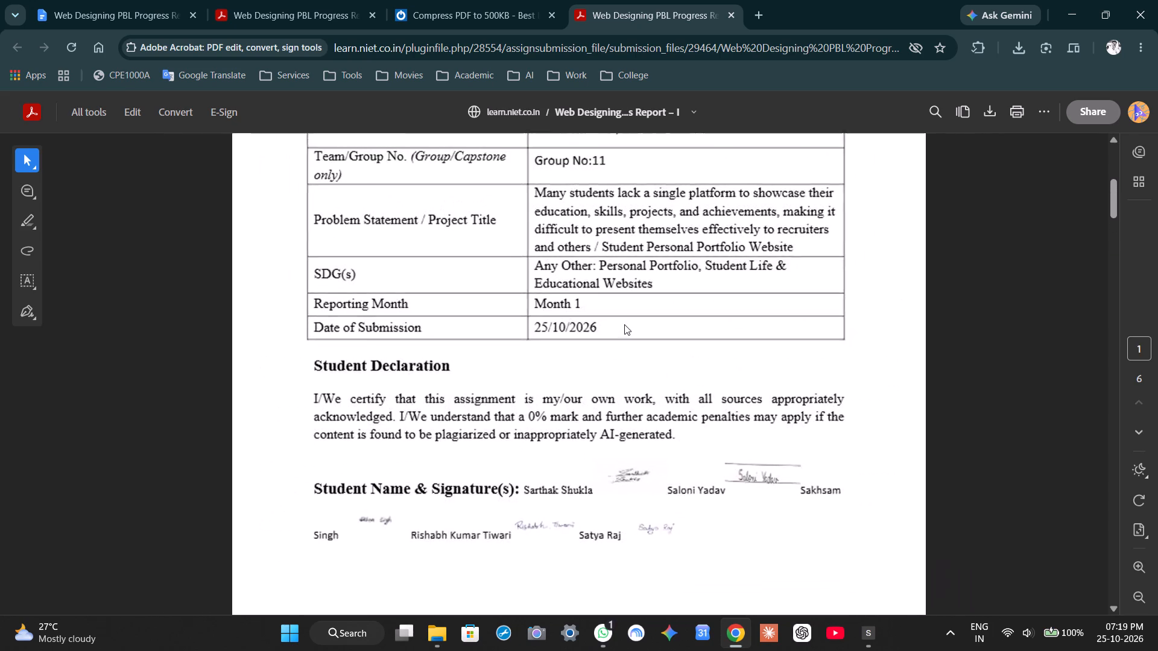
scroll(624, 324, "down", 13)
scroll(624, 325, "down", 8)
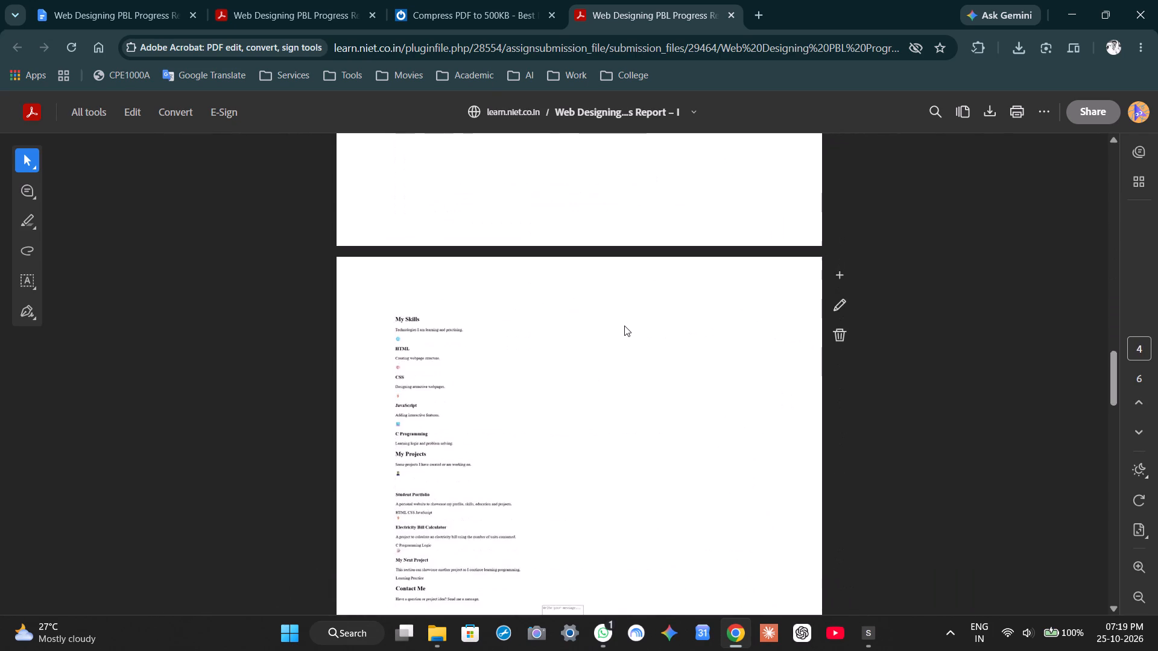
scroll(624, 325, "down", 12)
scroll(624, 325, "down", 9)
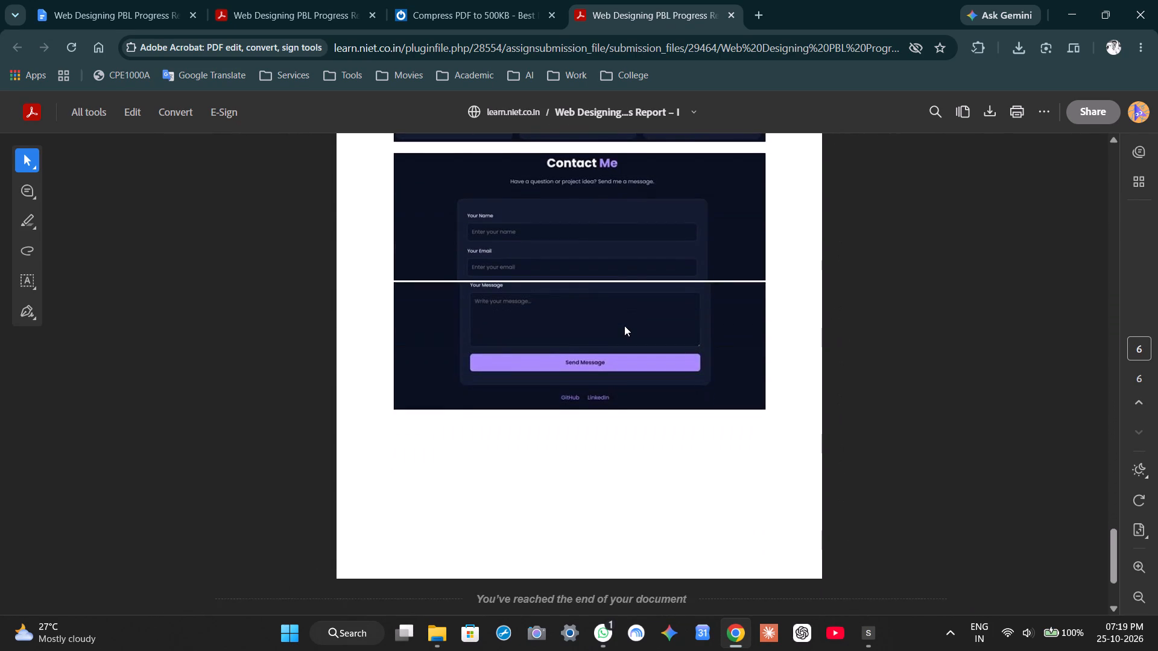
scroll(624, 325, "down", 9)
left_click(731, 13)
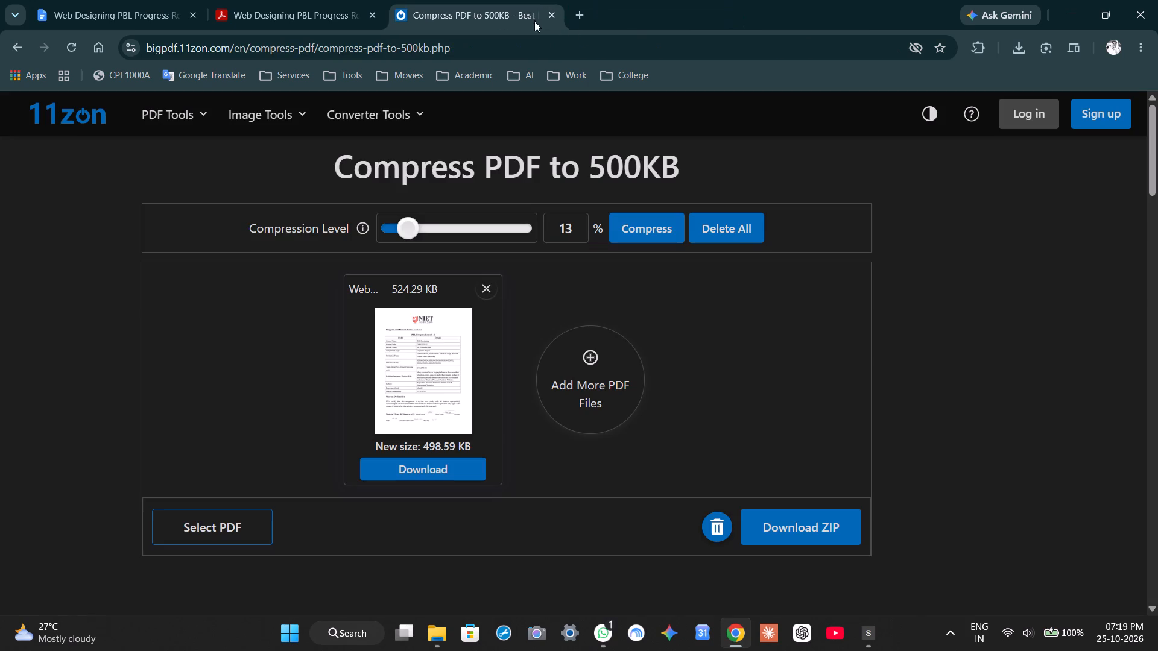
Close the browser tabs holding the PDF compressor and the report PDF preview, and return to the Desktop.
left_click(549, 18)
left_click(322, 19)
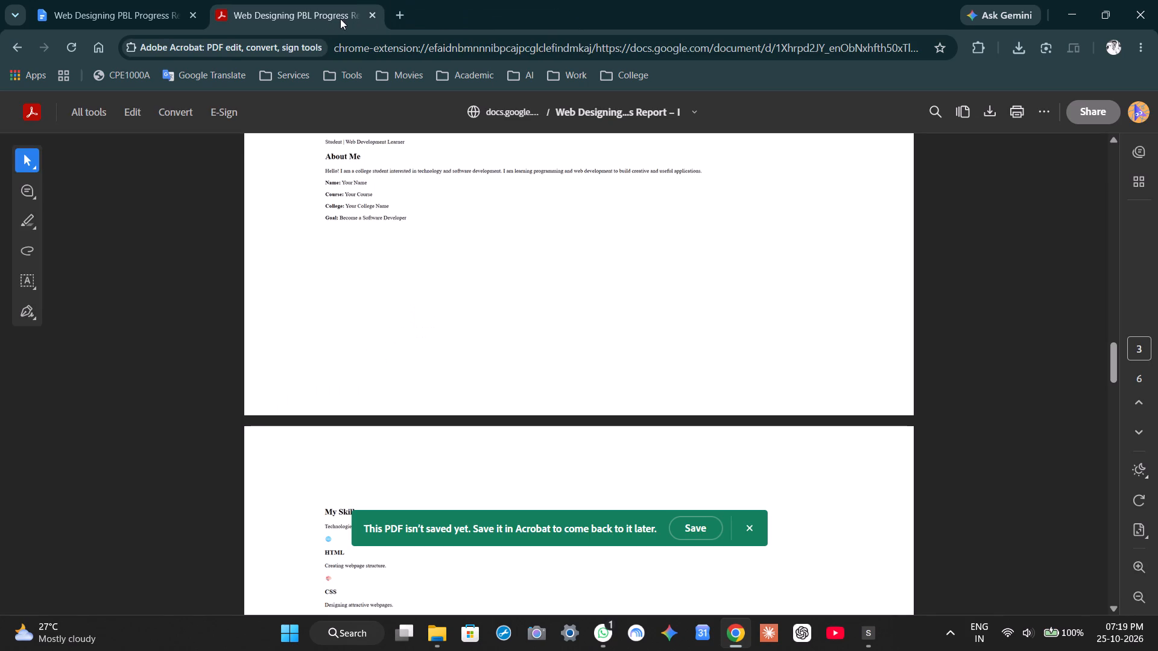
left_click(371, 12)
left_click(1157, 650)
right_click(522, 0)
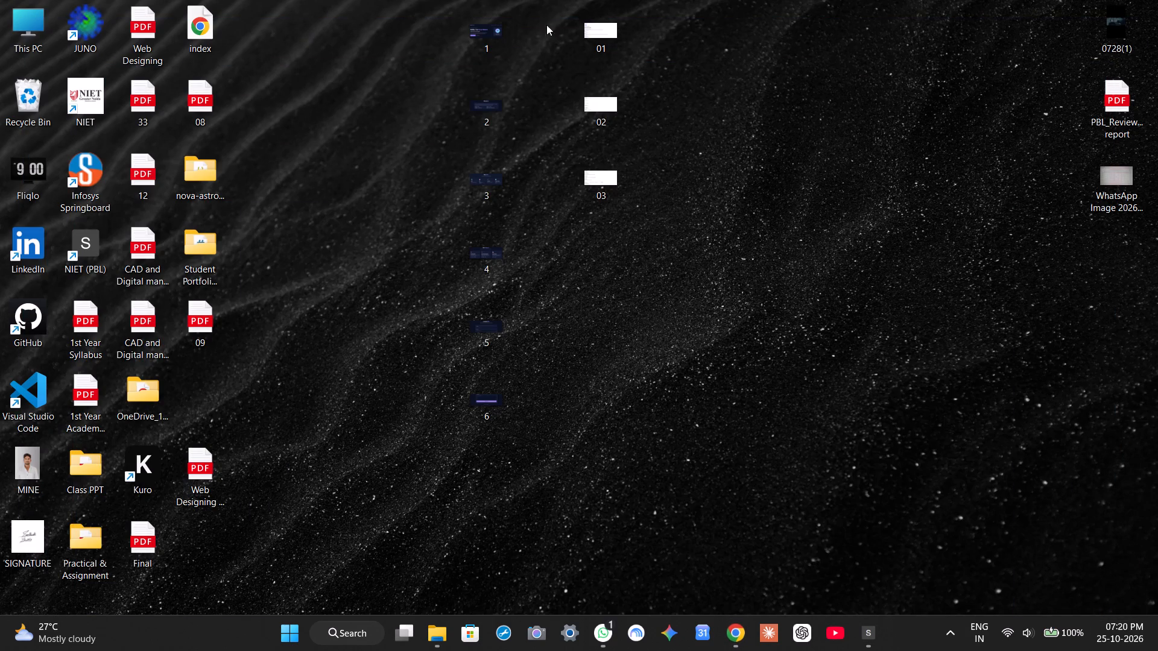
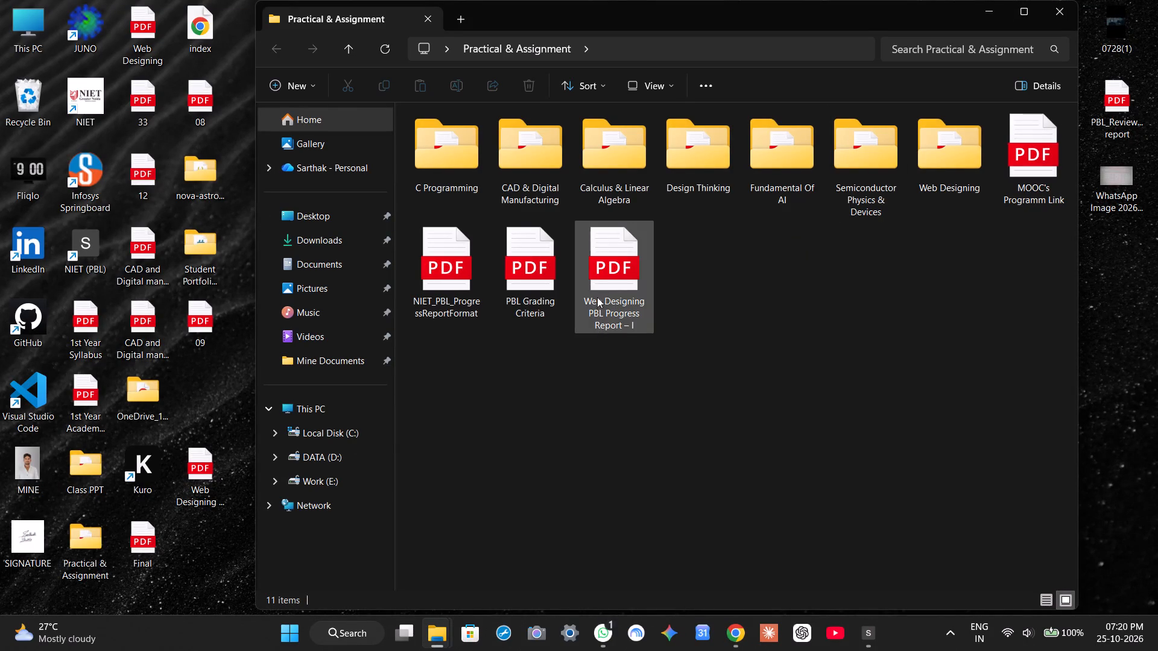
Open Web Designing PBL Progress Report – I in the Web Designing folder and examine its module and website output pages, closing it when done.
double_click(962, 157)
double_click(789, 157)
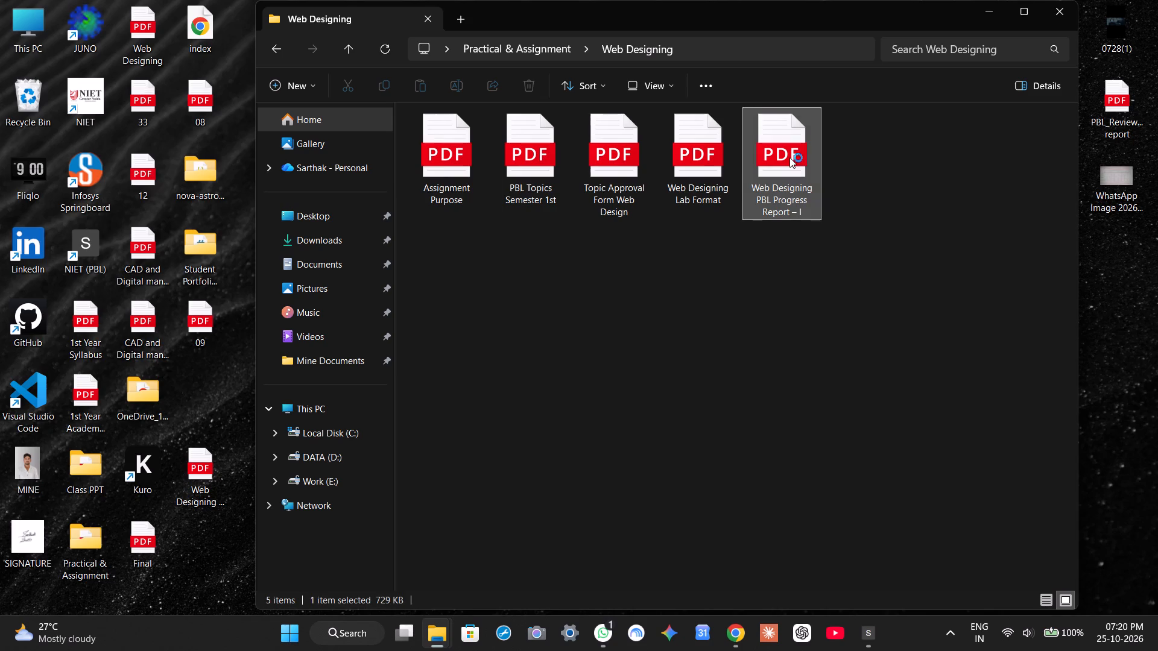
scroll(665, 301, "down", 7)
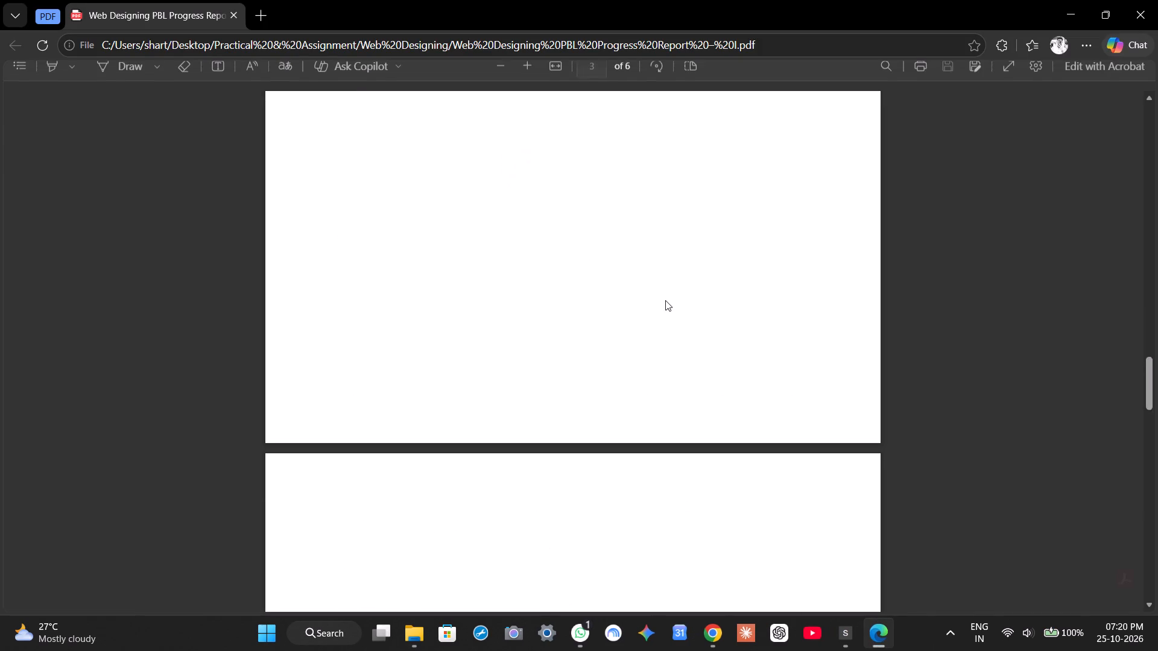
scroll(665, 300, "down", 20)
scroll(665, 300, "down", 17)
scroll(666, 299, "up", 16)
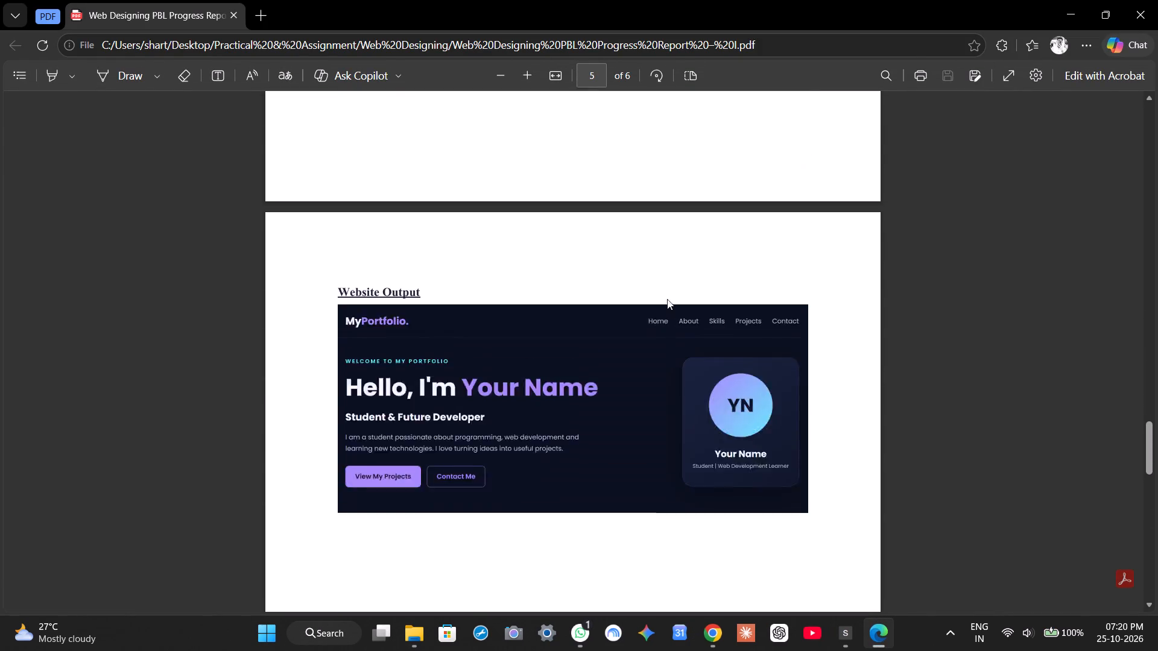
scroll(667, 299, "up", 17)
scroll(667, 297, "down", 10)
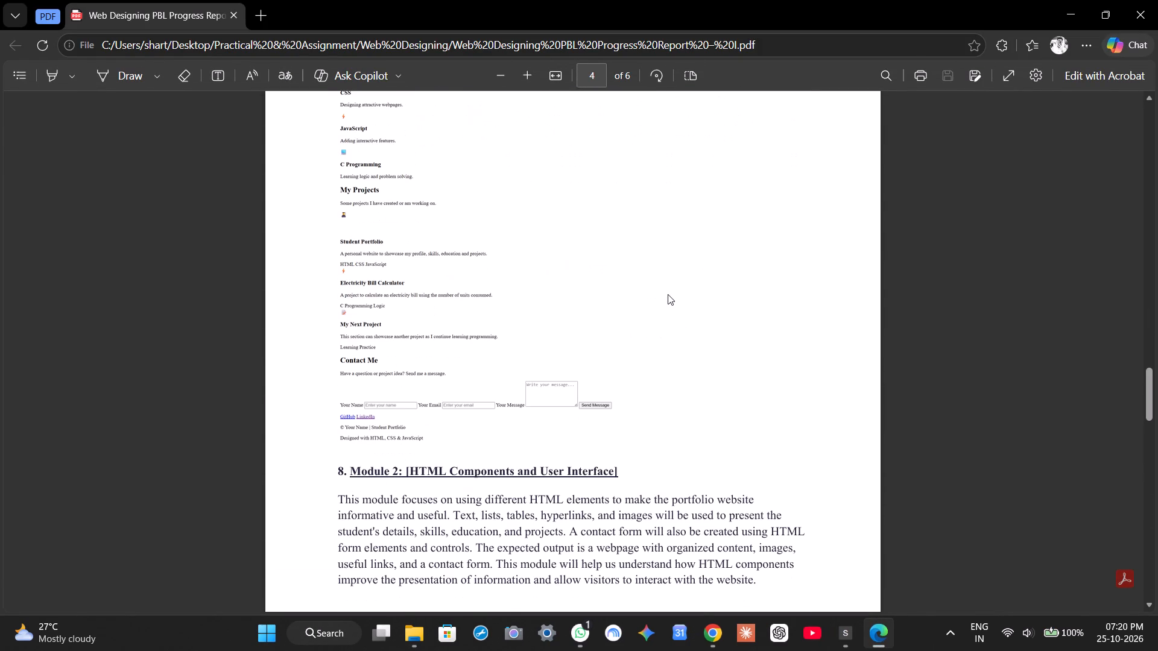
scroll(655, 285, "up", 10)
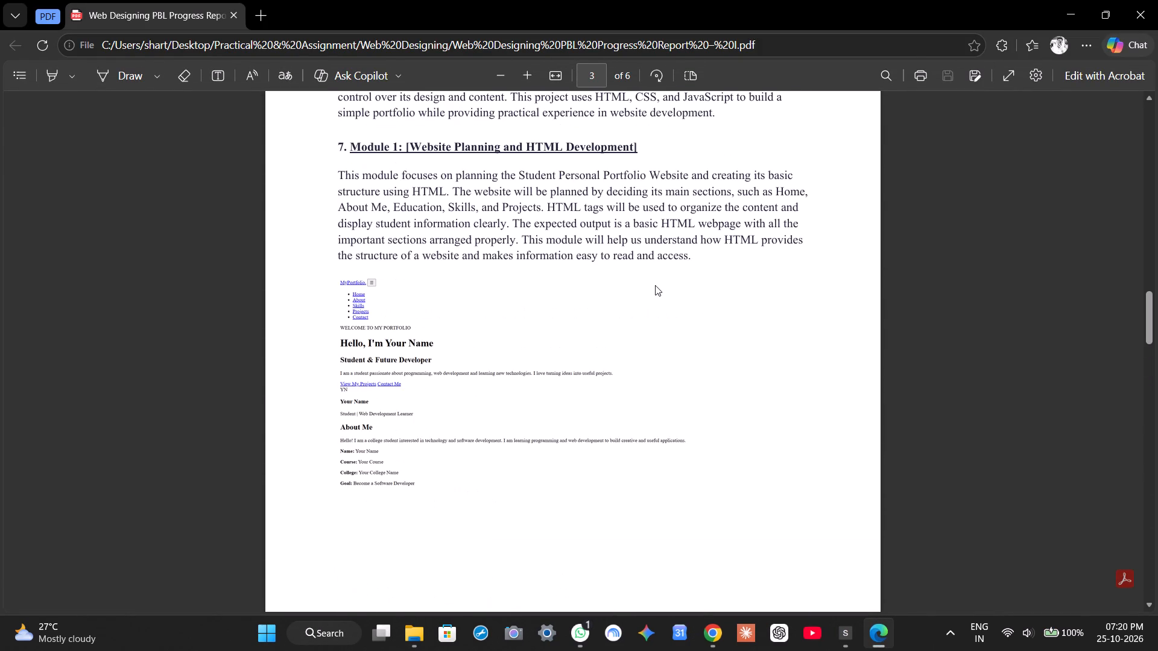
scroll(655, 285, "up", 1)
scroll(655, 285, "down", 11)
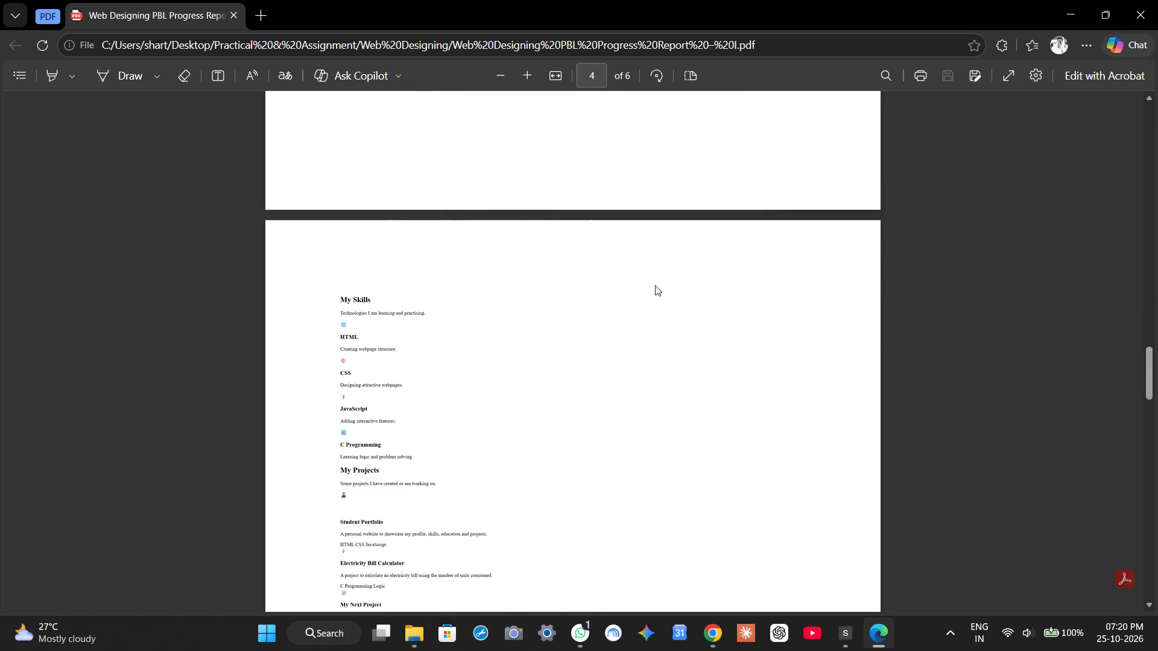
scroll(655, 285, "down", 14)
scroll(655, 285, "up", 12)
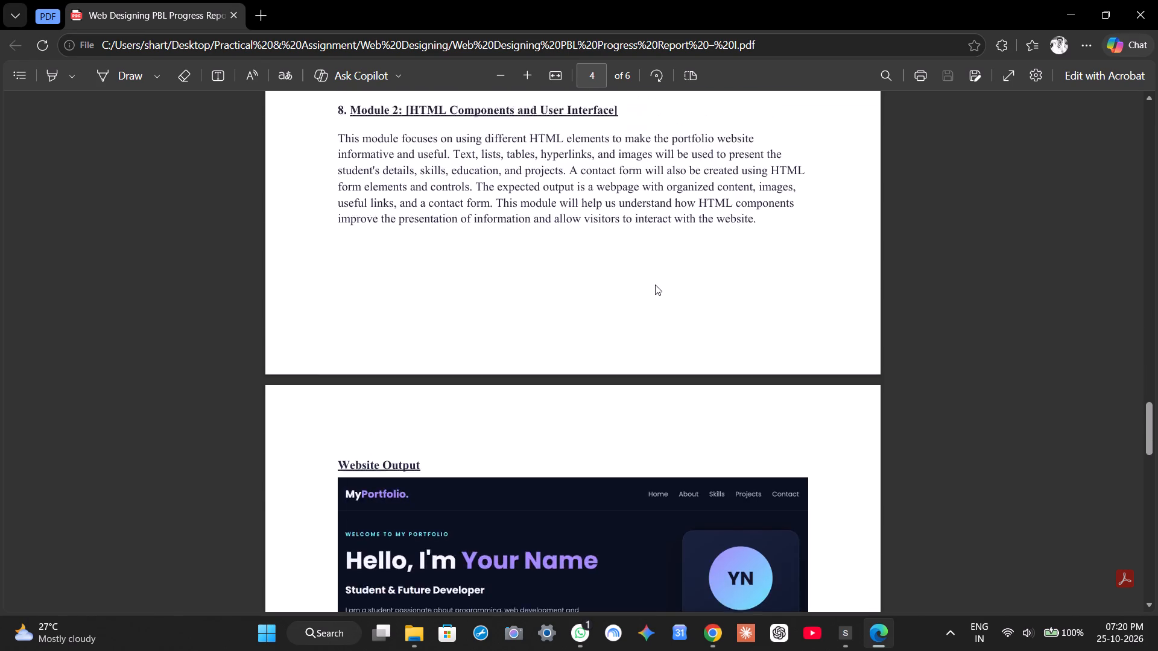
scroll(655, 285, "up", 4)
left_click(1157, 0)
Check the file properties of Web Designing PBL Progress Report – I in the Web Designing folder and close them.
right_click(807, 173)
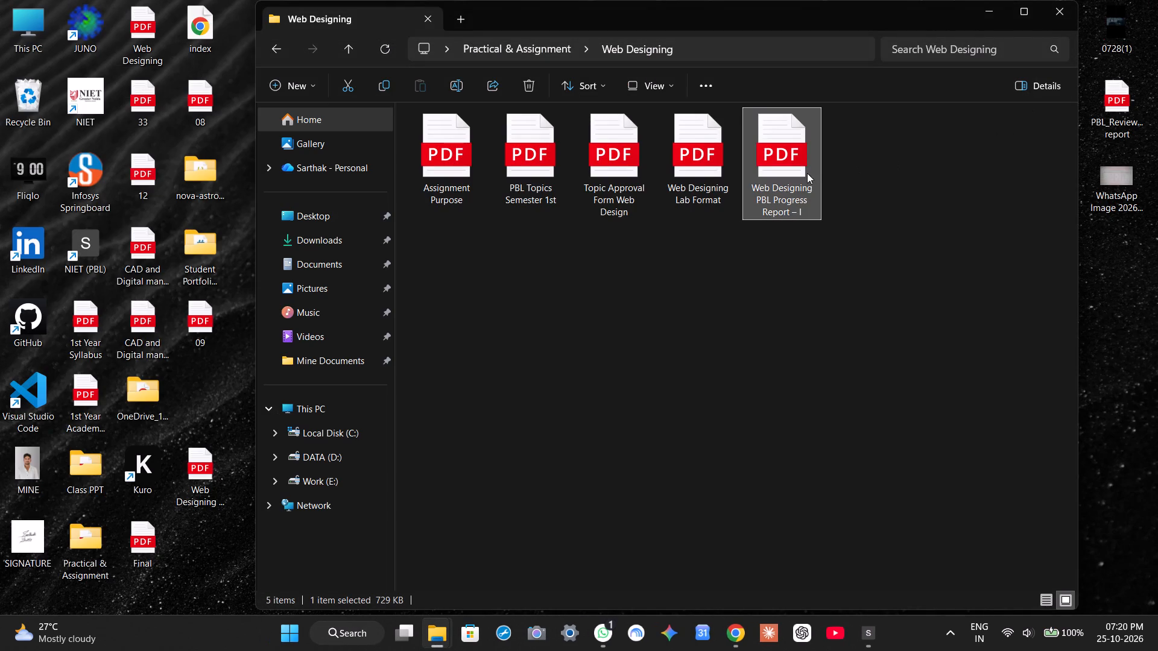
left_click(865, 399)
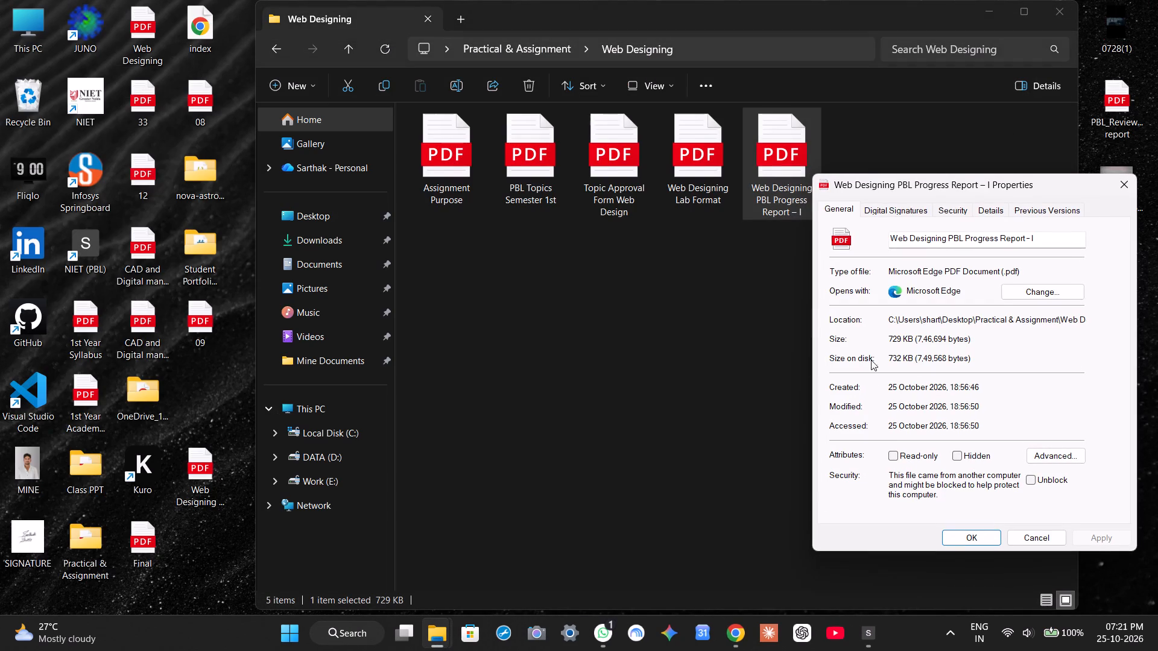
left_click(1126, 186)
Open the Desktop copy of the Web Designing progress report PDF, examine its team details and summary pages, and close it.
left_click(200, 514)
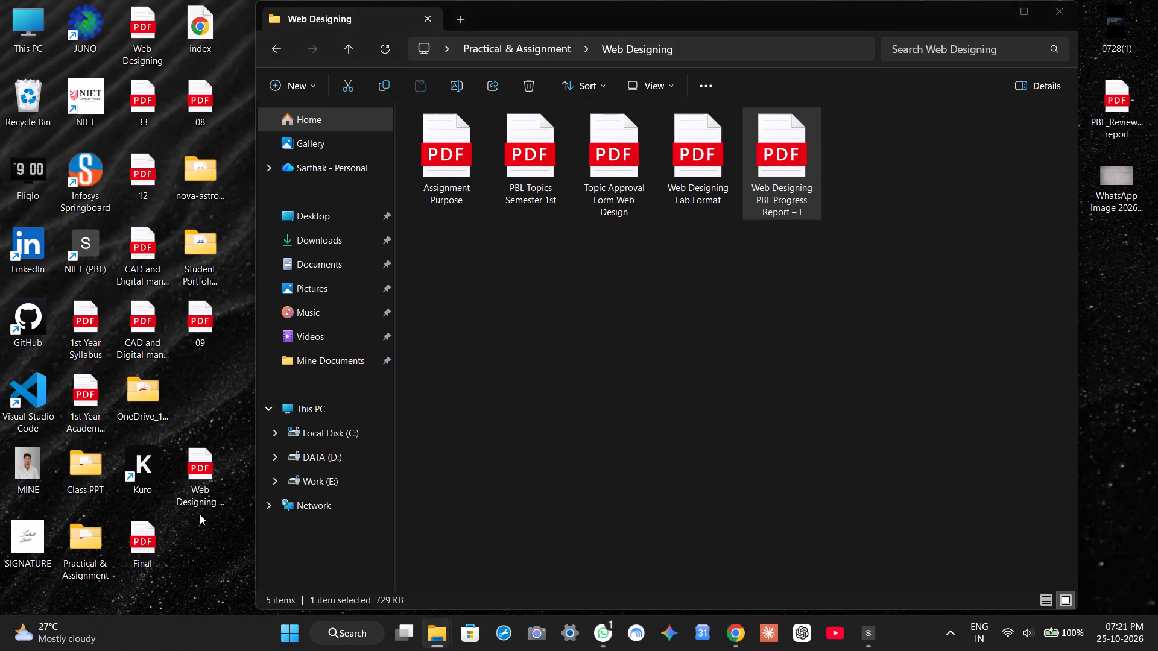
left_click(202, 494)
double_click(202, 485)
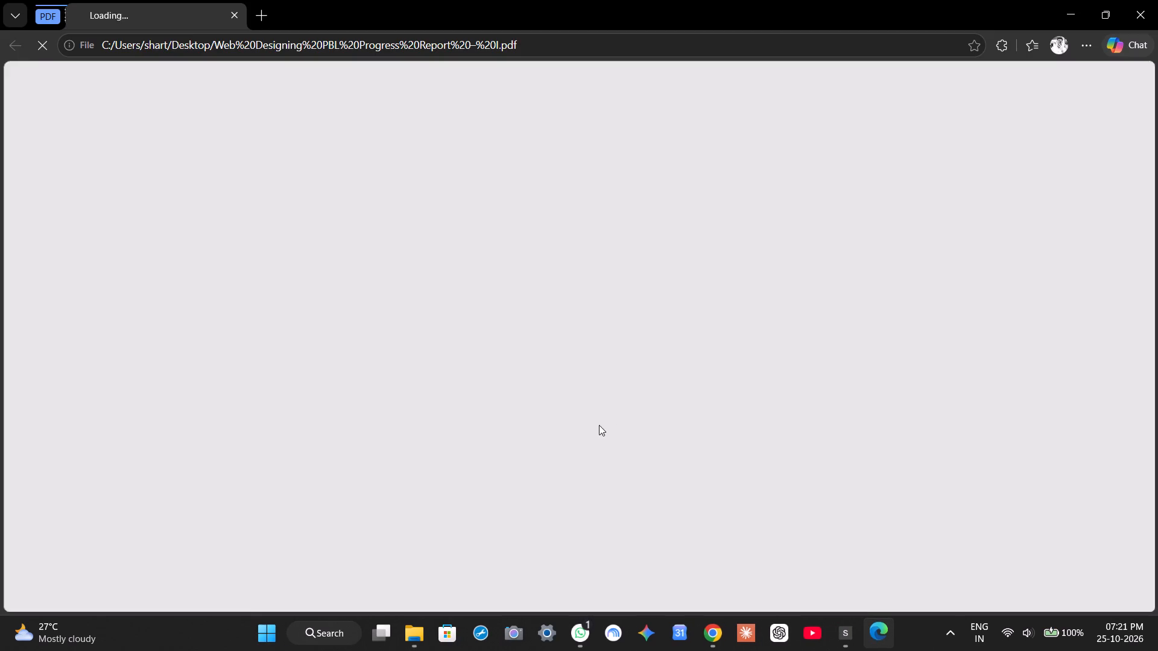
scroll(641, 378, "down", 16)
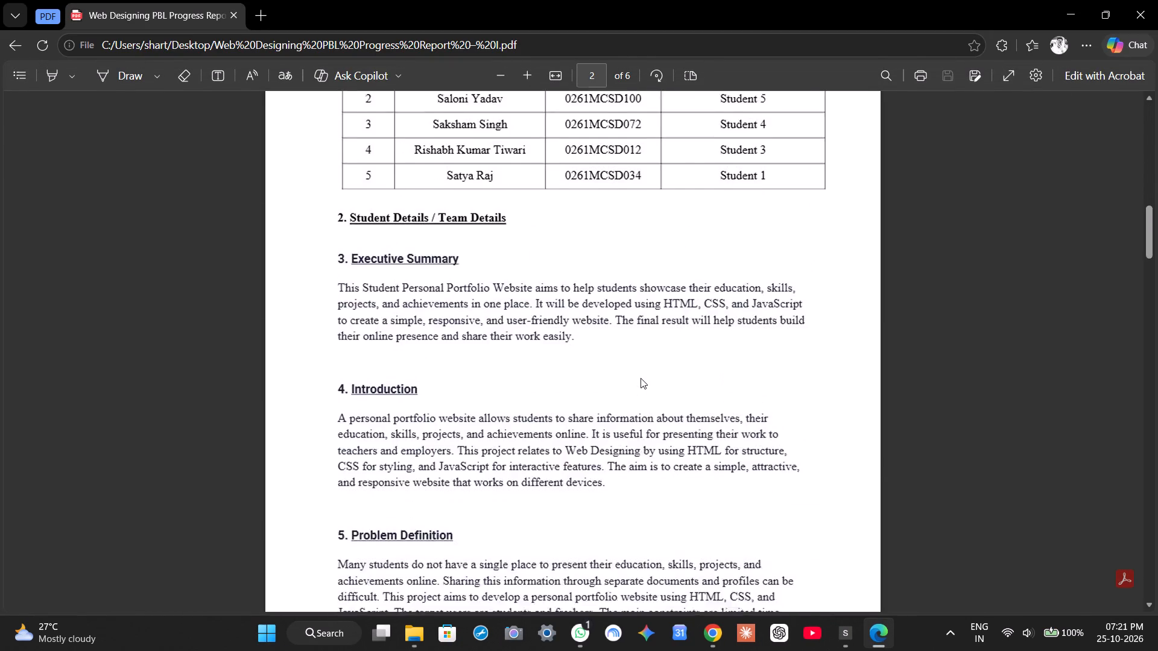
scroll(641, 378, "down", 4)
scroll(644, 369, "up", 13)
scroll(638, 371, "down", 5)
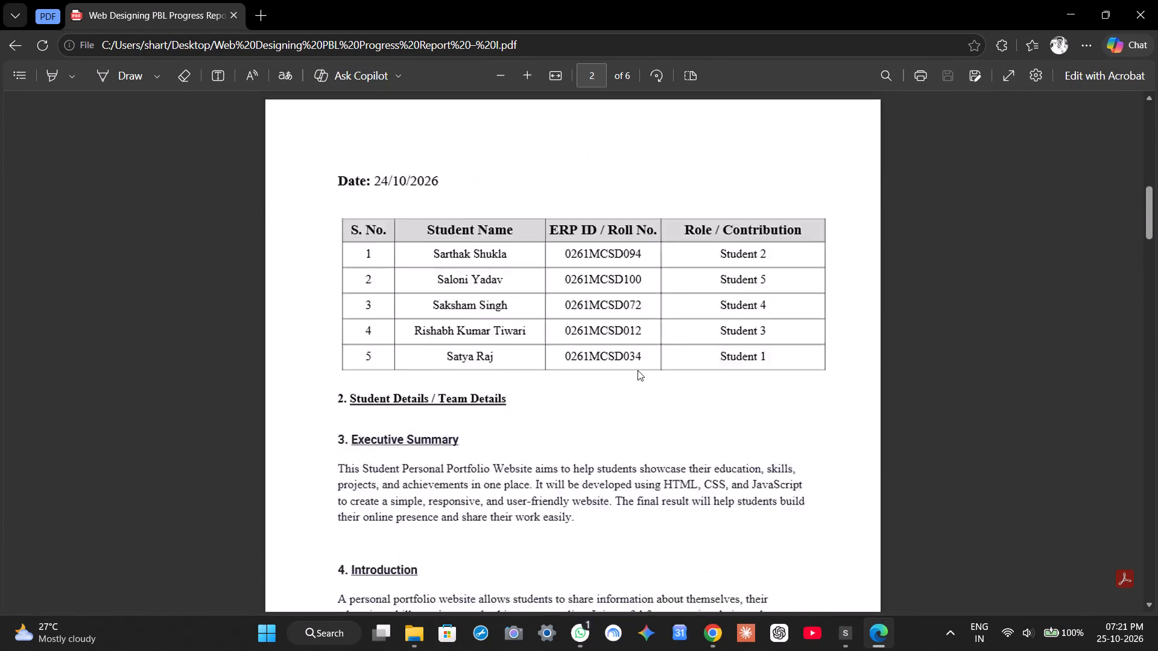
scroll(638, 370, "down", 19)
left_click(1157, 0)
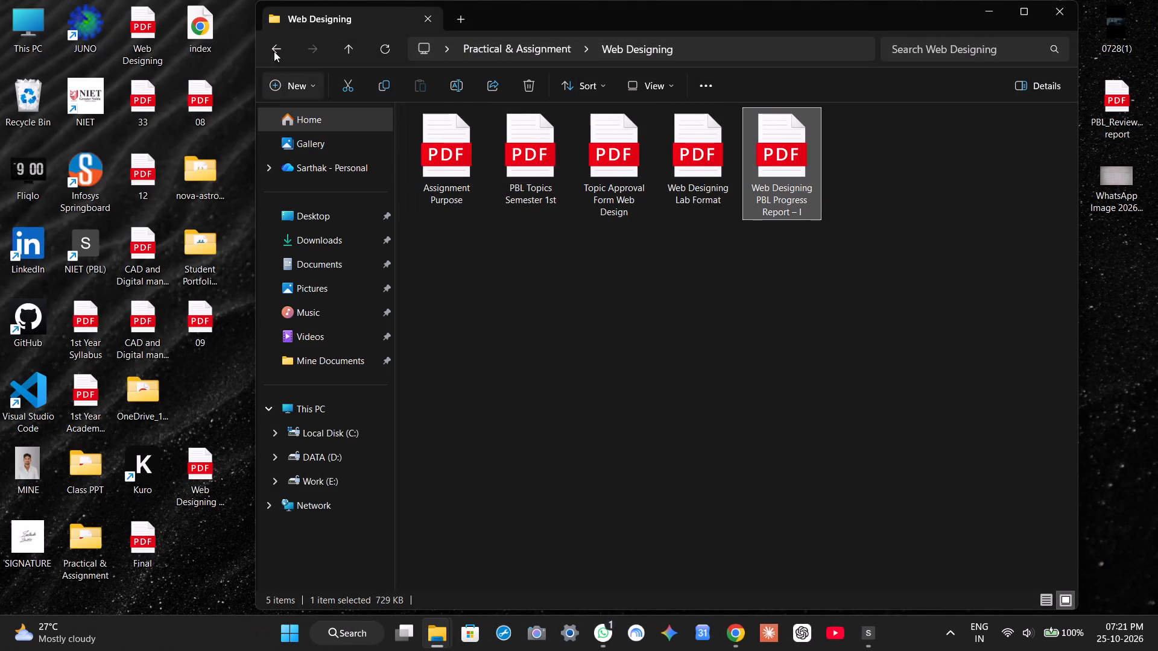
Return to the Practical & Assignment folder and review its copy of Web Designing PBL Progress Report – I through the last page, closing it when done.
left_click(275, 46)
double_click(594, 265)
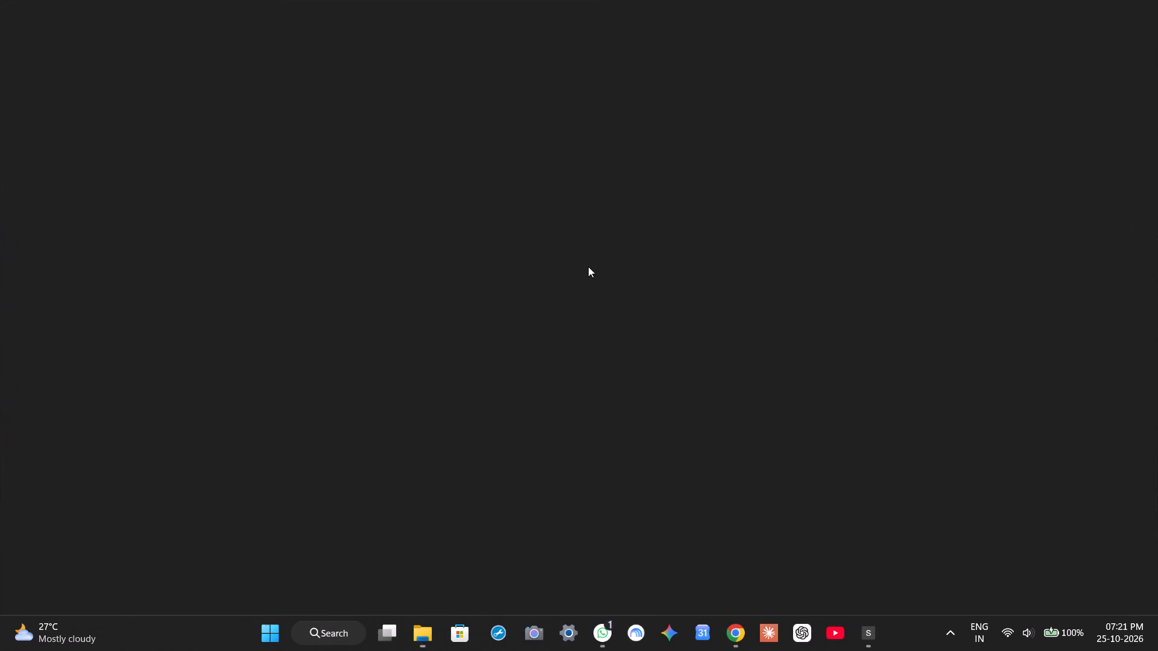
scroll(587, 268, "down", 10)
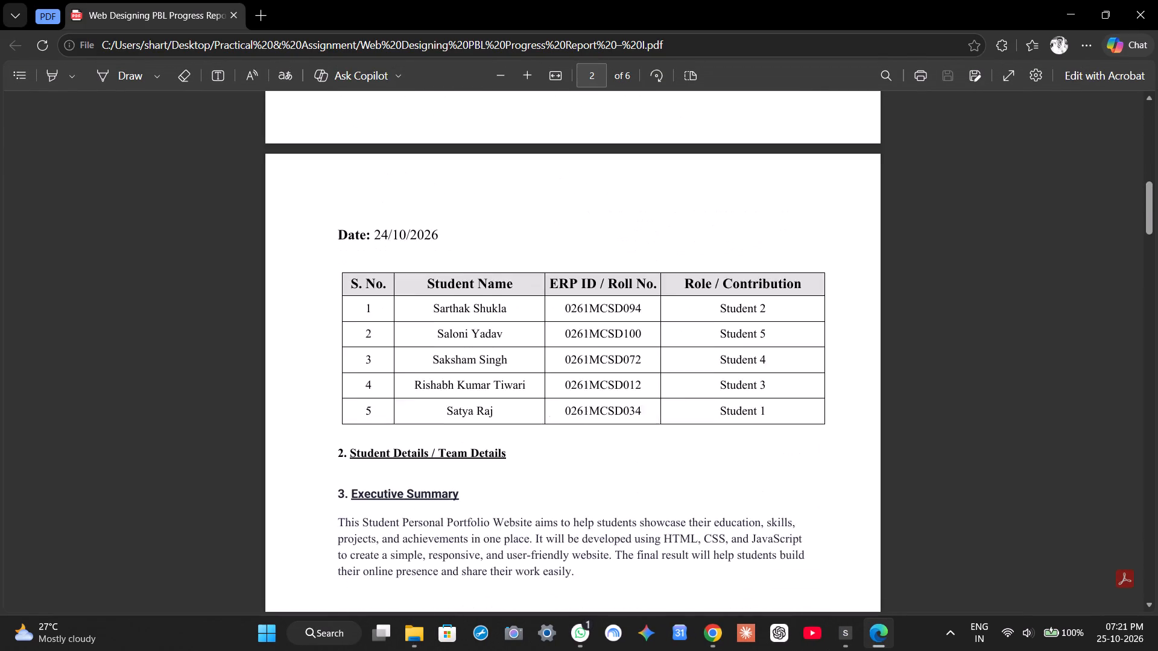
scroll(586, 269, "down", 20)
scroll(586, 269, "down", 6)
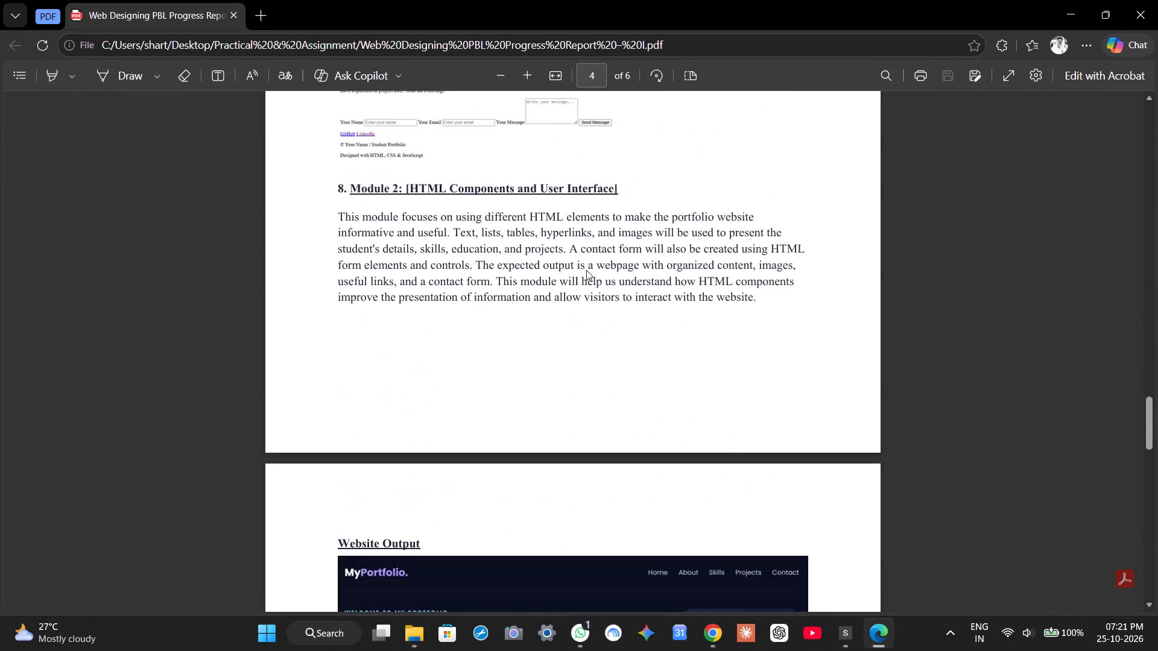
scroll(586, 270, "down", 20)
scroll(586, 270, "down", 18)
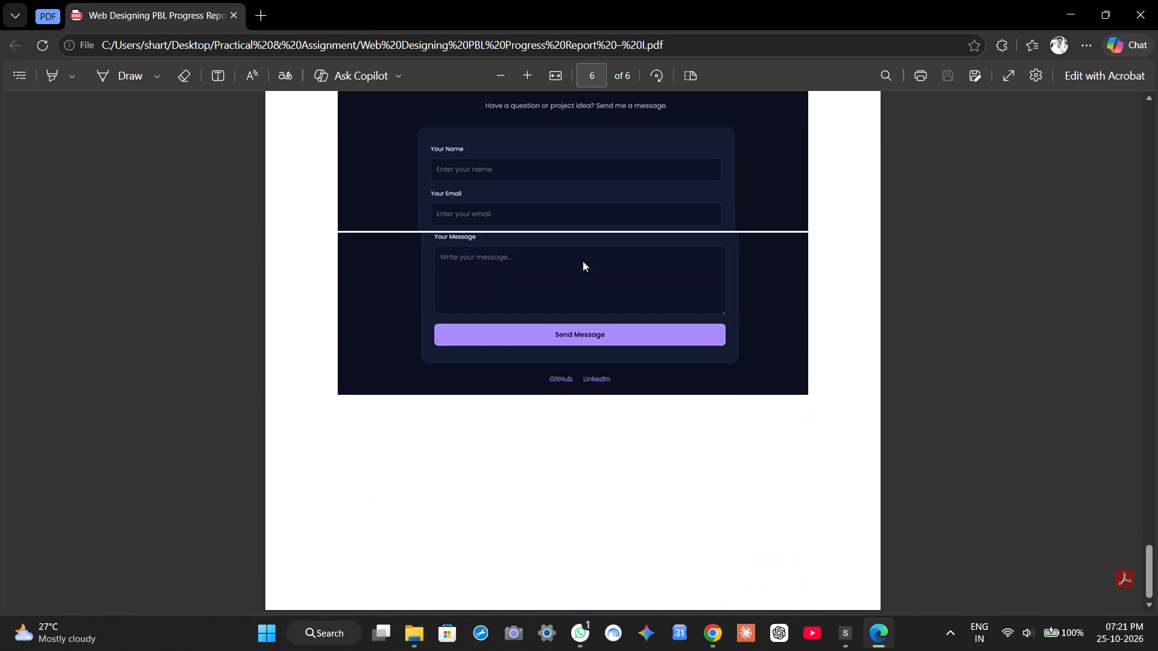
left_click(1157, 0)
Check the file properties of Web Designing PBL Progress Report – I in the Practical & Assignment folder and close them.
right_click(616, 295)
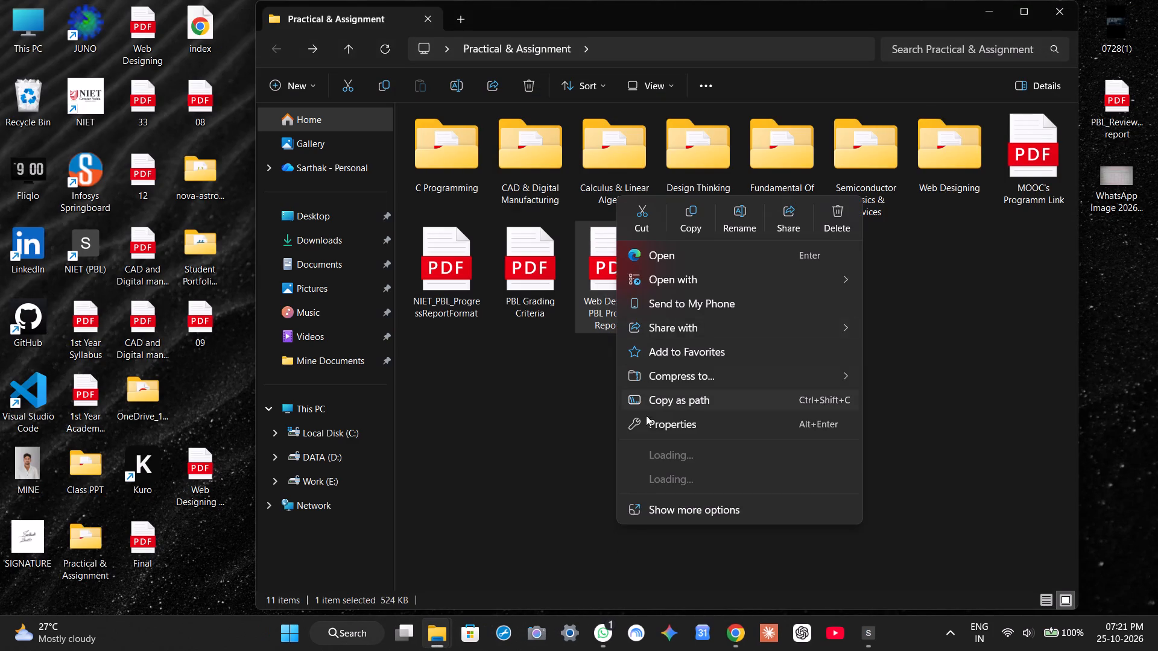
left_click(649, 426)
left_click(940, 243)
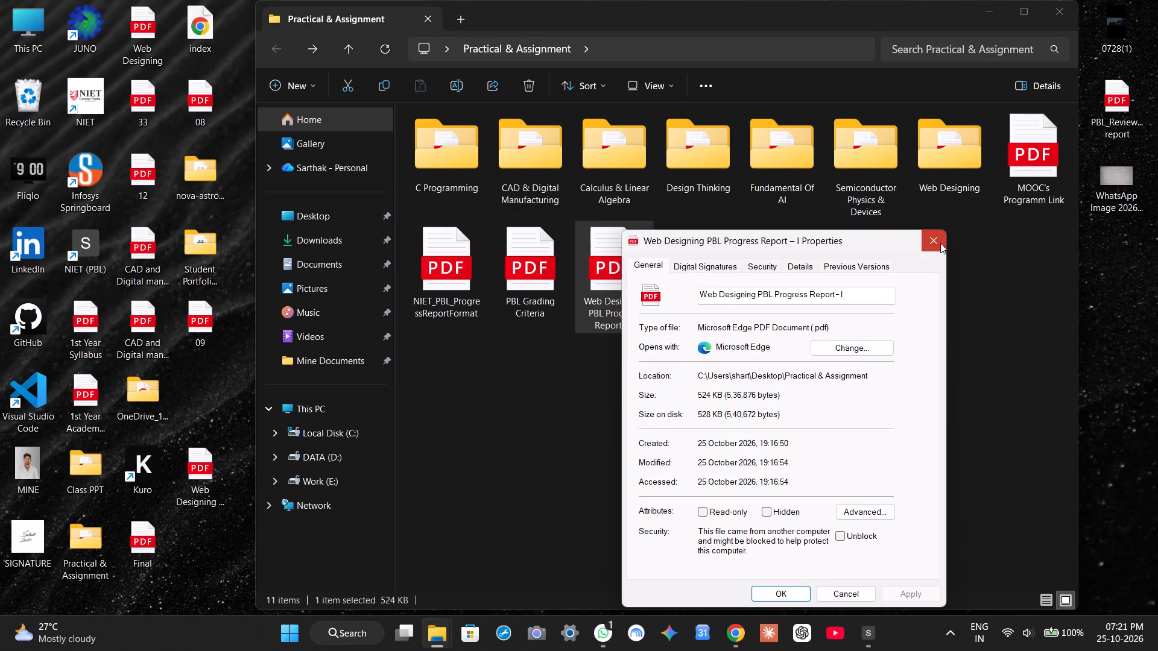
Delete Web Designing PBL Progress Report – I from the Practical & Assignment folder.
left_click(643, 286)
left_click(525, 83)
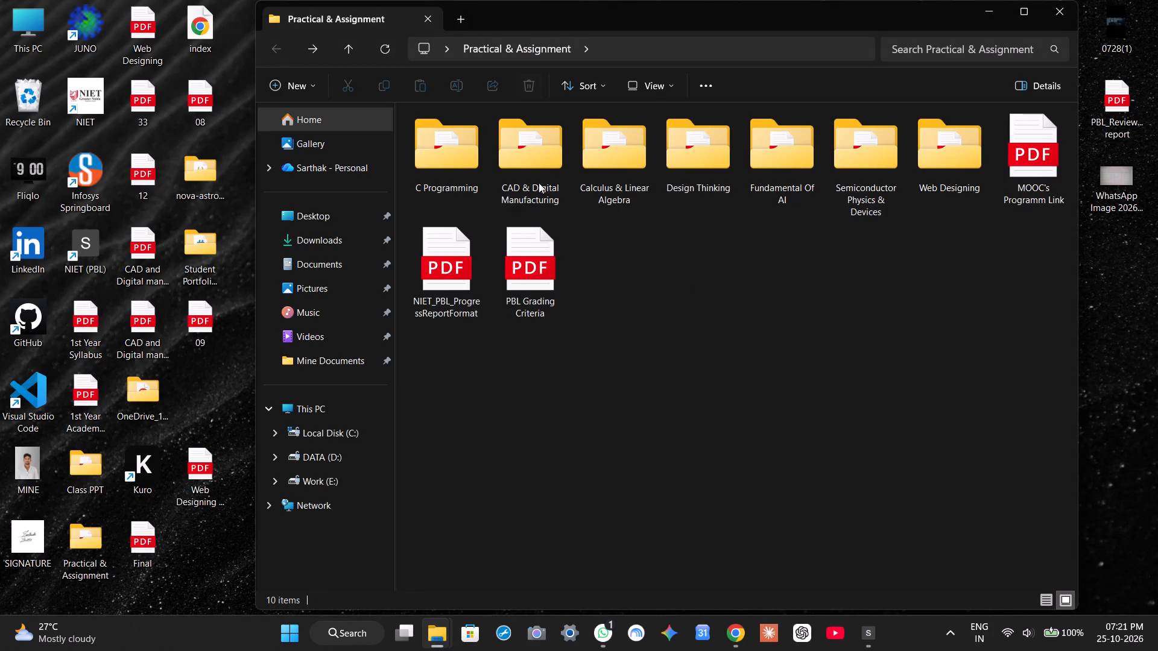
Reopen the Web Designing folder's copy of the progress report PDF, examine its pages from the cover to the website output, and close it.
double_click(933, 172)
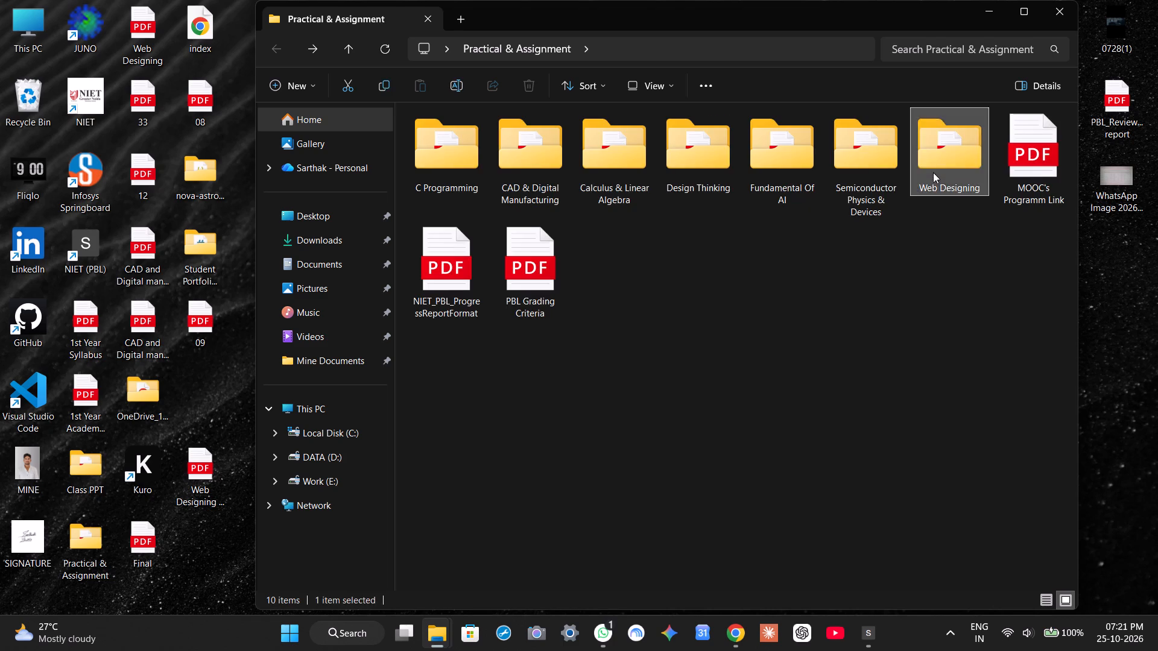
double_click(800, 169)
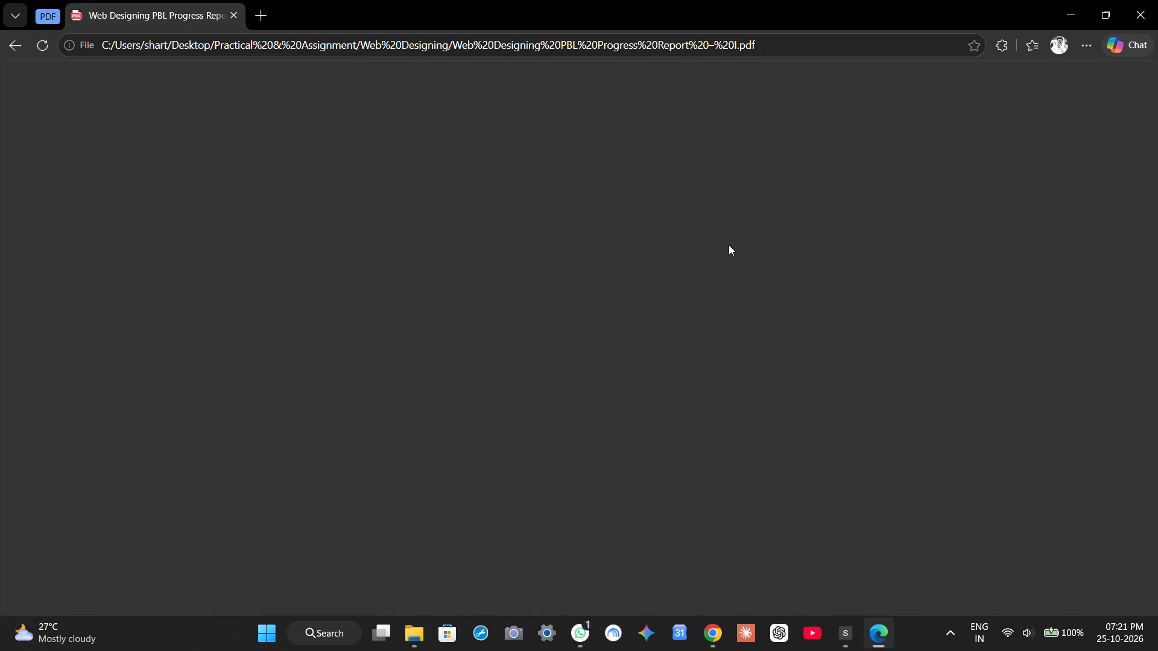
scroll(764, 303, "up", 14)
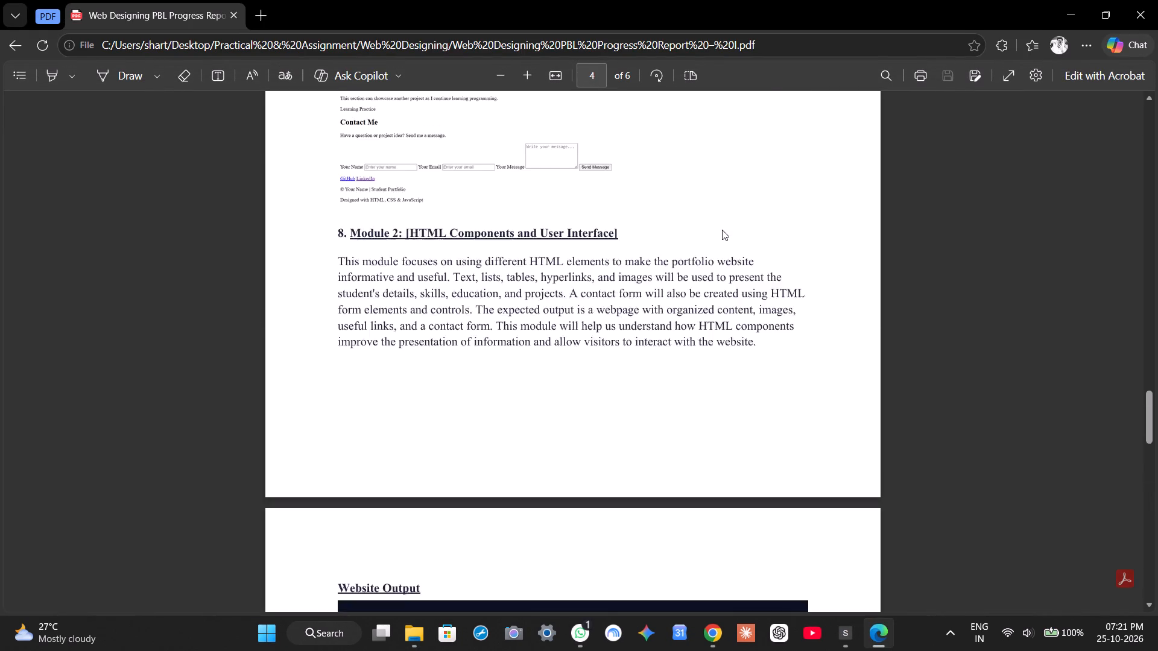
scroll(722, 230, "up", 4)
left_click_drag(1144, 354, 1157, 52)
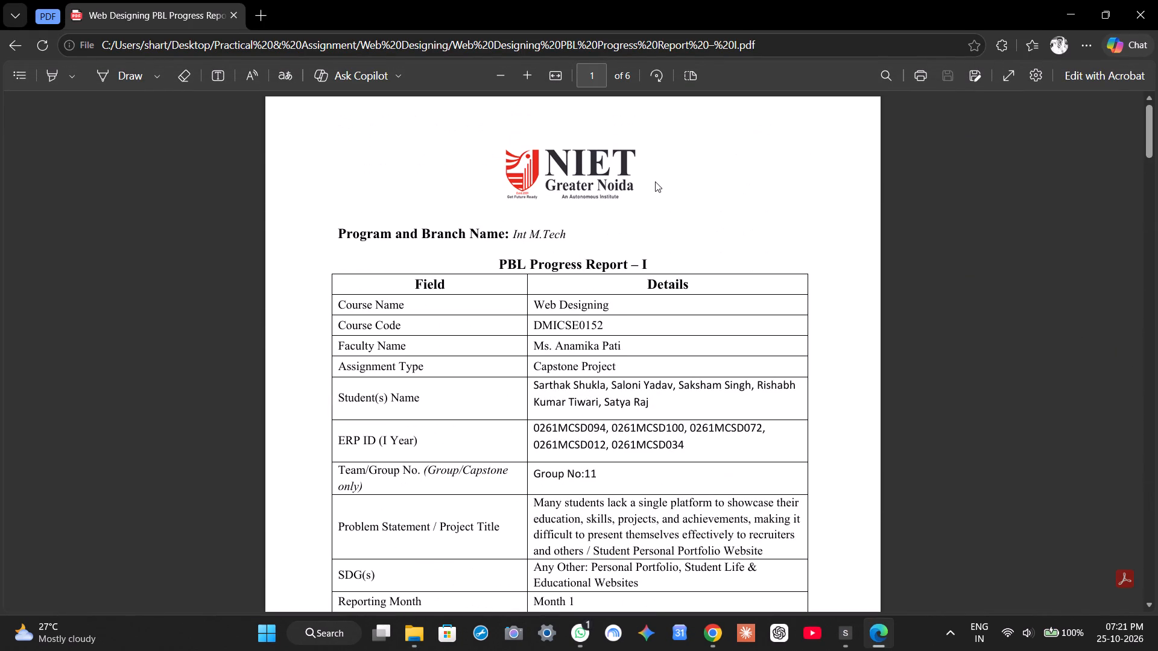
scroll(651, 187, "down", 2)
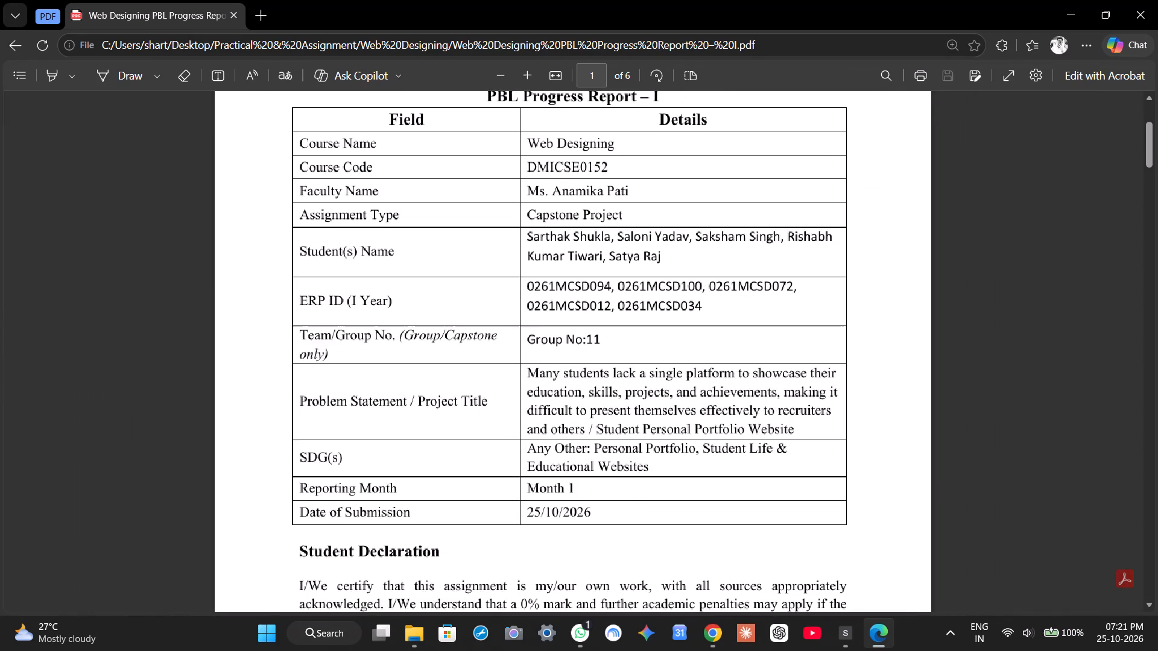
scroll(575, 288, "down", 17)
scroll(575, 288, "down", 8)
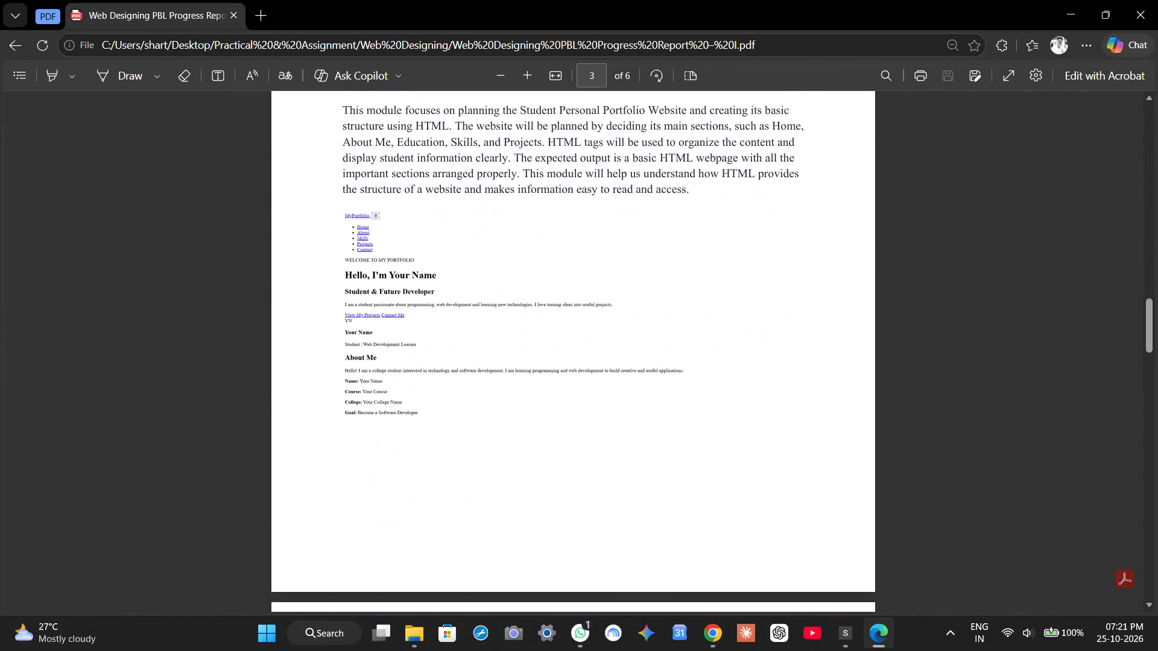
scroll(575, 288, "down", 3)
scroll(575, 288, "up", 6)
scroll(575, 288, "down", 13)
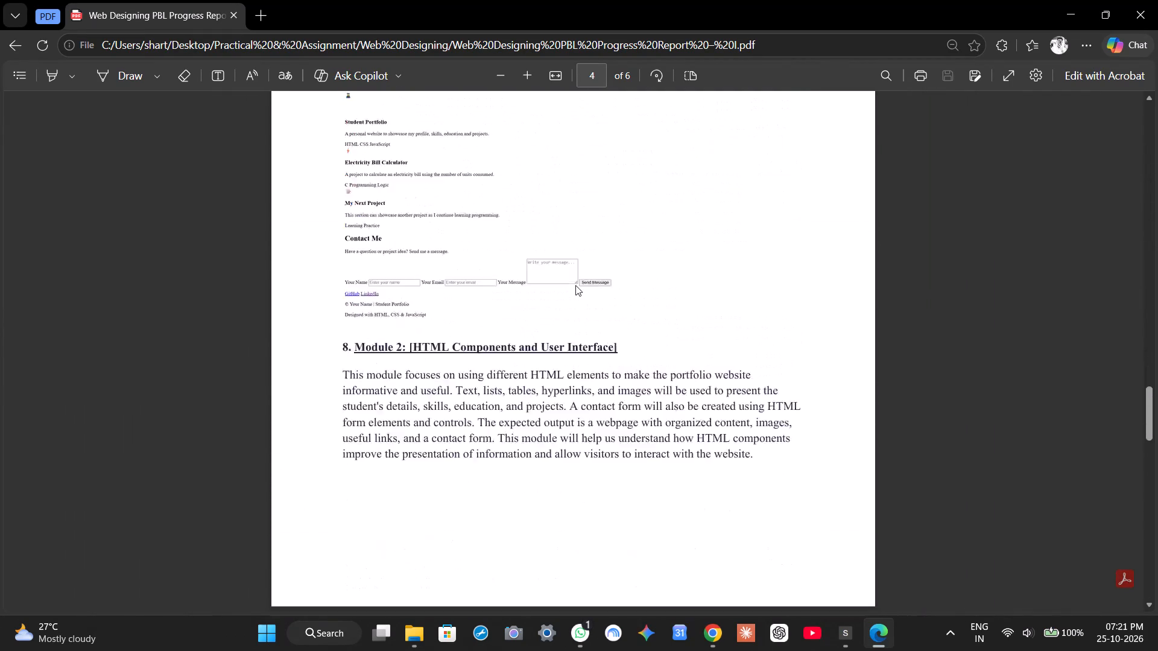
scroll(575, 285, "down", 8)
scroll(575, 285, "up", 3)
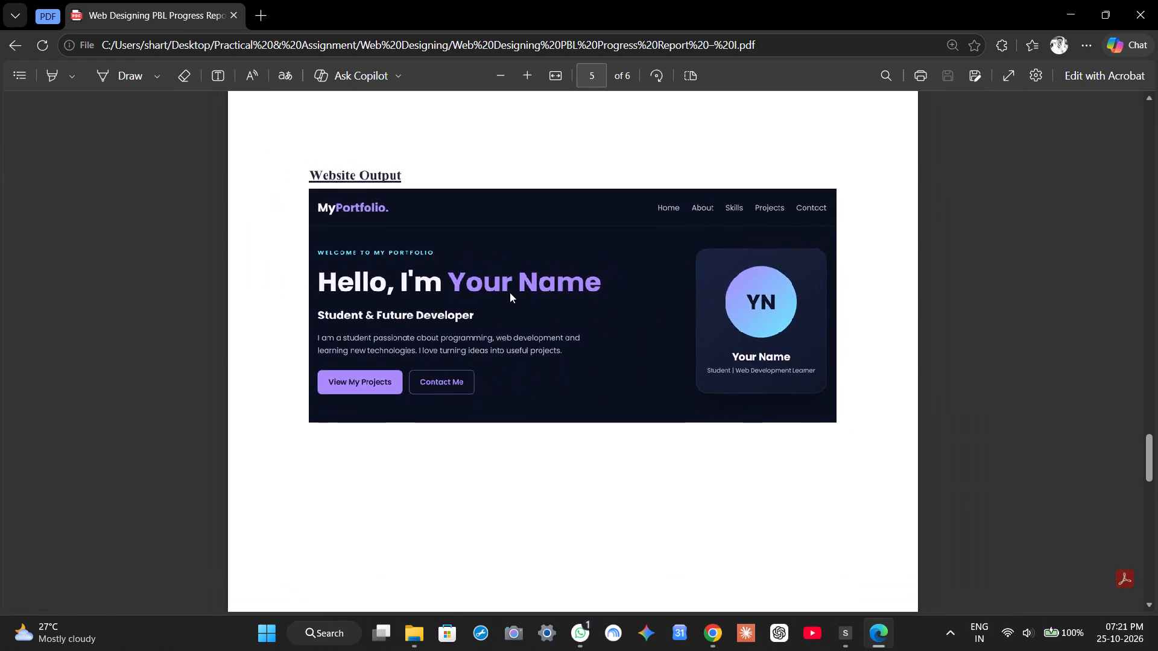
scroll(510, 292, "down", 20)
scroll(510, 292, "down", 9)
scroll(510, 292, "up", 20)
scroll(510, 292, "up", 7)
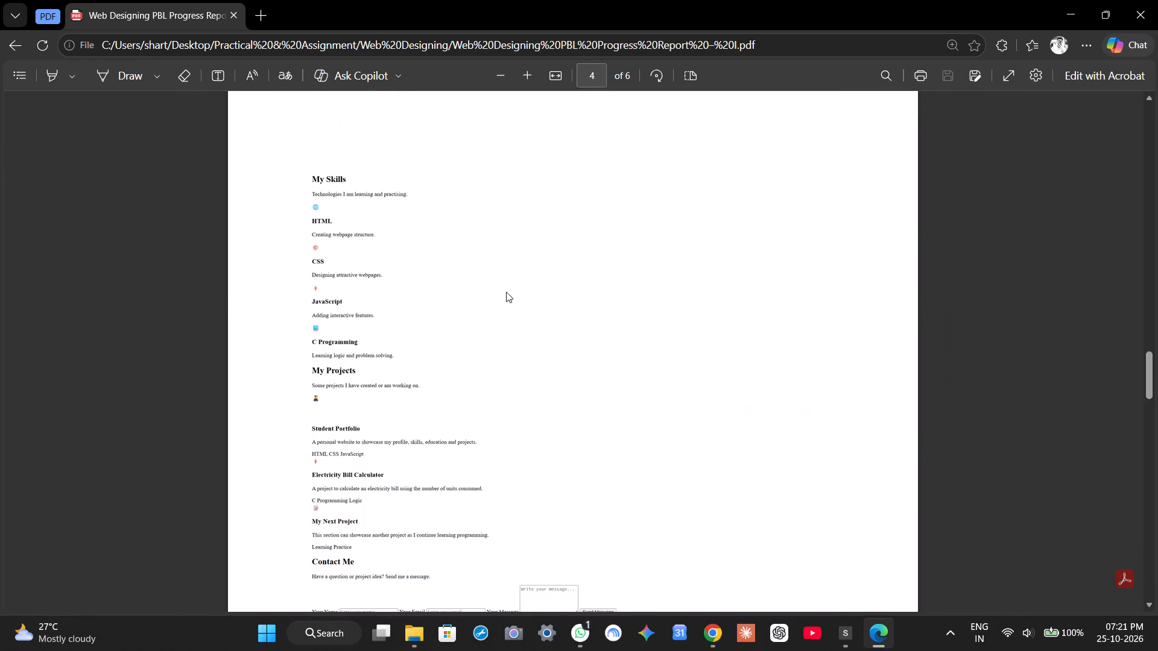
scroll(506, 292, "up", 20)
scroll(506, 292, "up", 7)
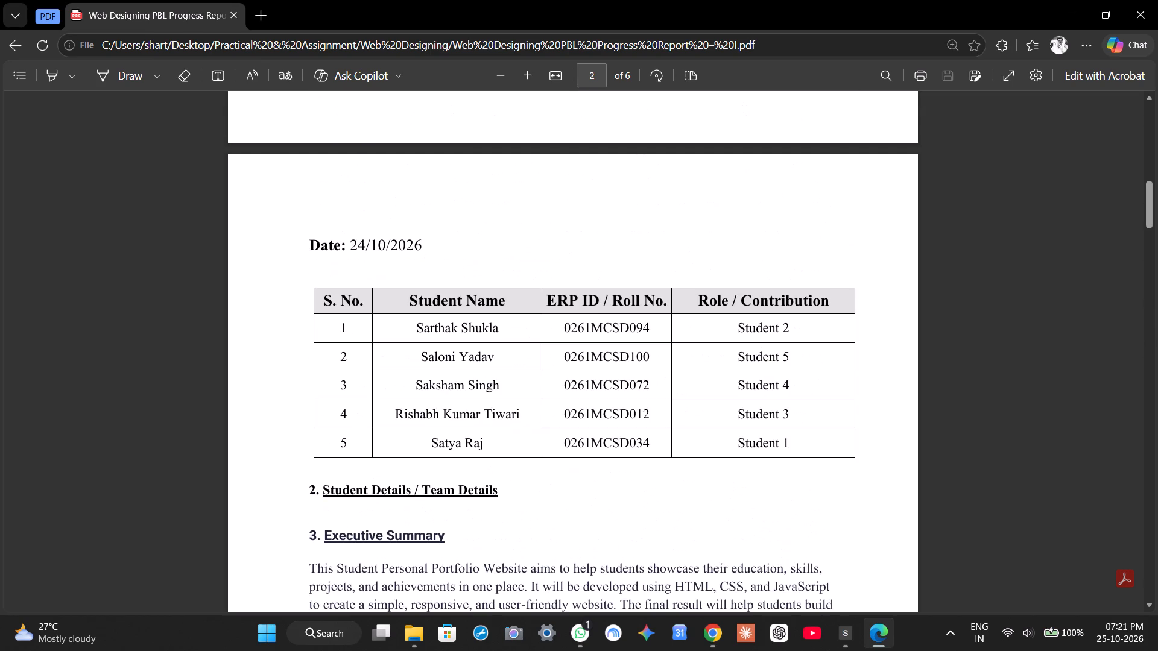
left_click(1157, 0)
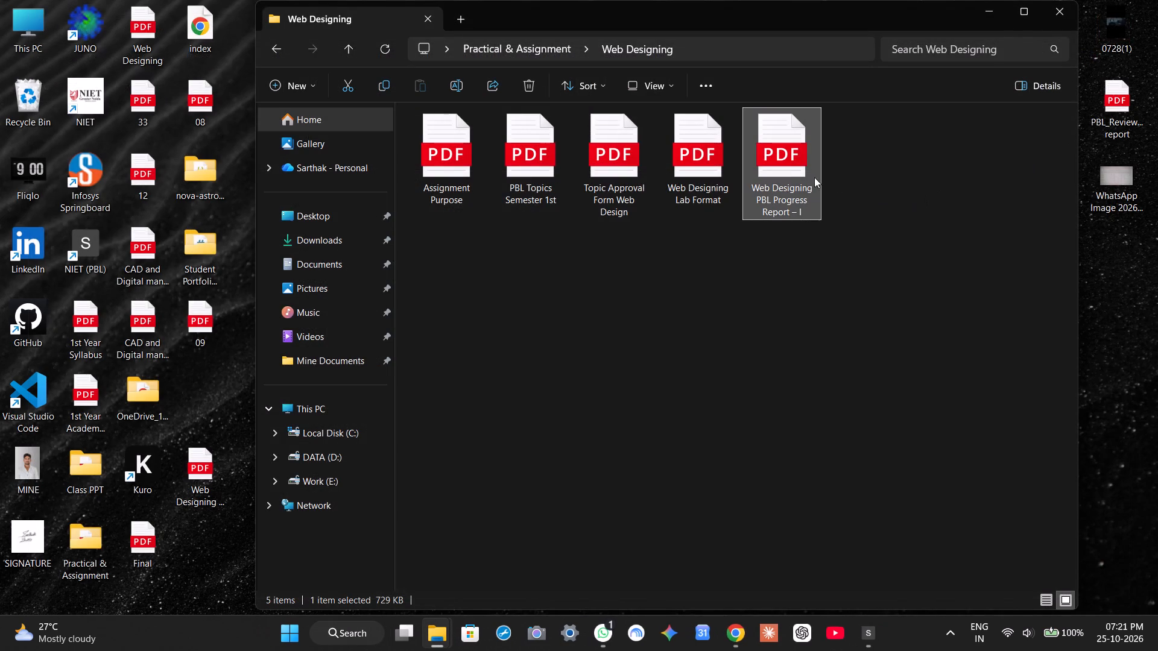
Rename the progress report PDF on the Desktop as (Uploaded) Web Designing PBL Progress Report – I.
right_click(192, 471)
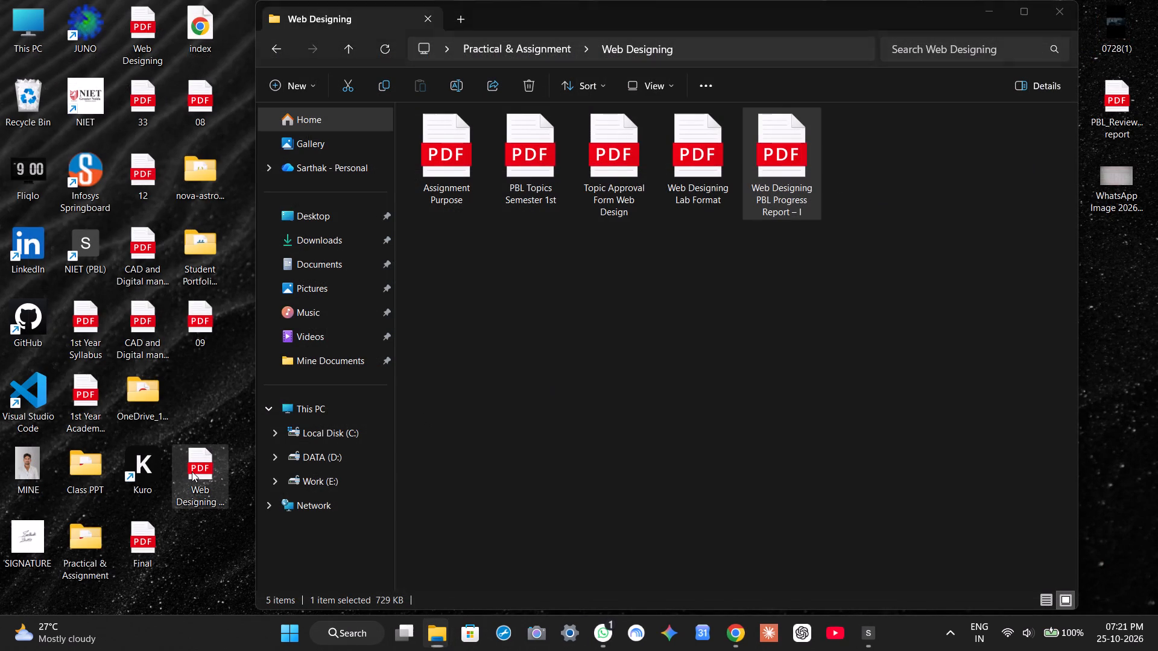
left_click(326, 486)
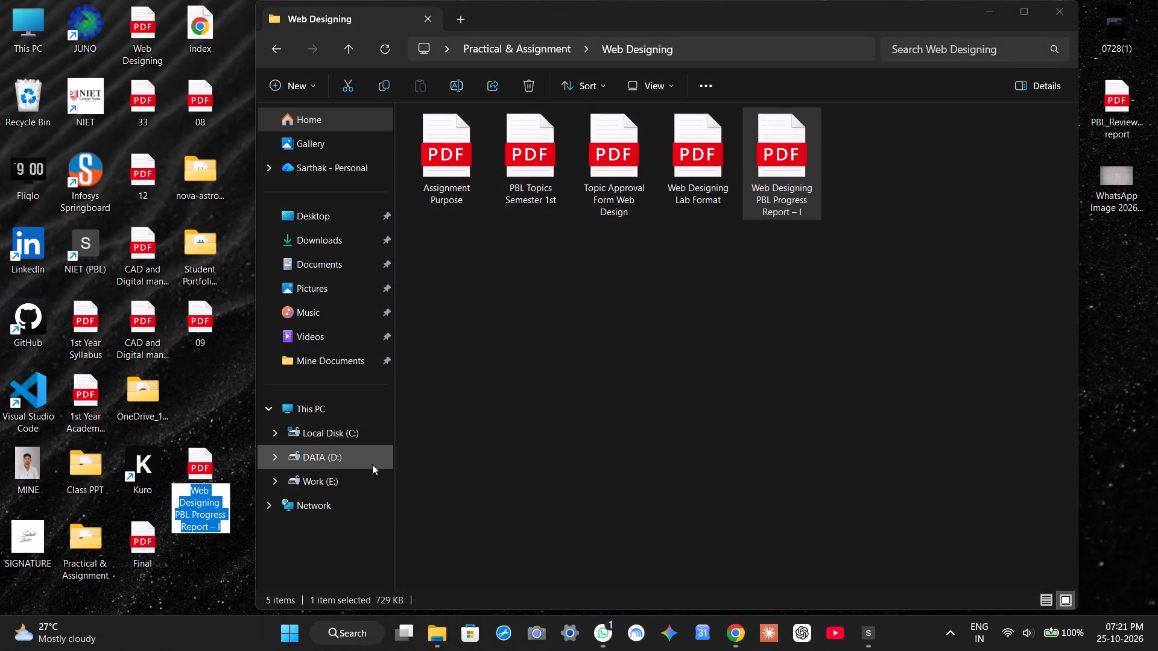
left_click(185, 486)
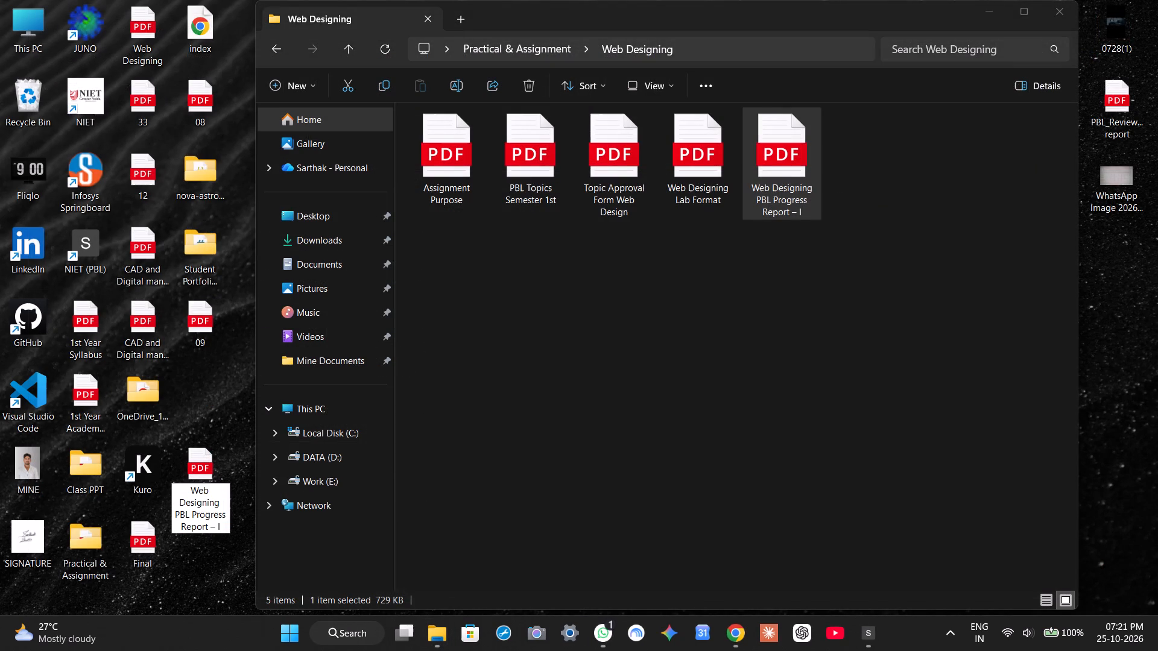
type("Uploaded")
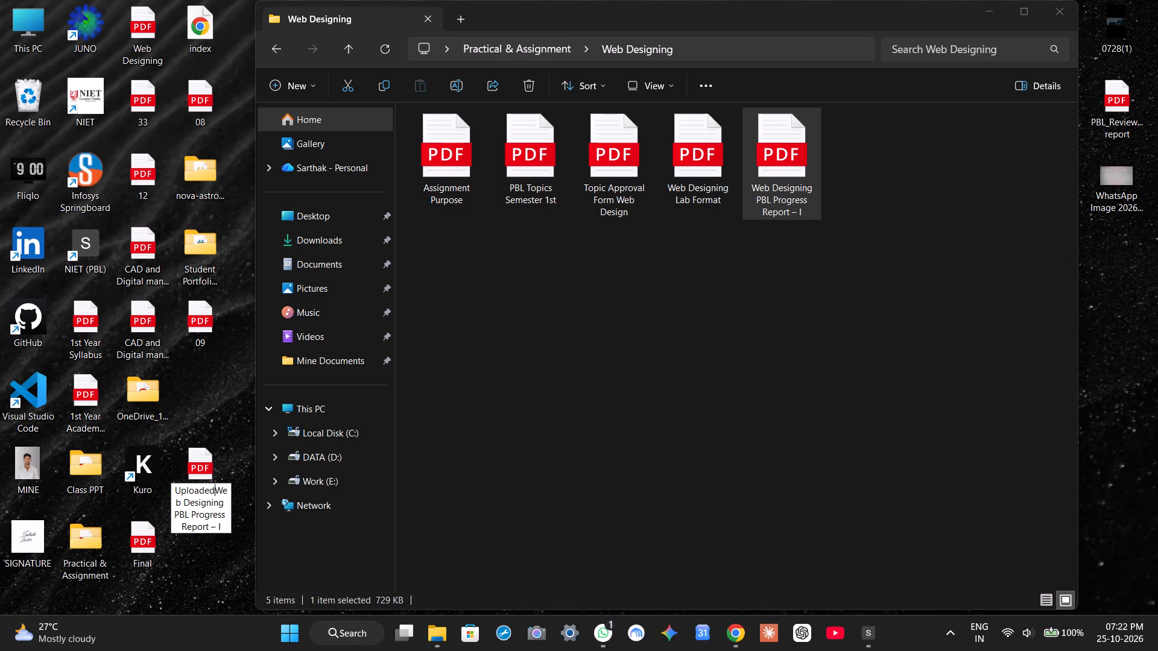
key("shift+parenright")
key("space")
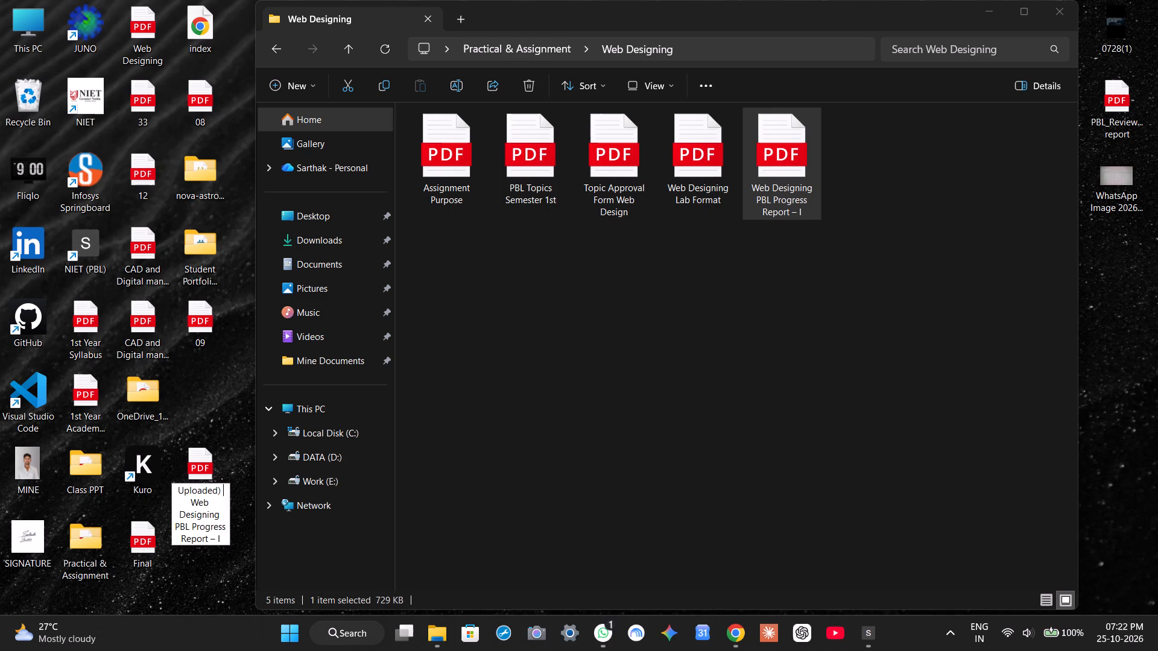
left_click(179, 488)
key("shift+parenleft")
key("Return")
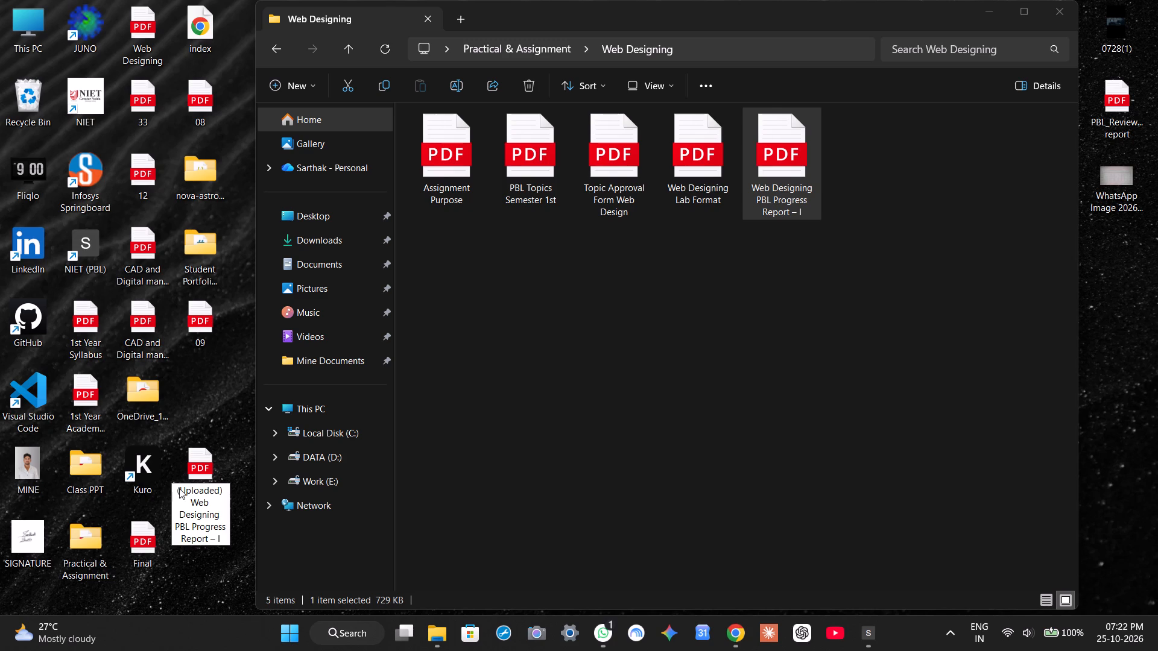